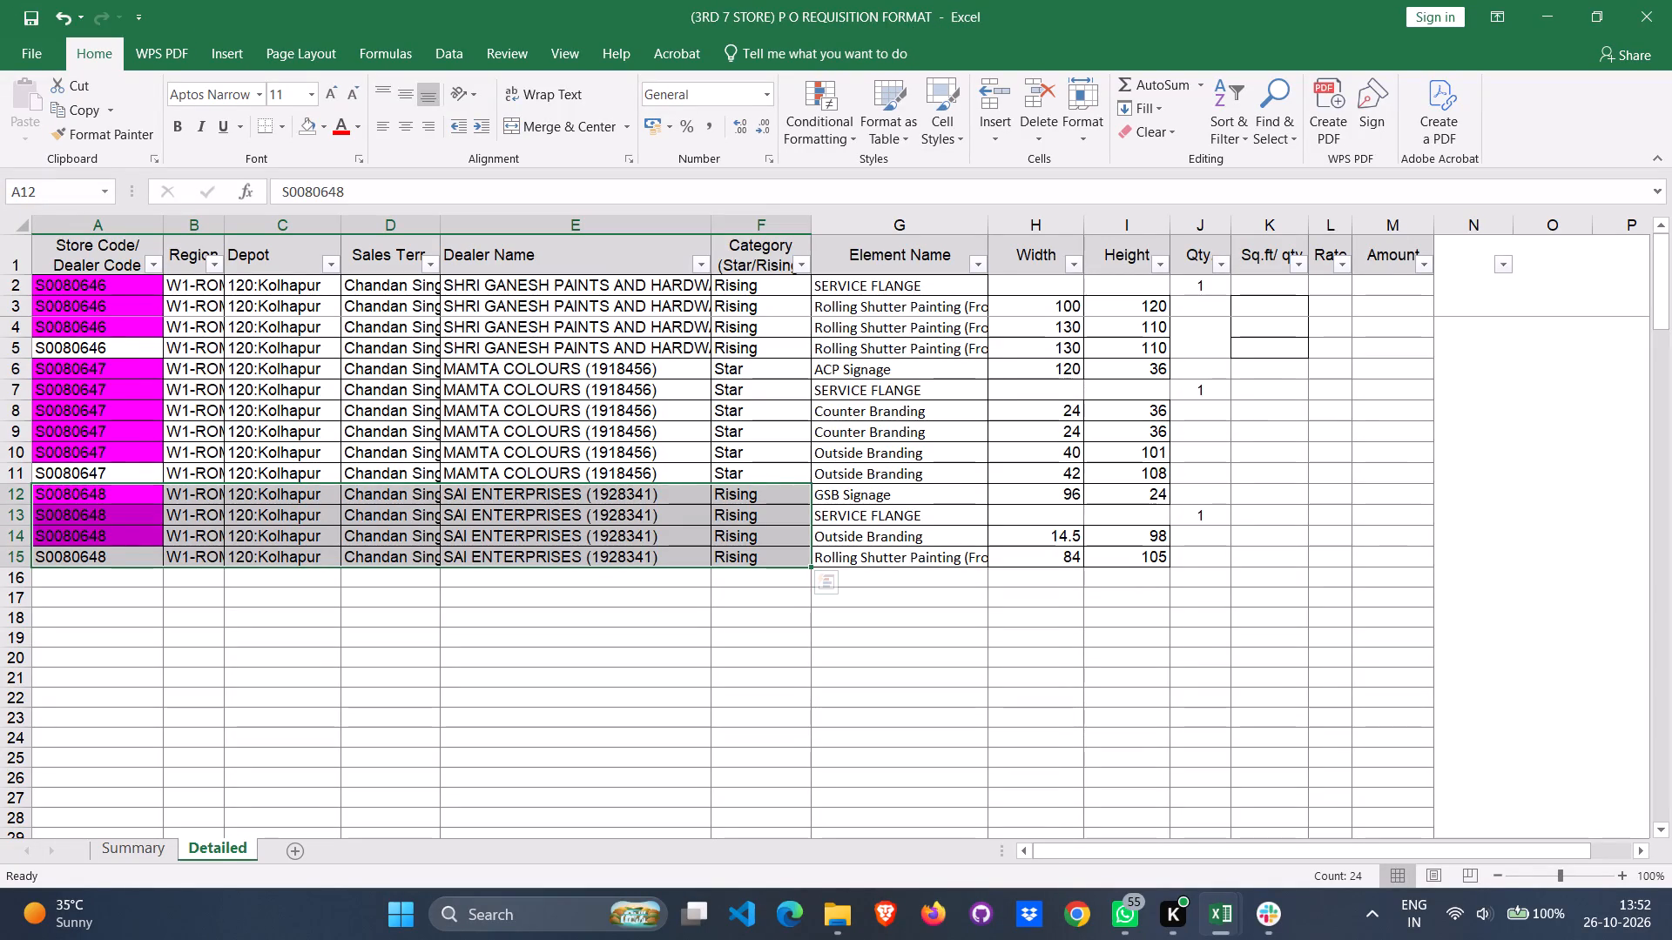
Check the SAI ENTERPRISES quotation against its rows in the requisition's Detailed sheet, and close the quotation workbook.
key(alt+Tab)
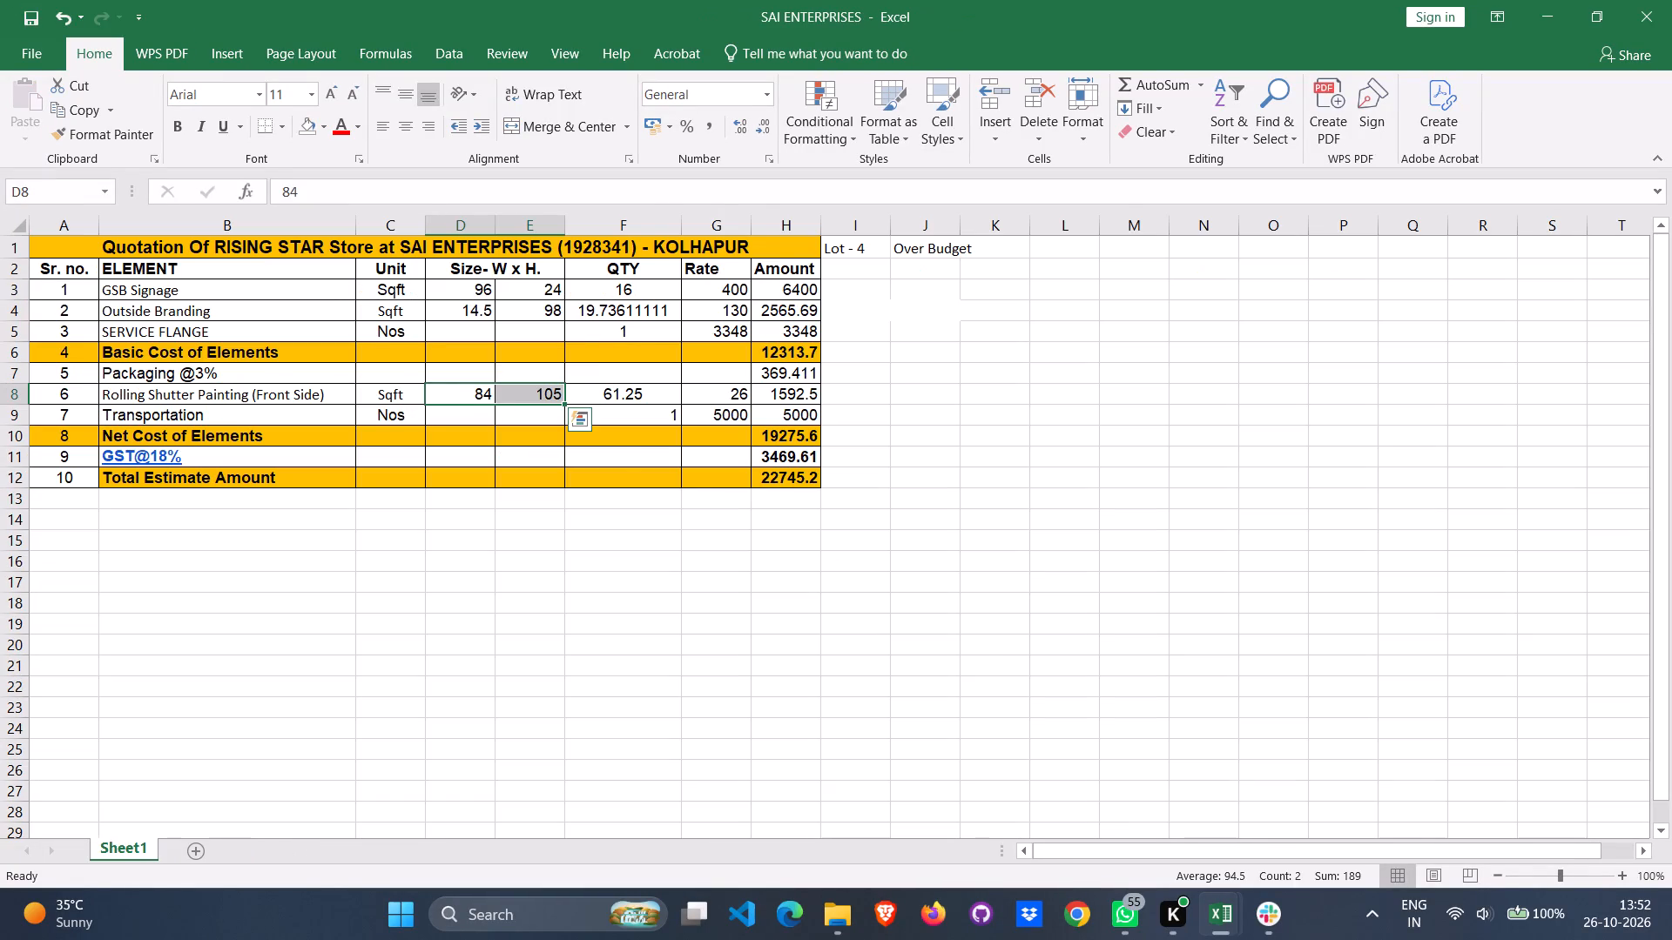
key(alt+Tab)
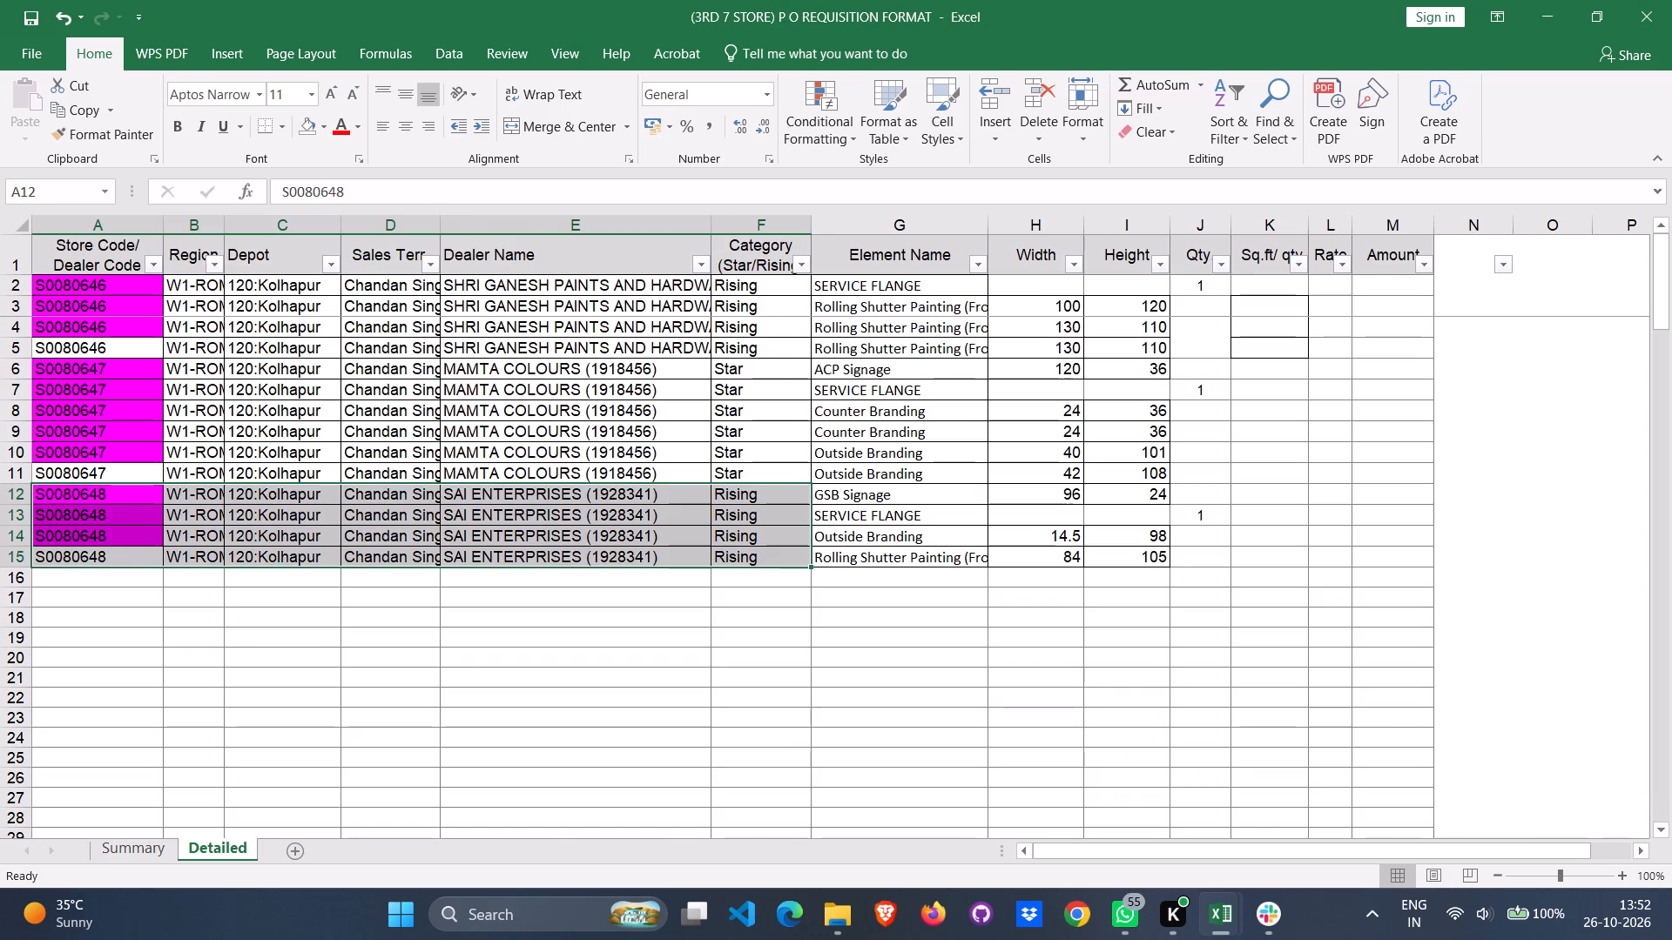
key(alt+Tab)
key(alt+Tab)
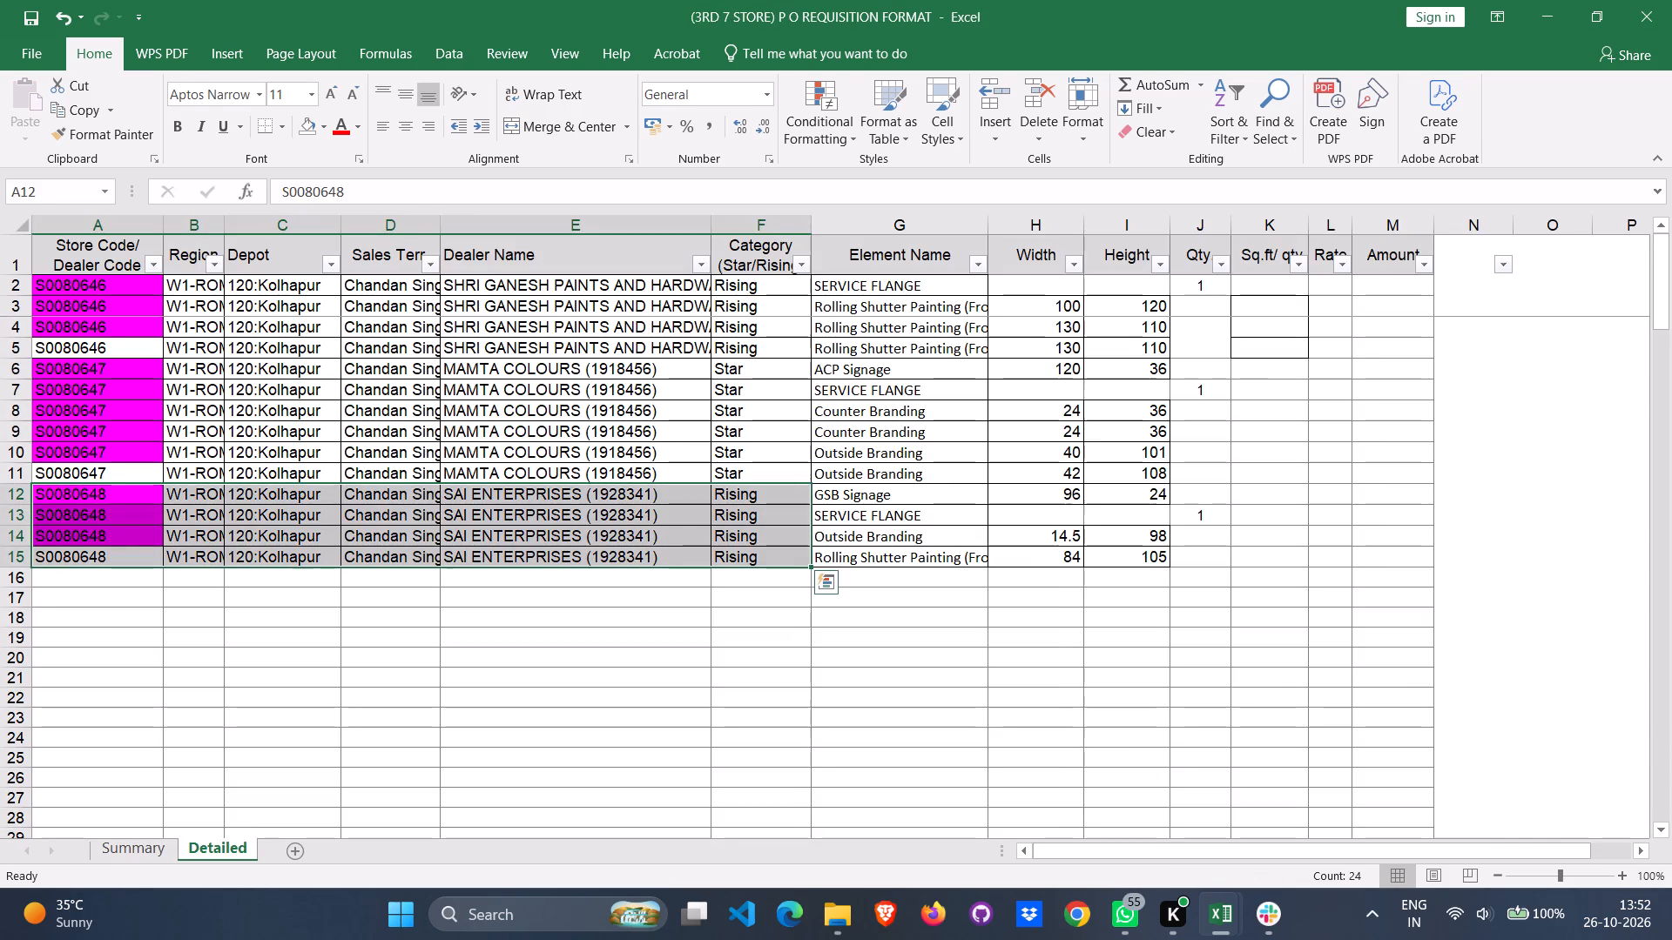
key(alt+Tab)
click(1647, 22)
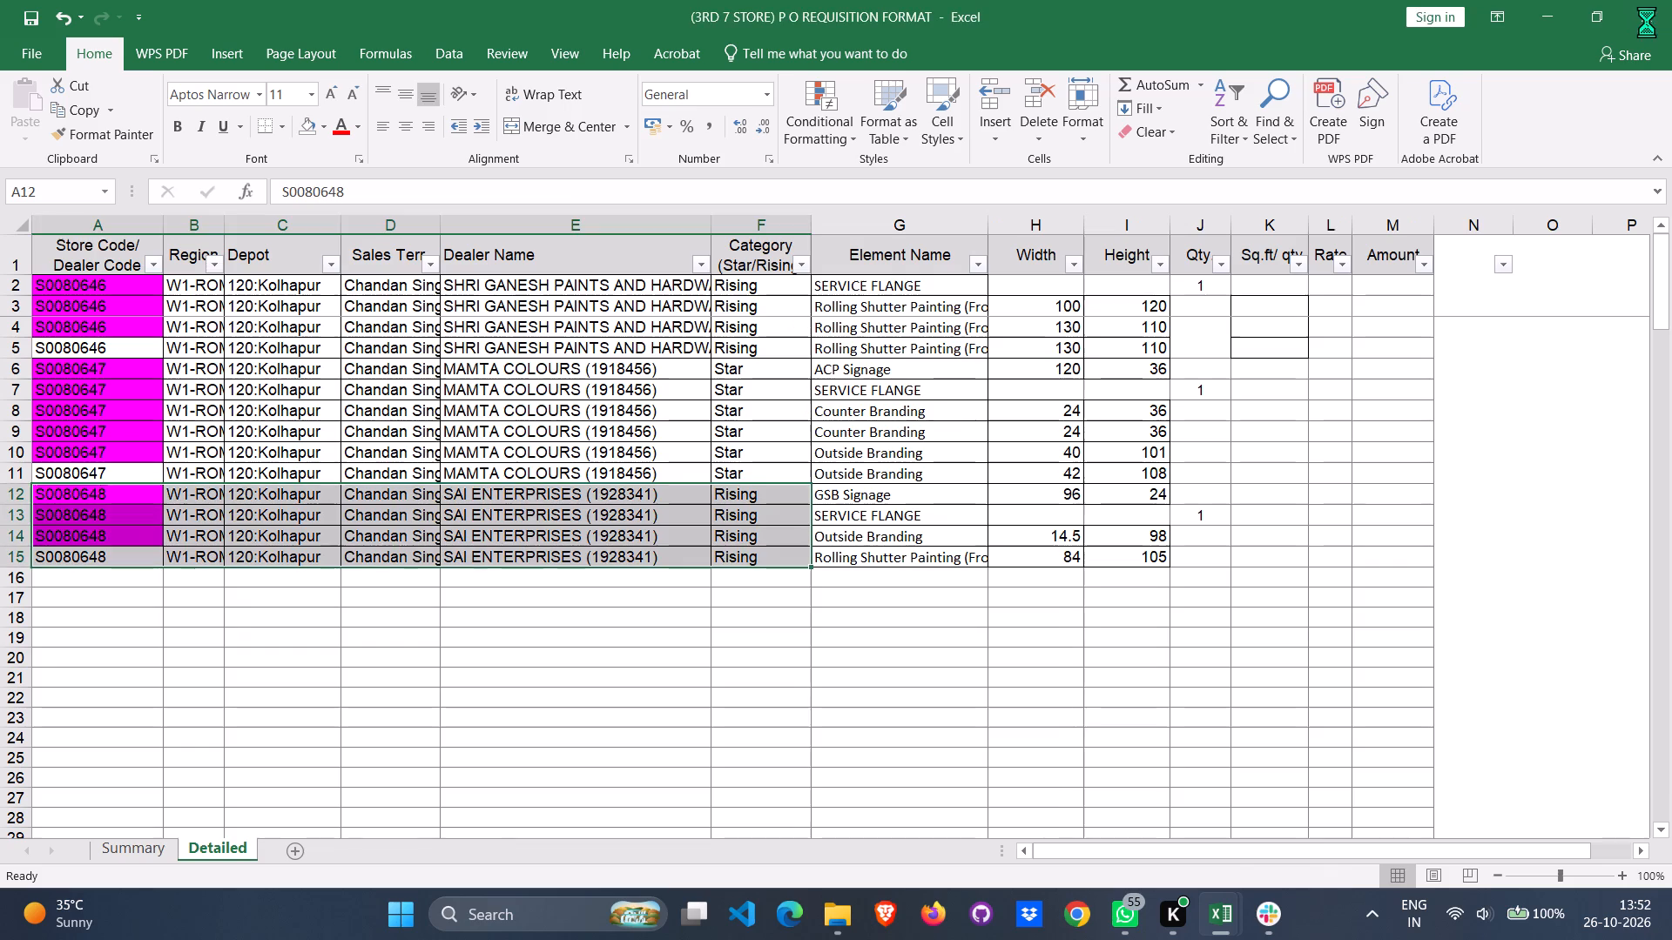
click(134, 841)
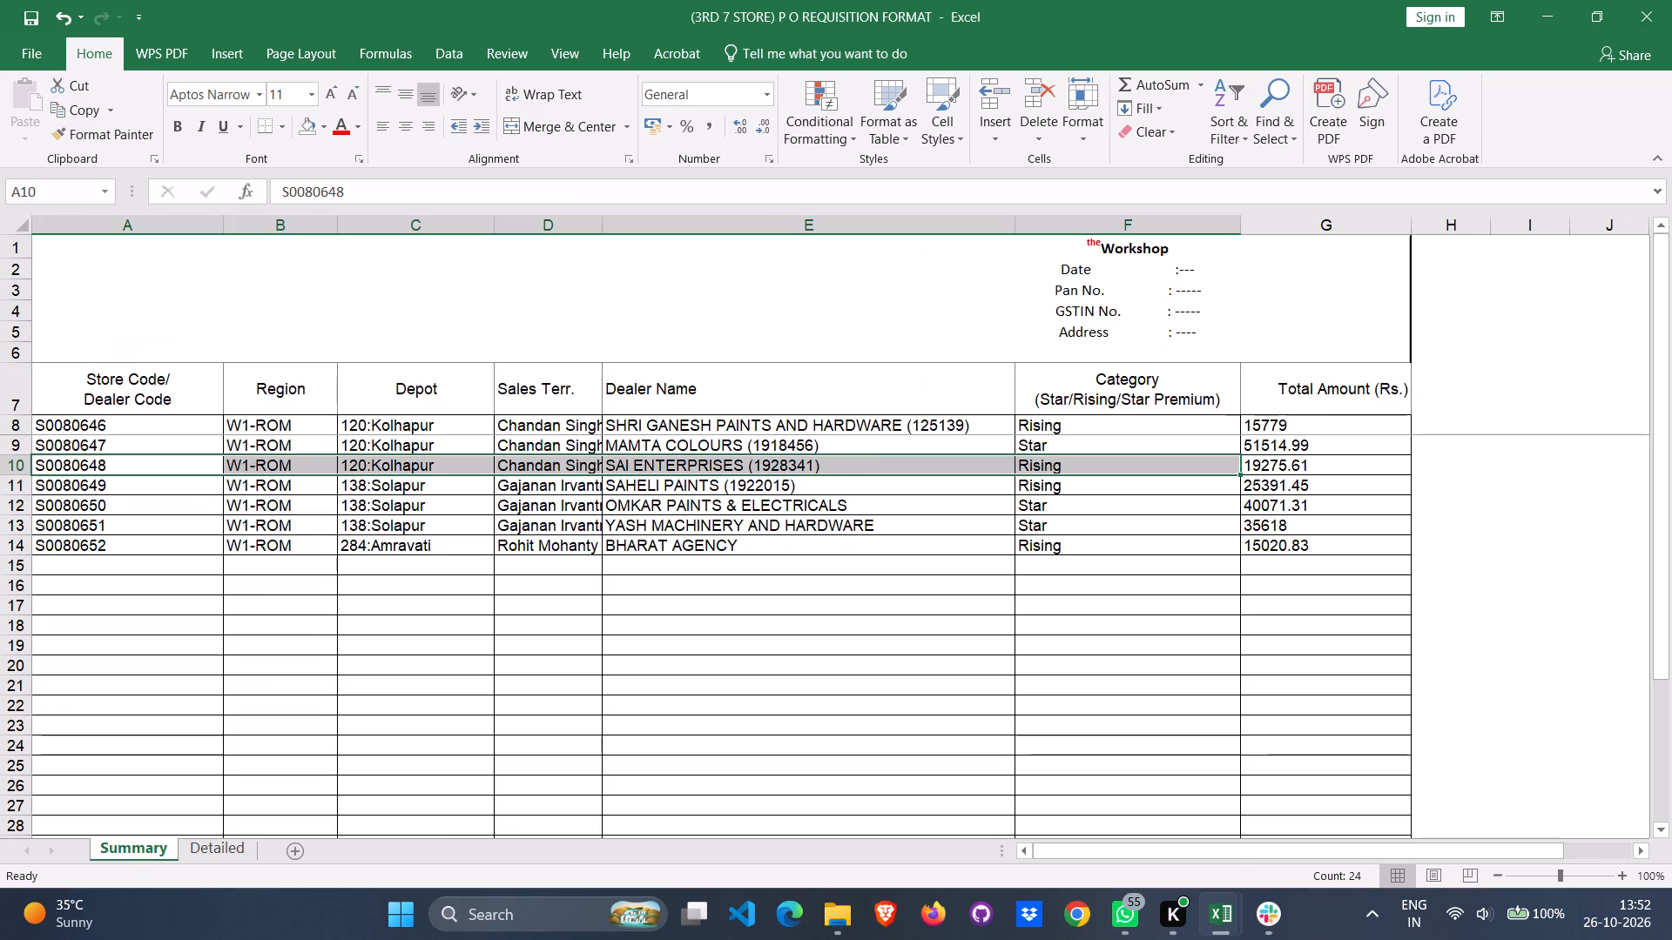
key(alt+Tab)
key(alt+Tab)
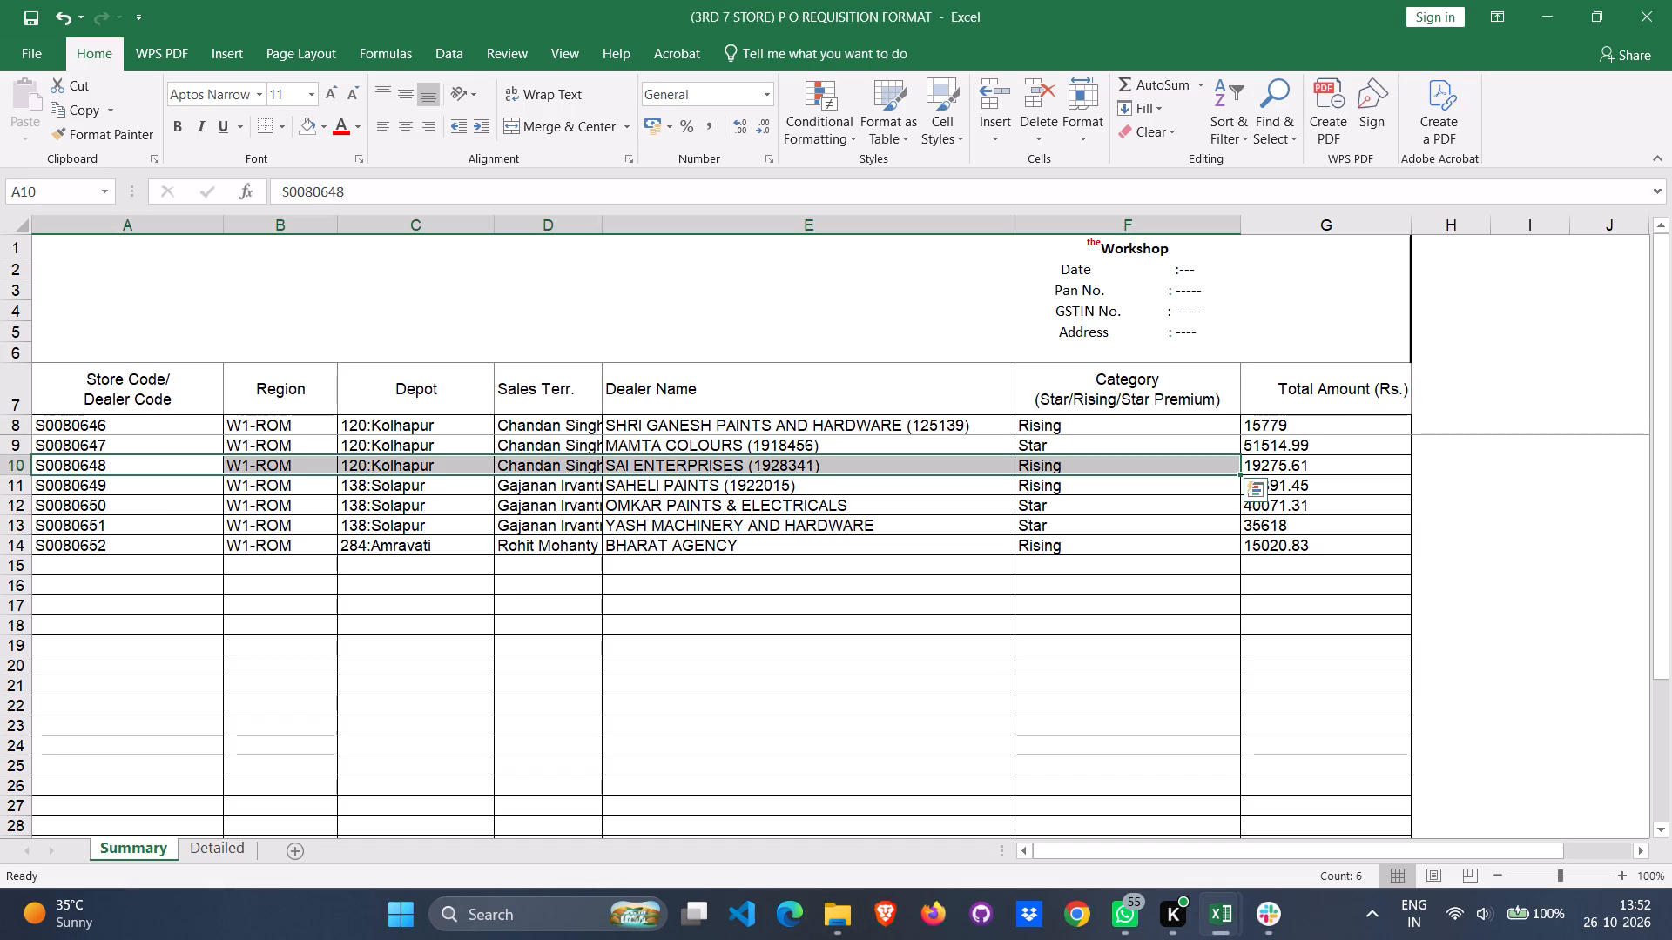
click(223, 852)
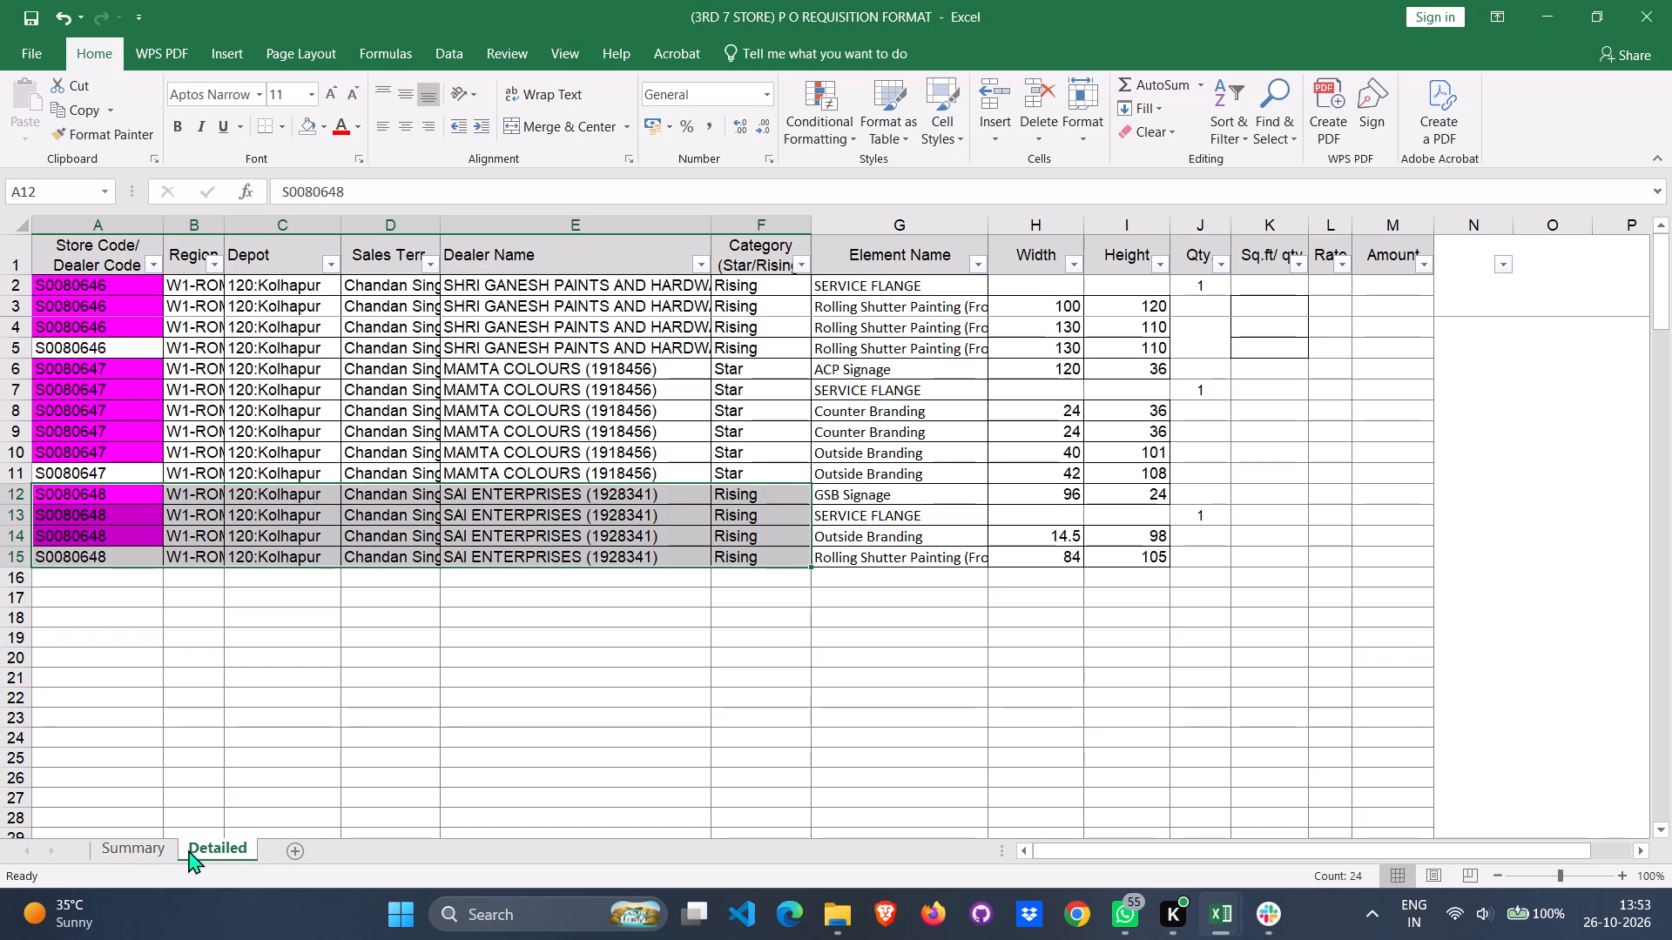
Copy the SAHELI PAINTS (1922015) entry, store code through category, from the Summary sheet into row 16 of the Detailed sheet.
click(141, 849)
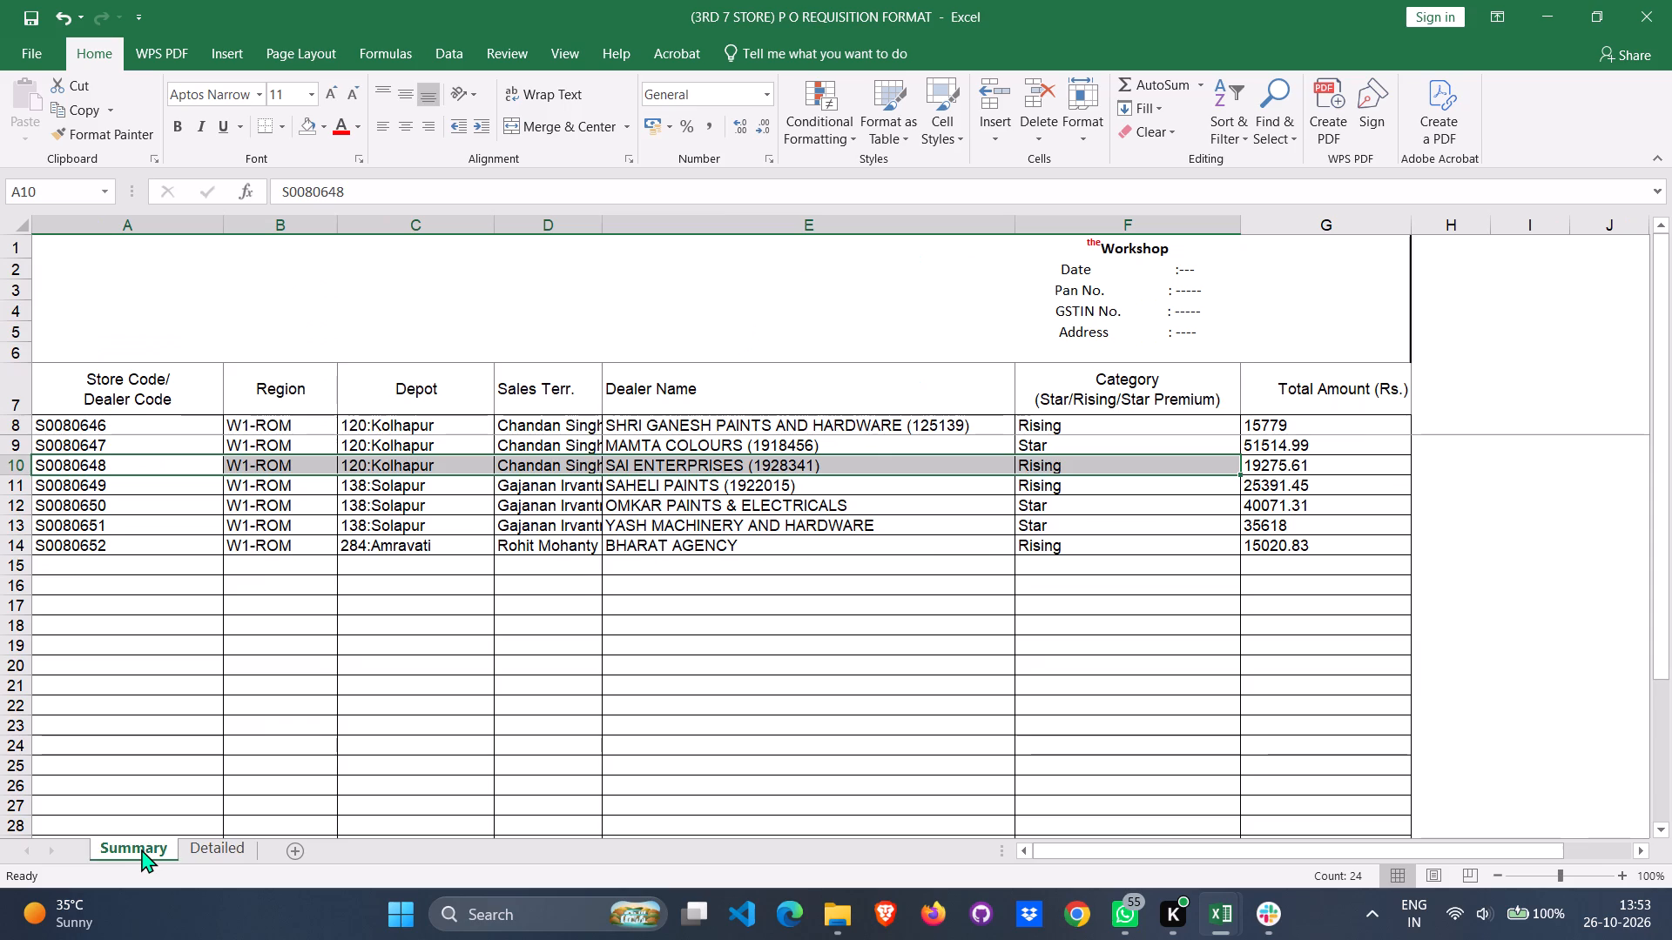
click(24, 490)
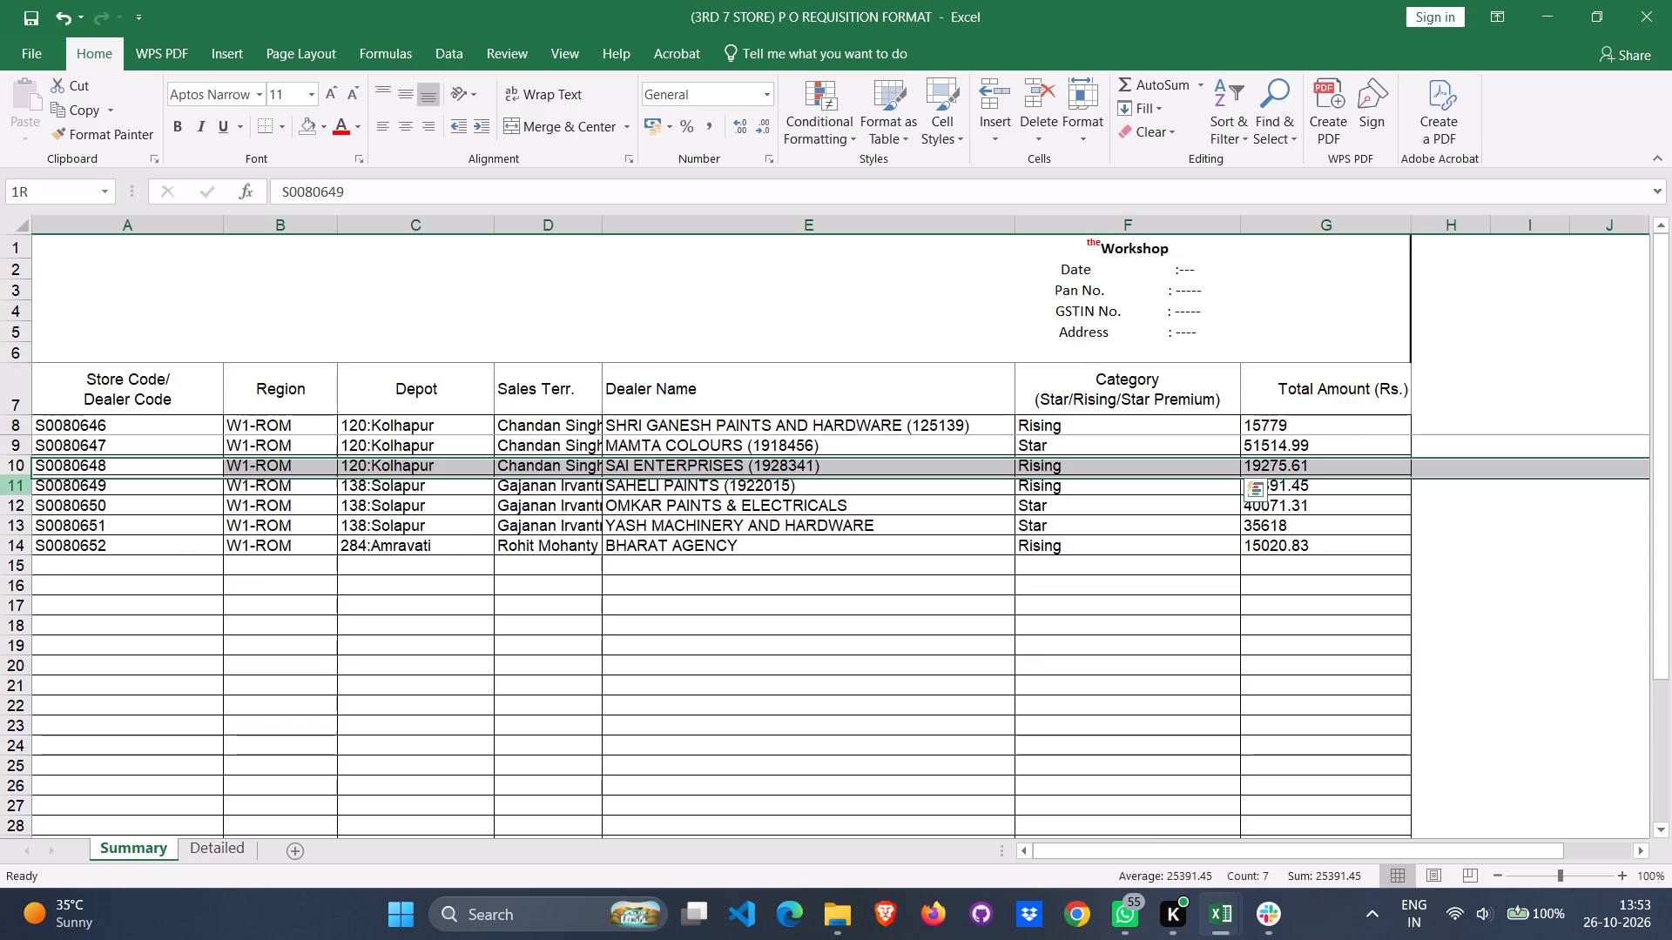
click(75, 487)
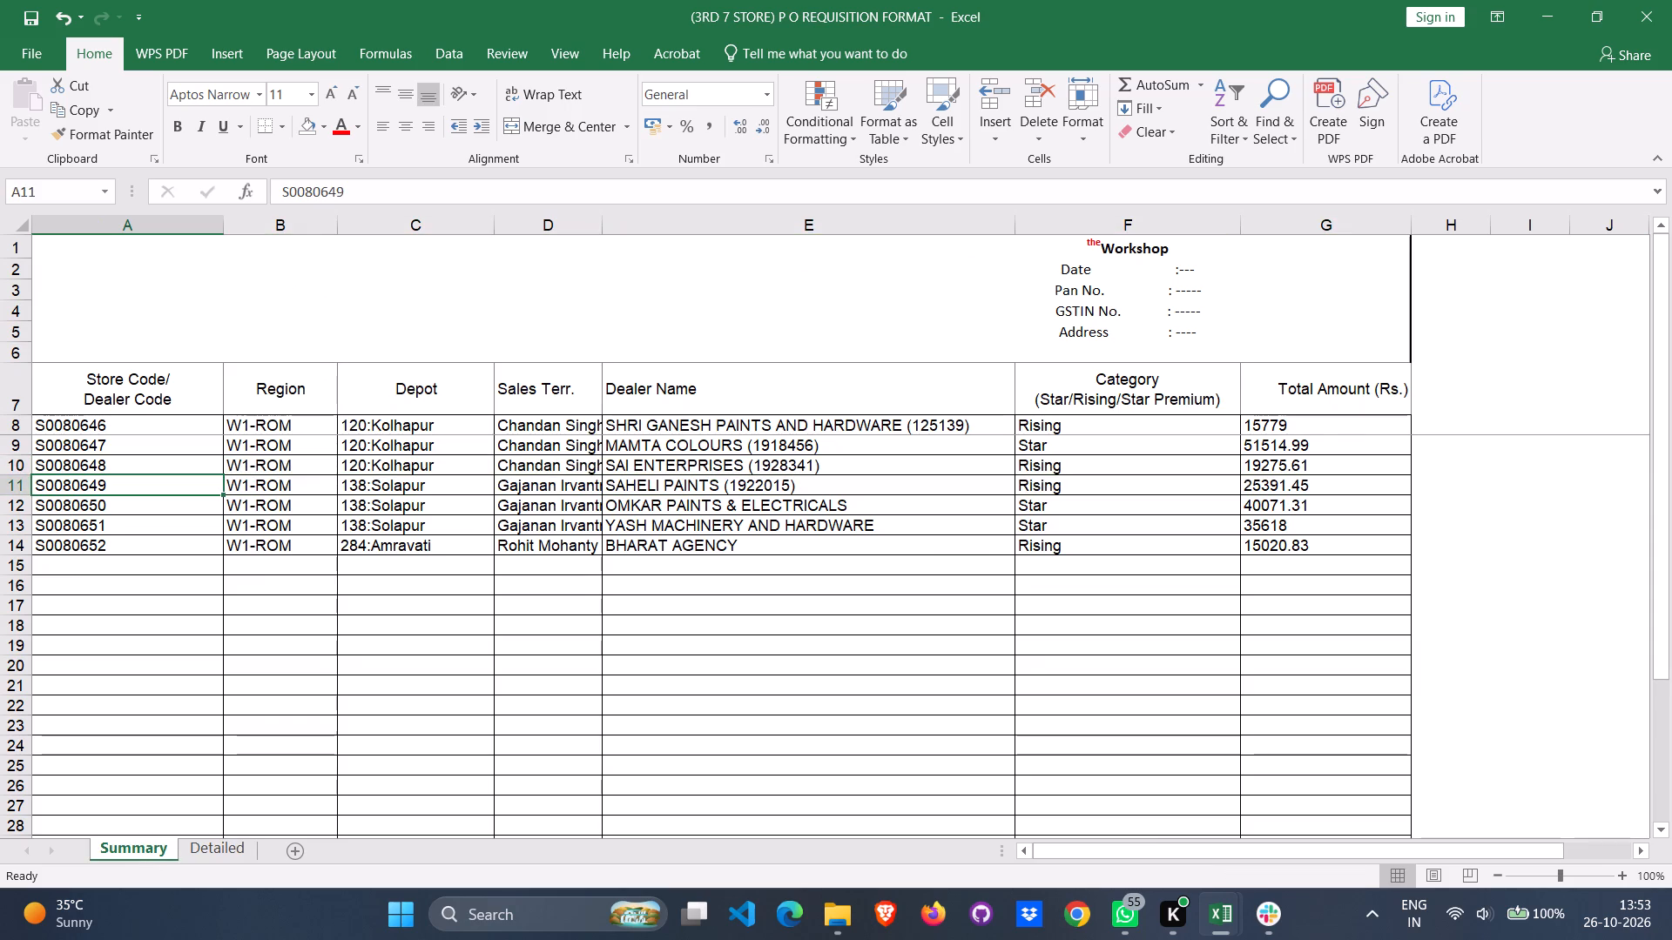
key(shift+Right)
key(shift+Right)
key(shift+Right)
key(shift+Right)
key(shift+Right)
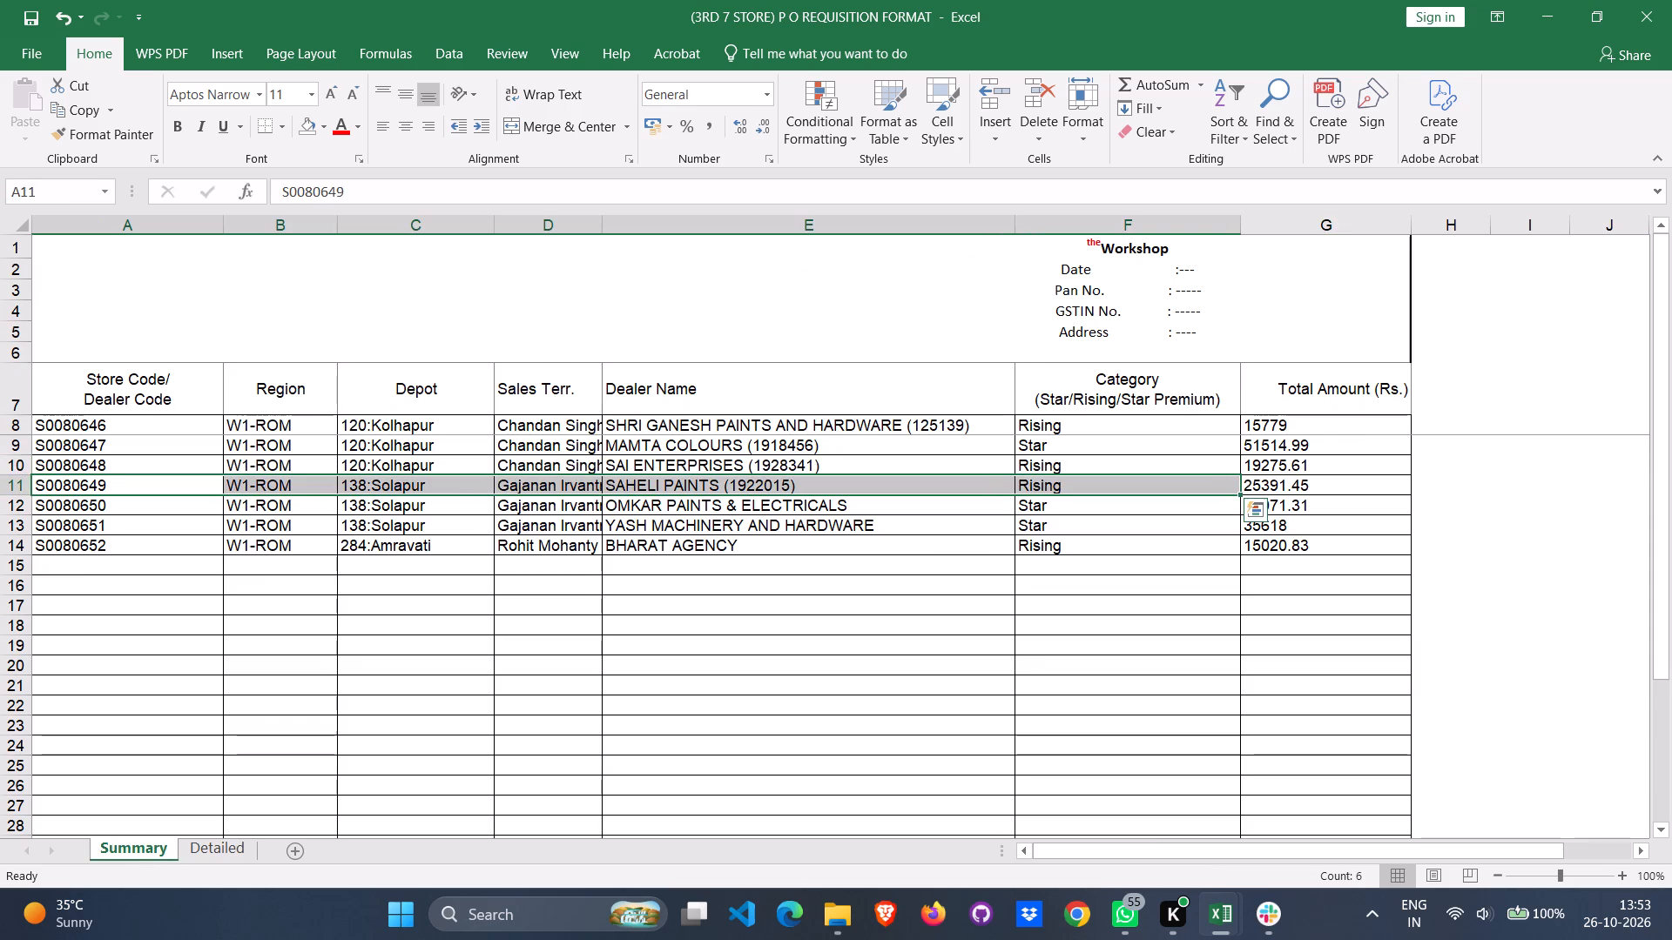
key(ctrl+c)
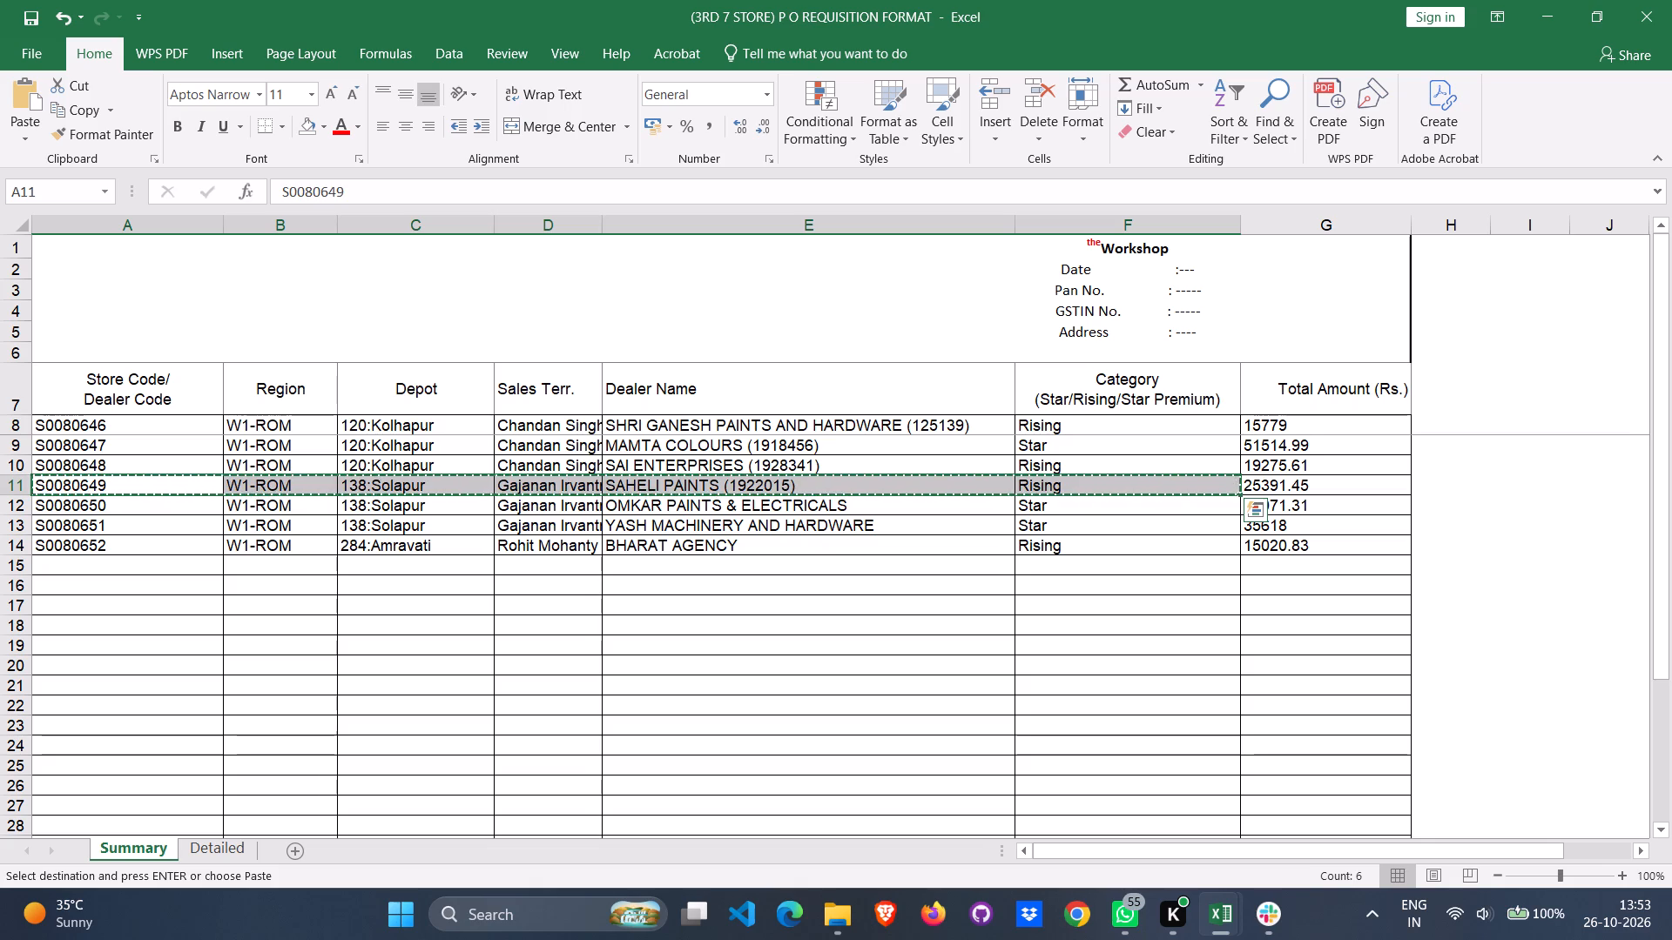
click(220, 853)
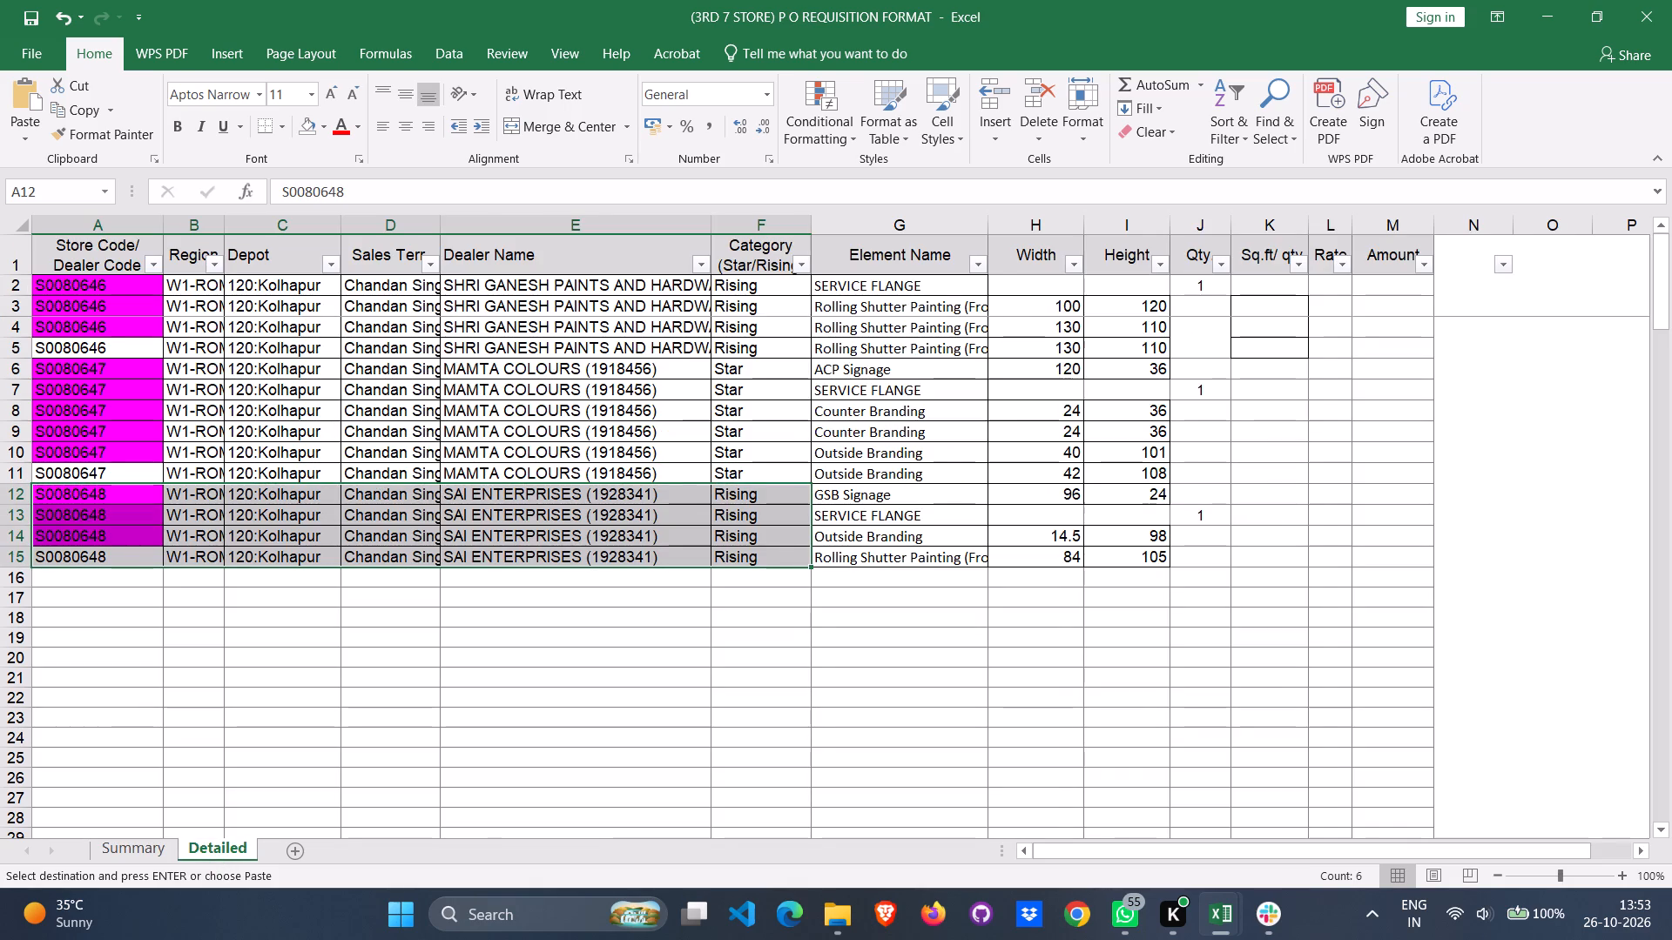
click(87, 579)
key(ctrl+v)
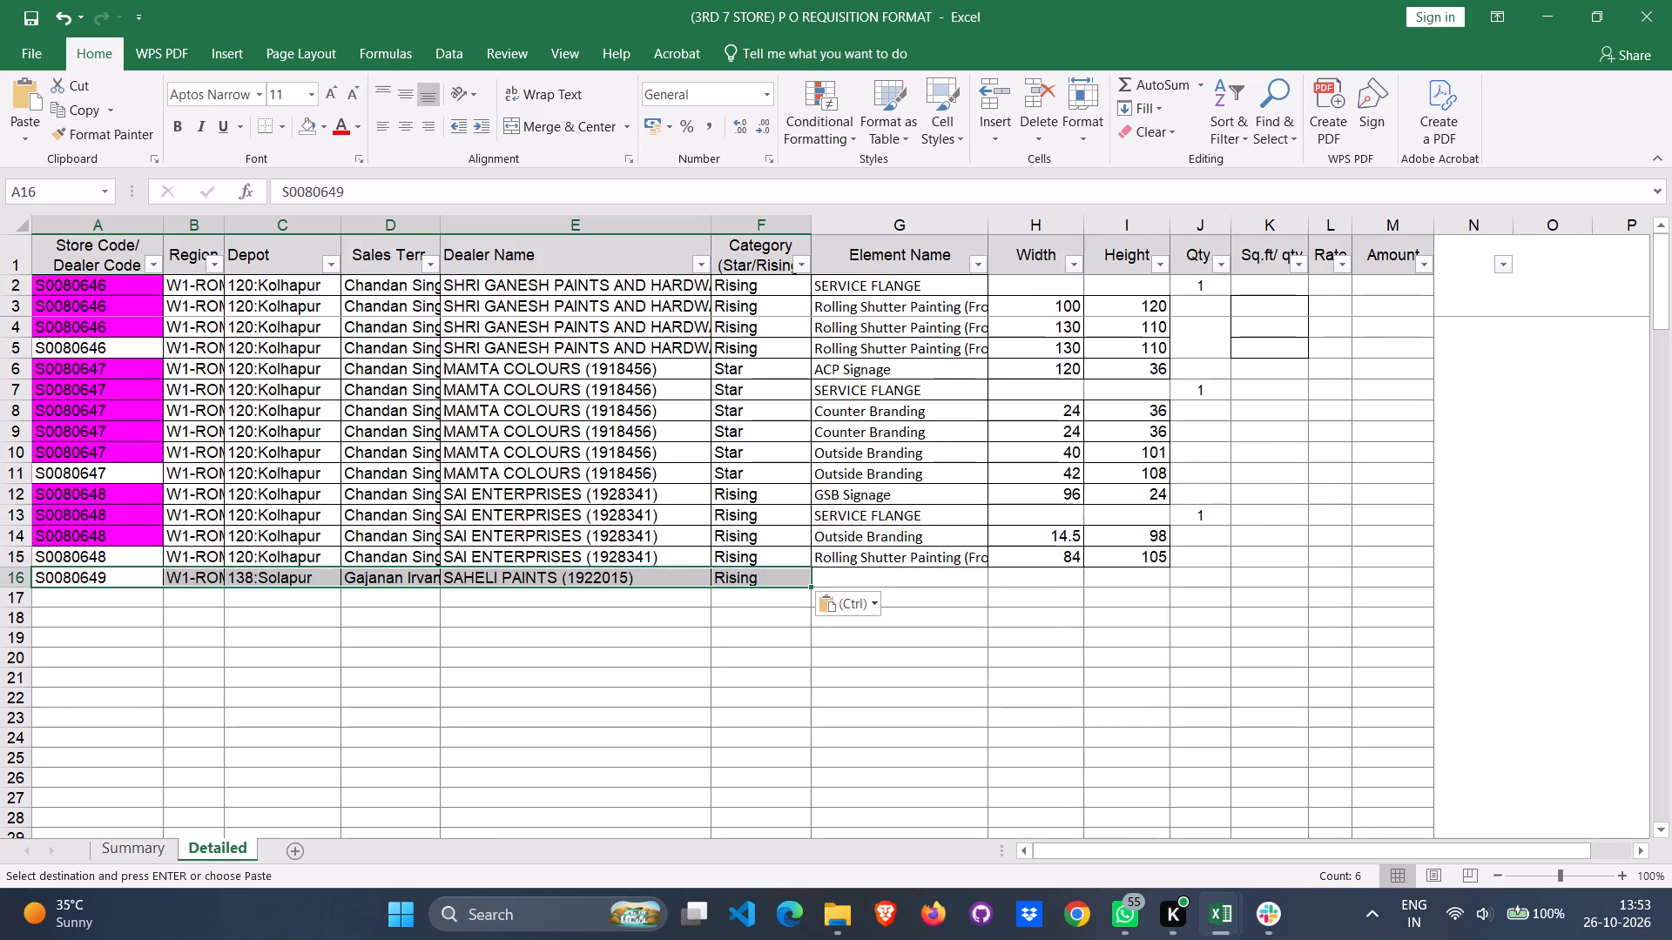
Switch to File Explorer, search the estimate folder for SAHELI, and open the Saheli Paints - Barshi quotation workbook.
key(alt+Tab)
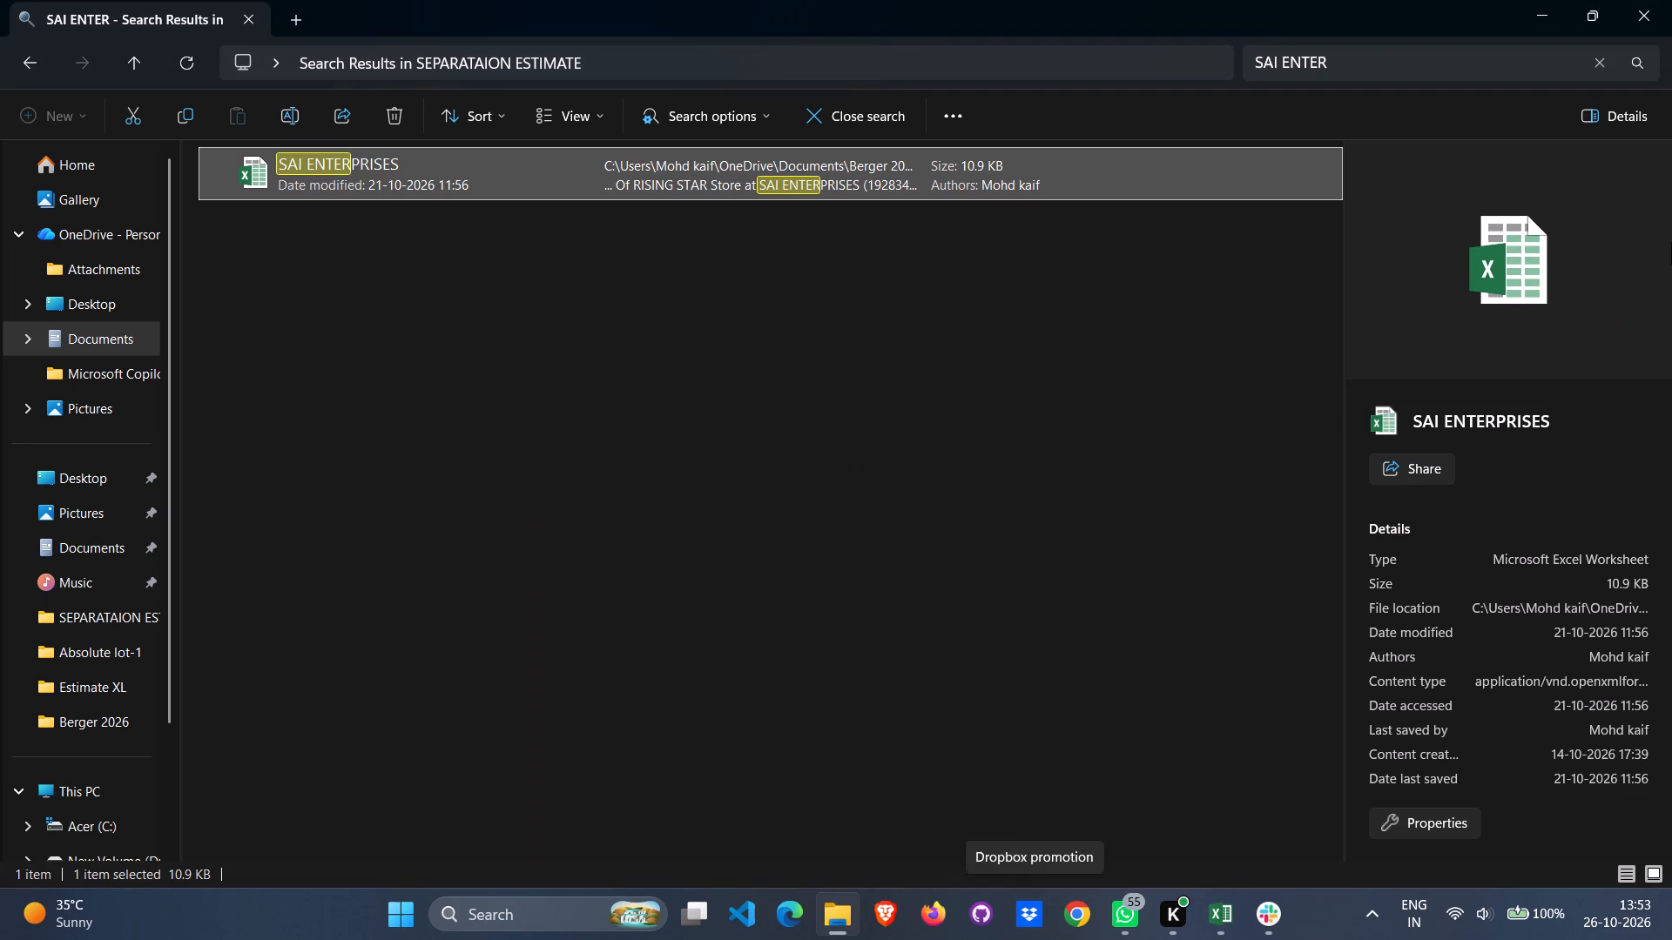
click(1593, 65)
text(SAHELI)
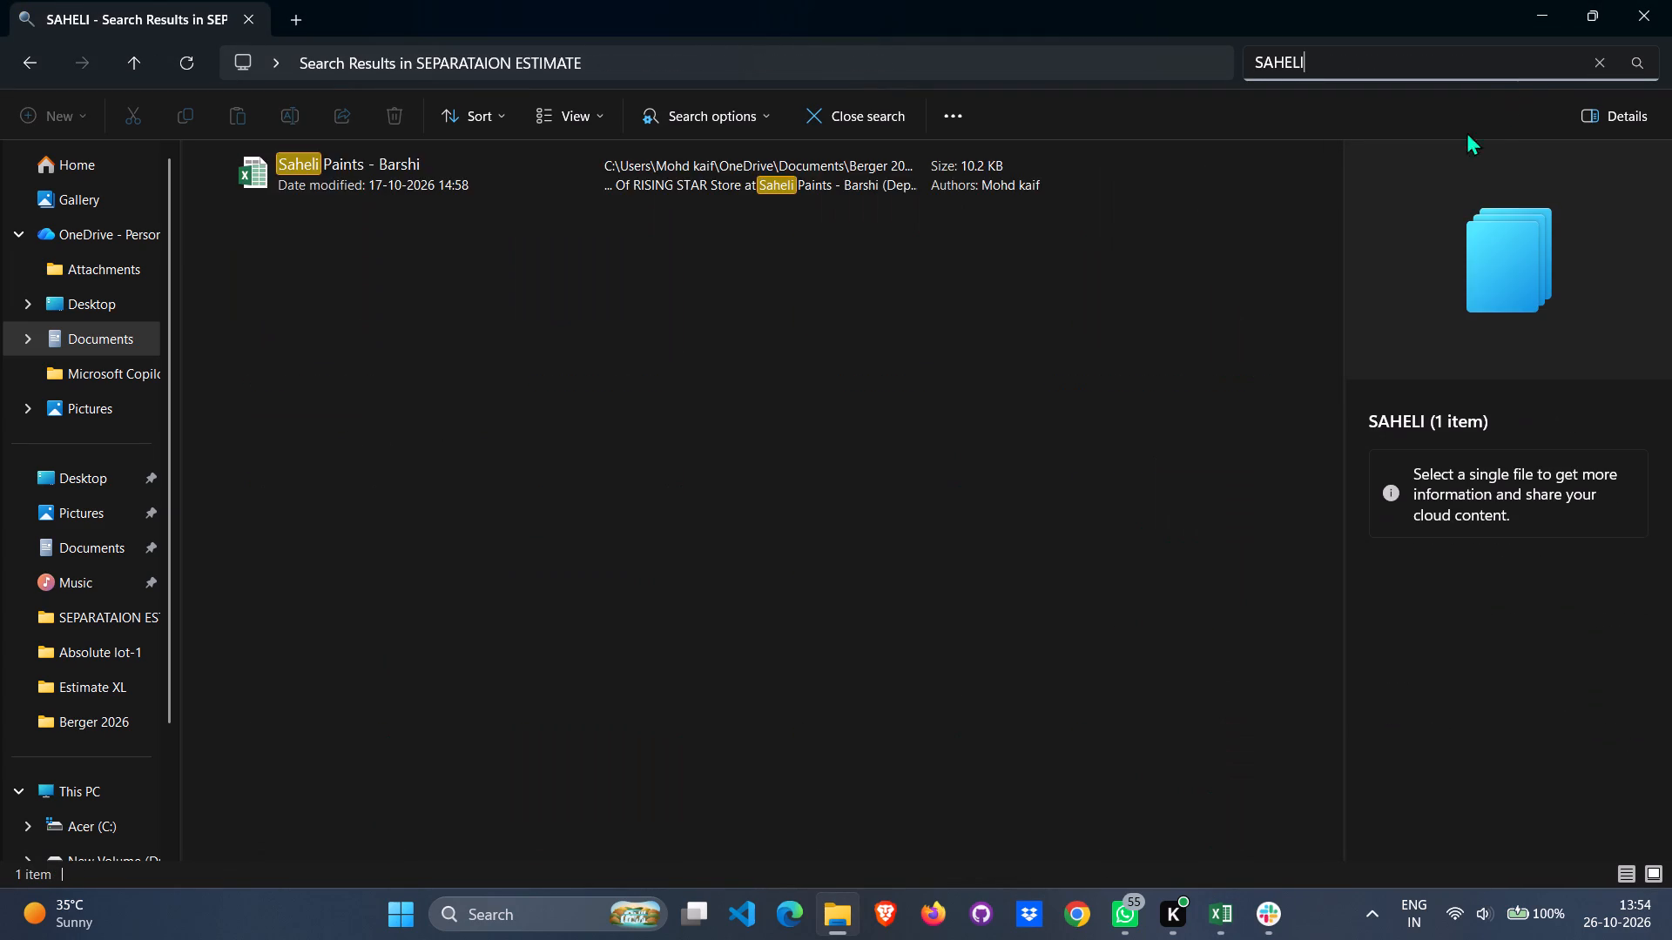
double_click(567, 176)
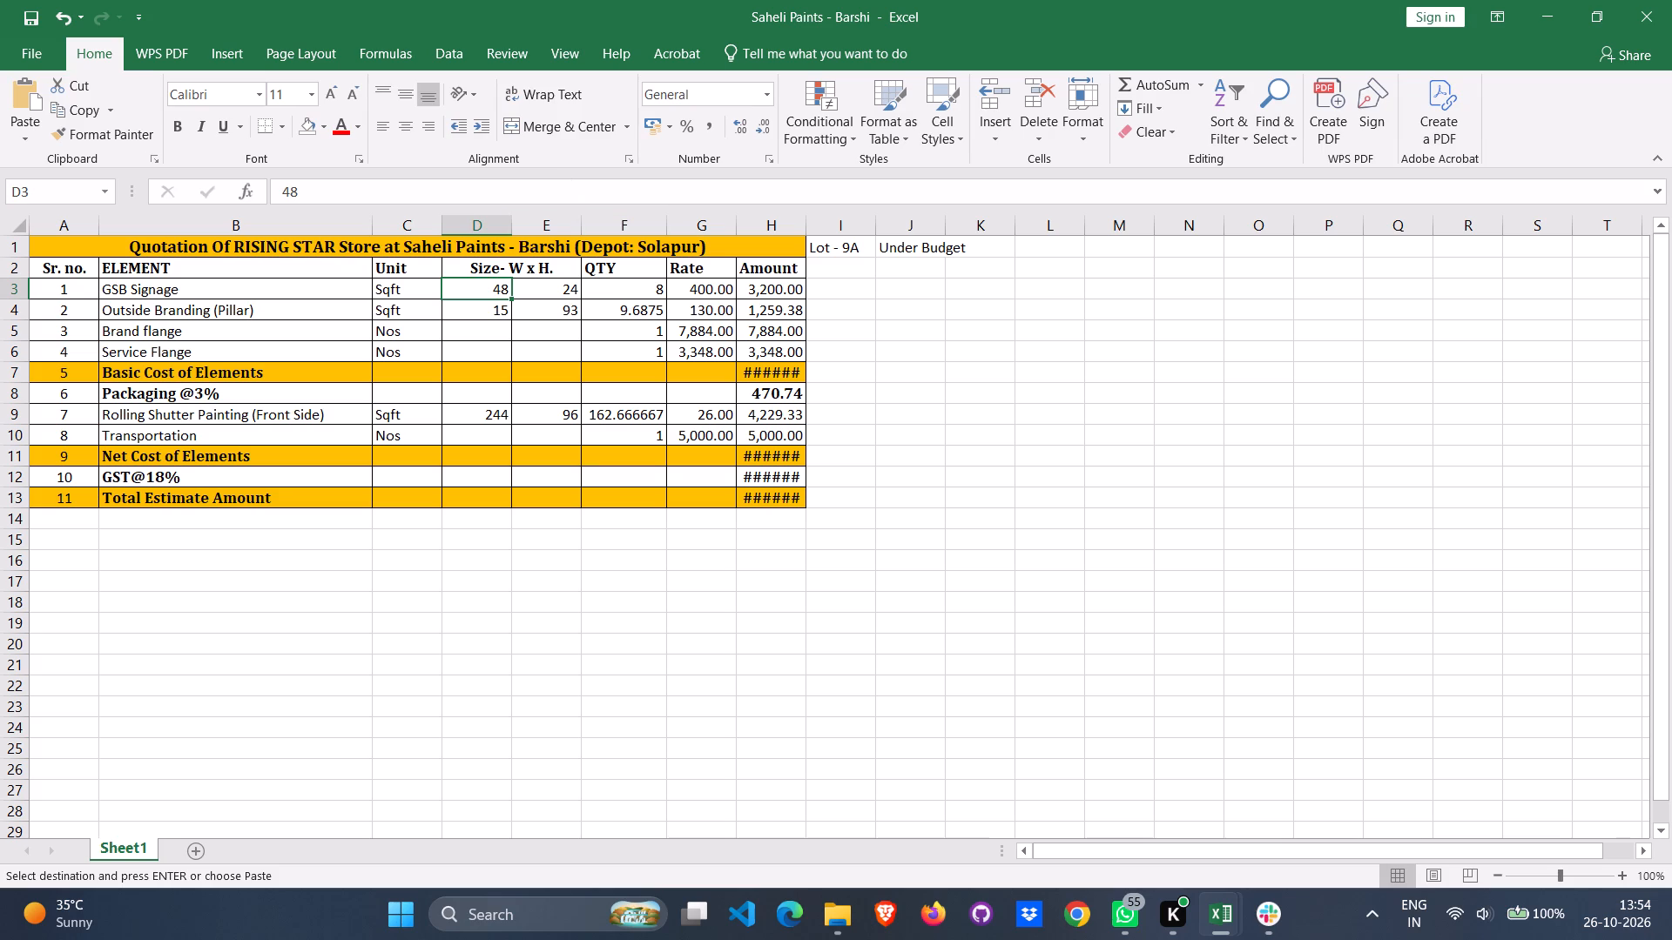
Copy the GSB Signage element name from the Saheli Paints quotation into Element Name cell G16 of the requisition's Detailed sheet.
click(275, 292)
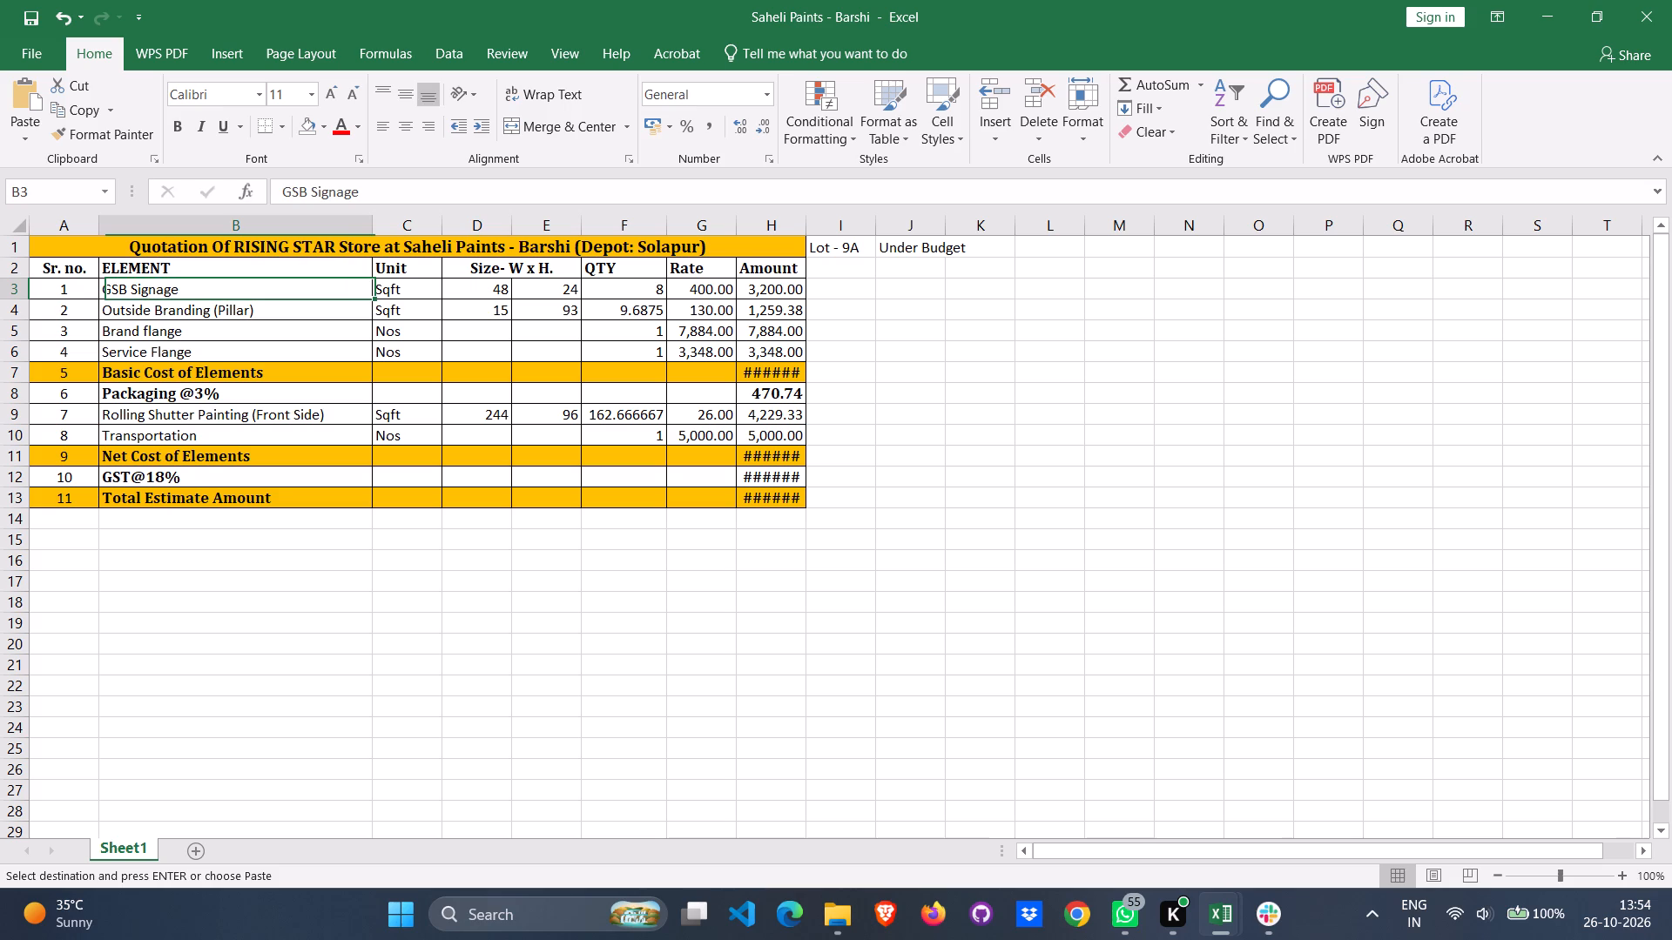
key(ctrl+c)
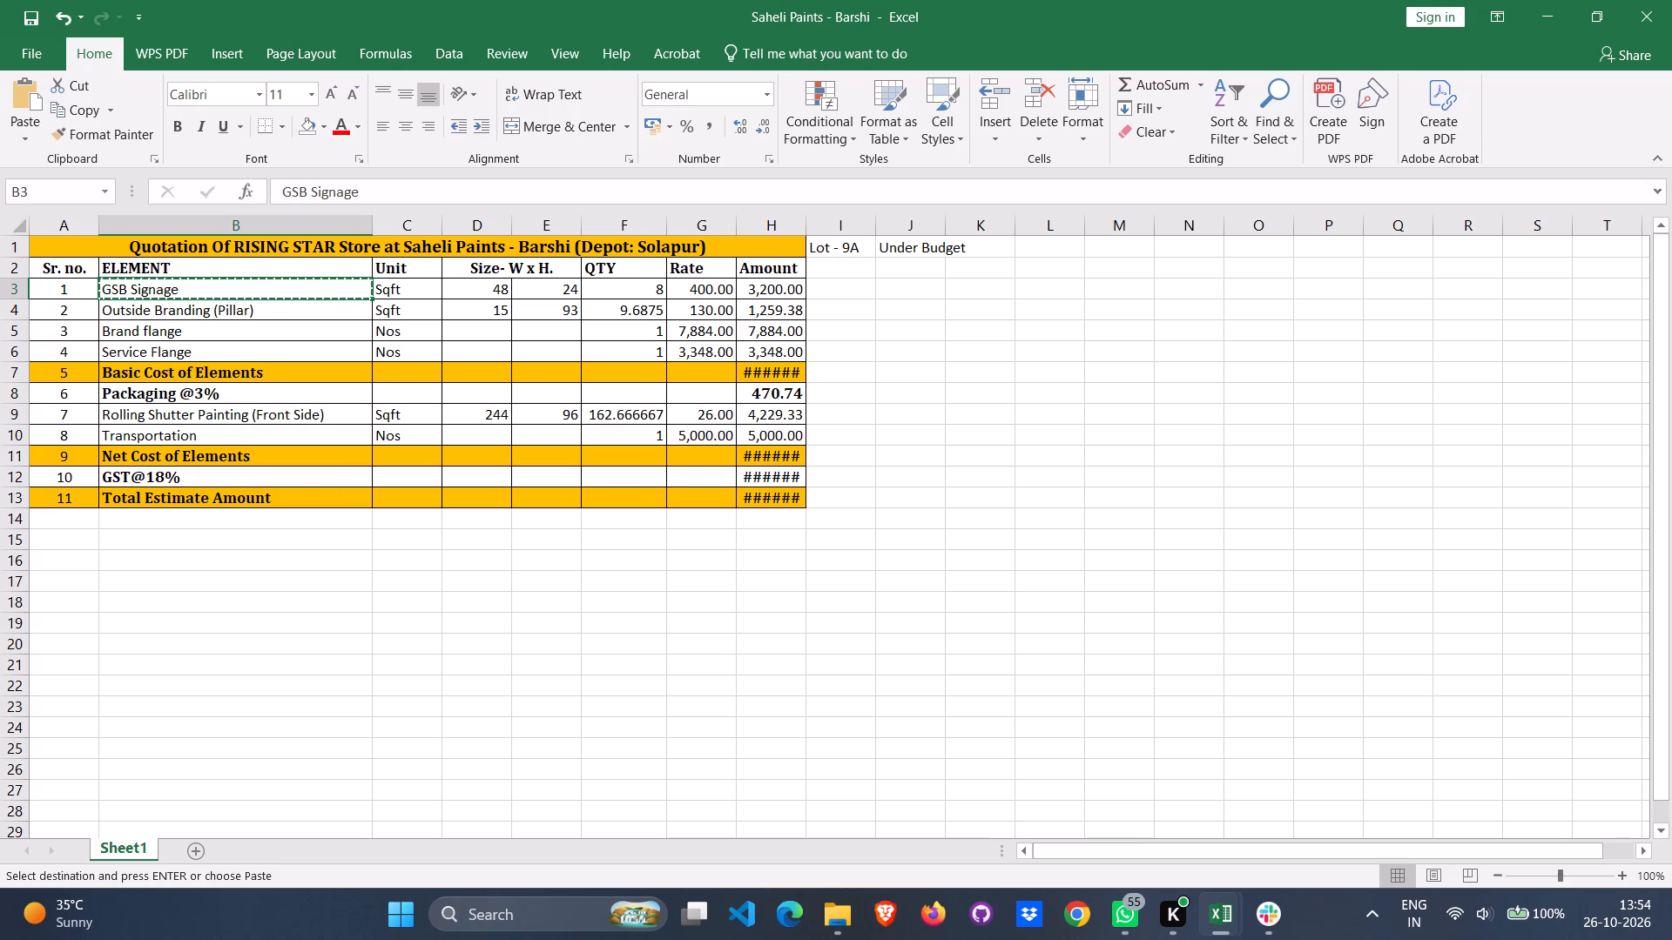
key(alt+Tab)
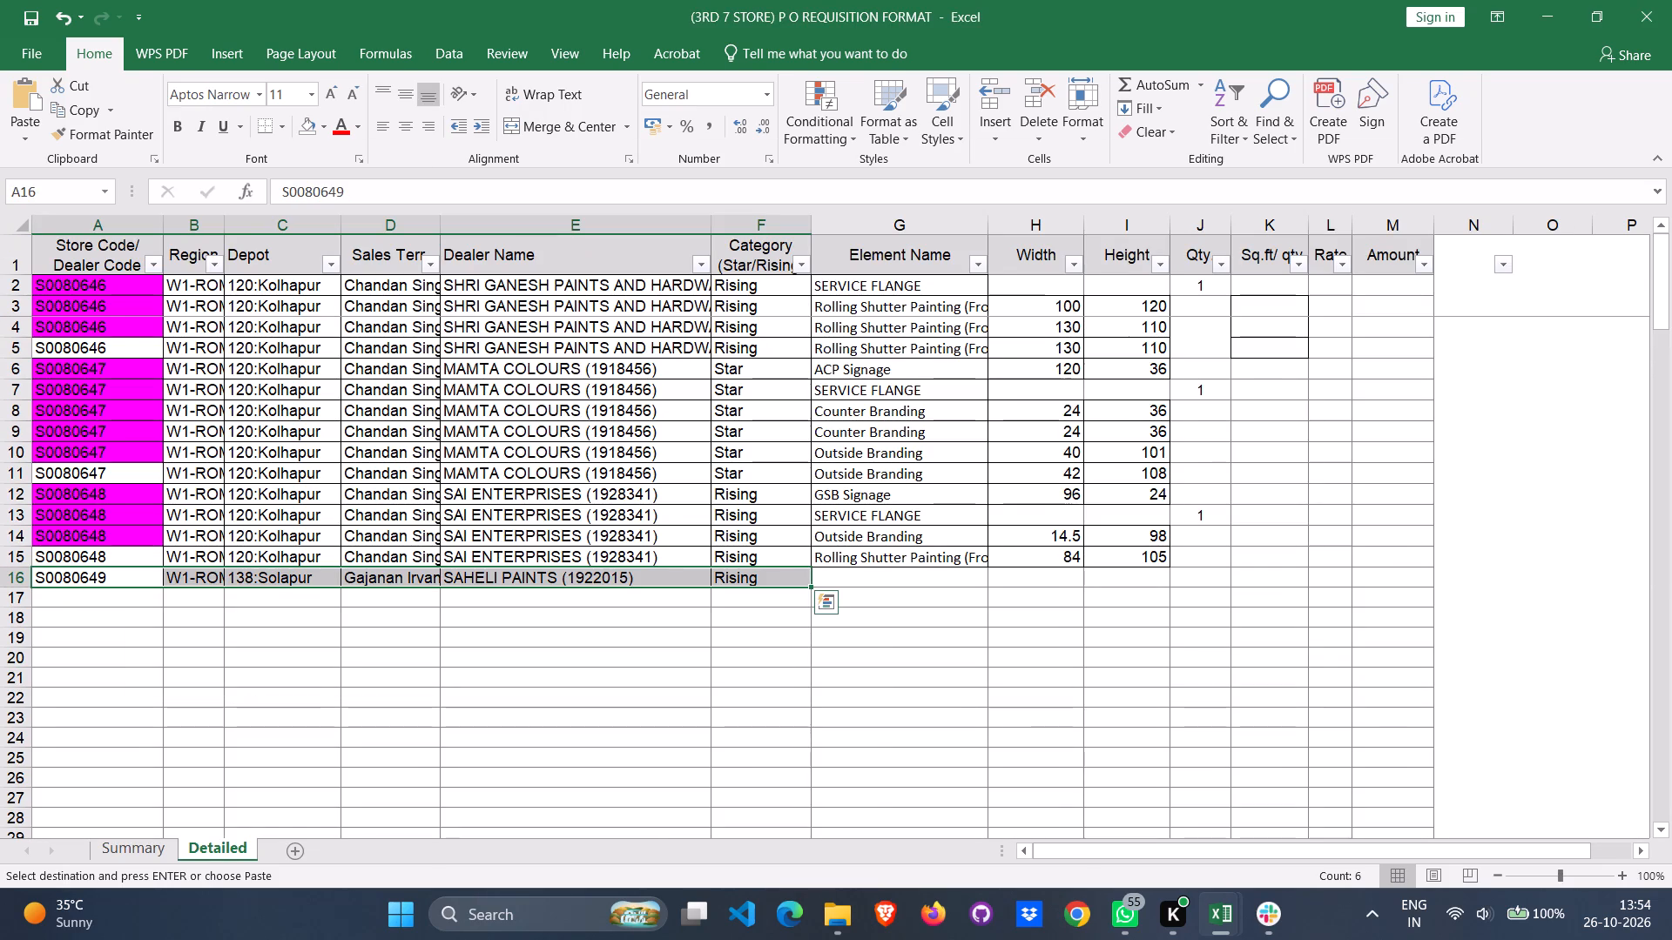
click(919, 584)
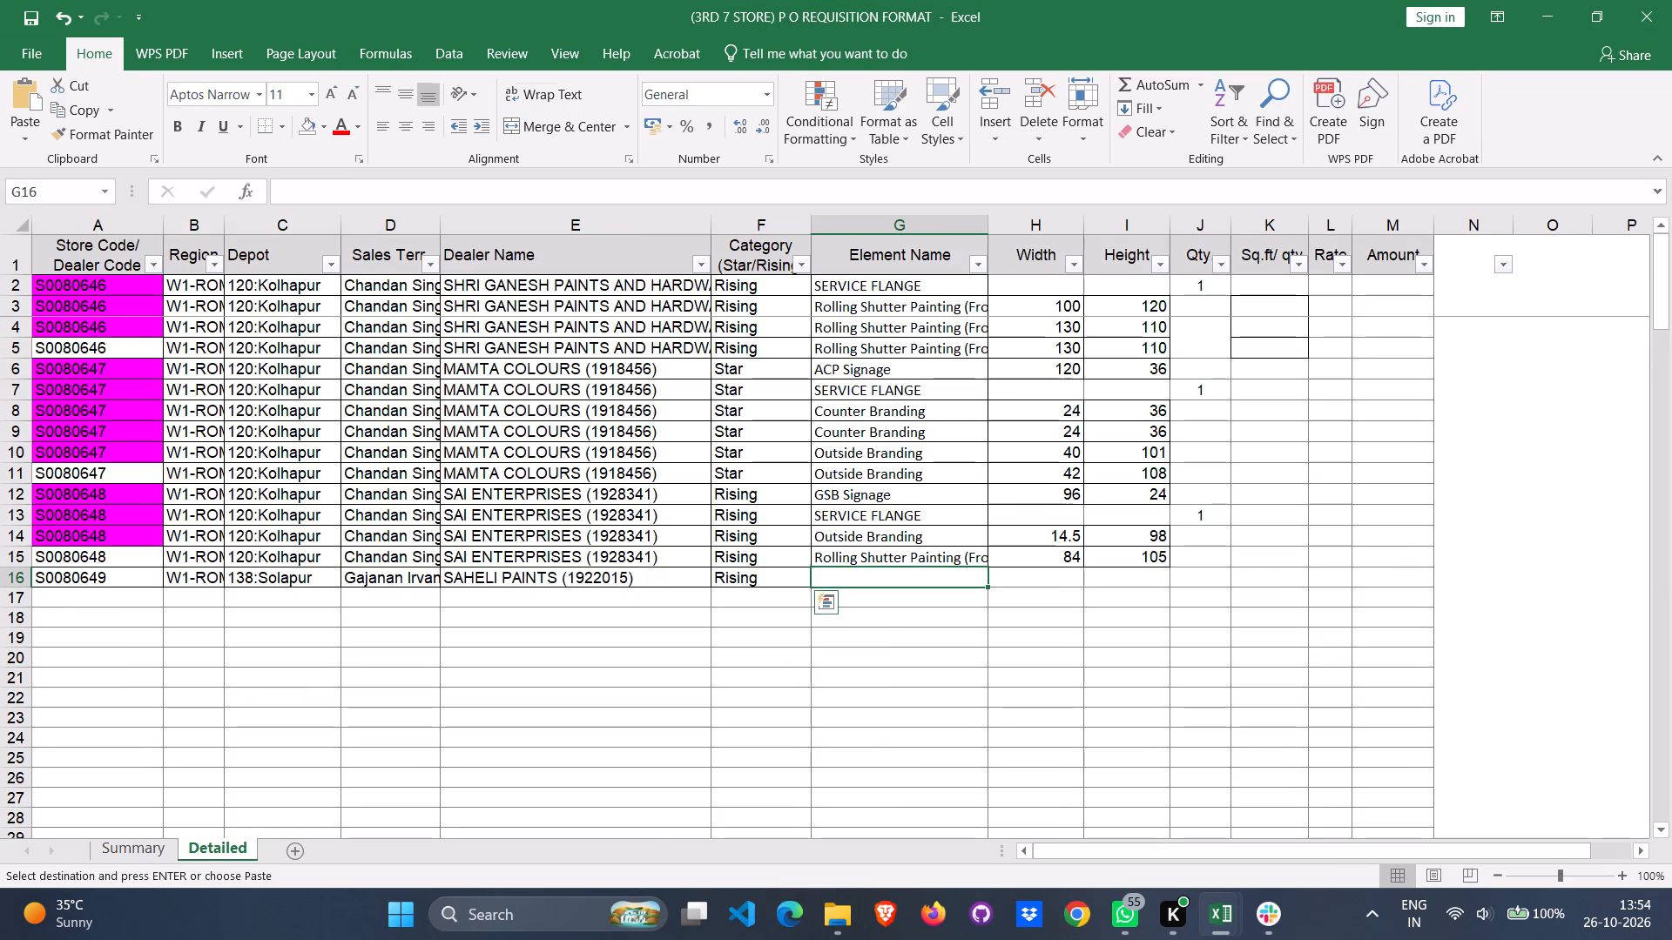
key(ctrl+v)
Copy the GSB Signage size, width 48 and height 24, from the quotation into H16:I16 and save the requisition workbook.
click(1037, 586)
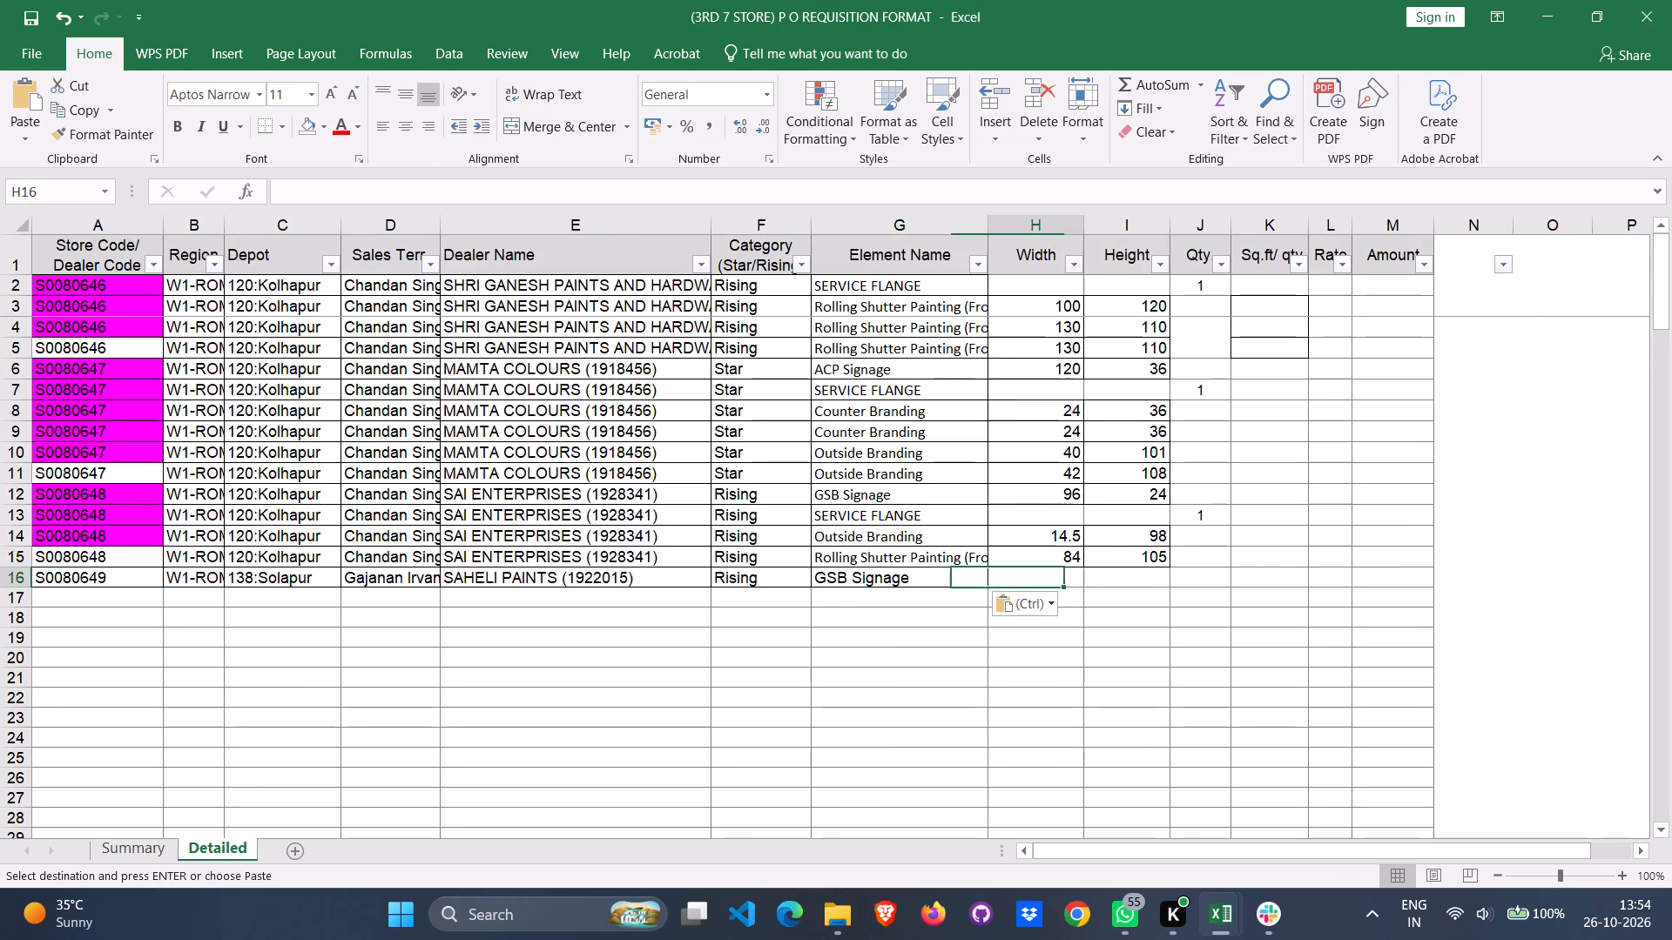
key(alt+Tab)
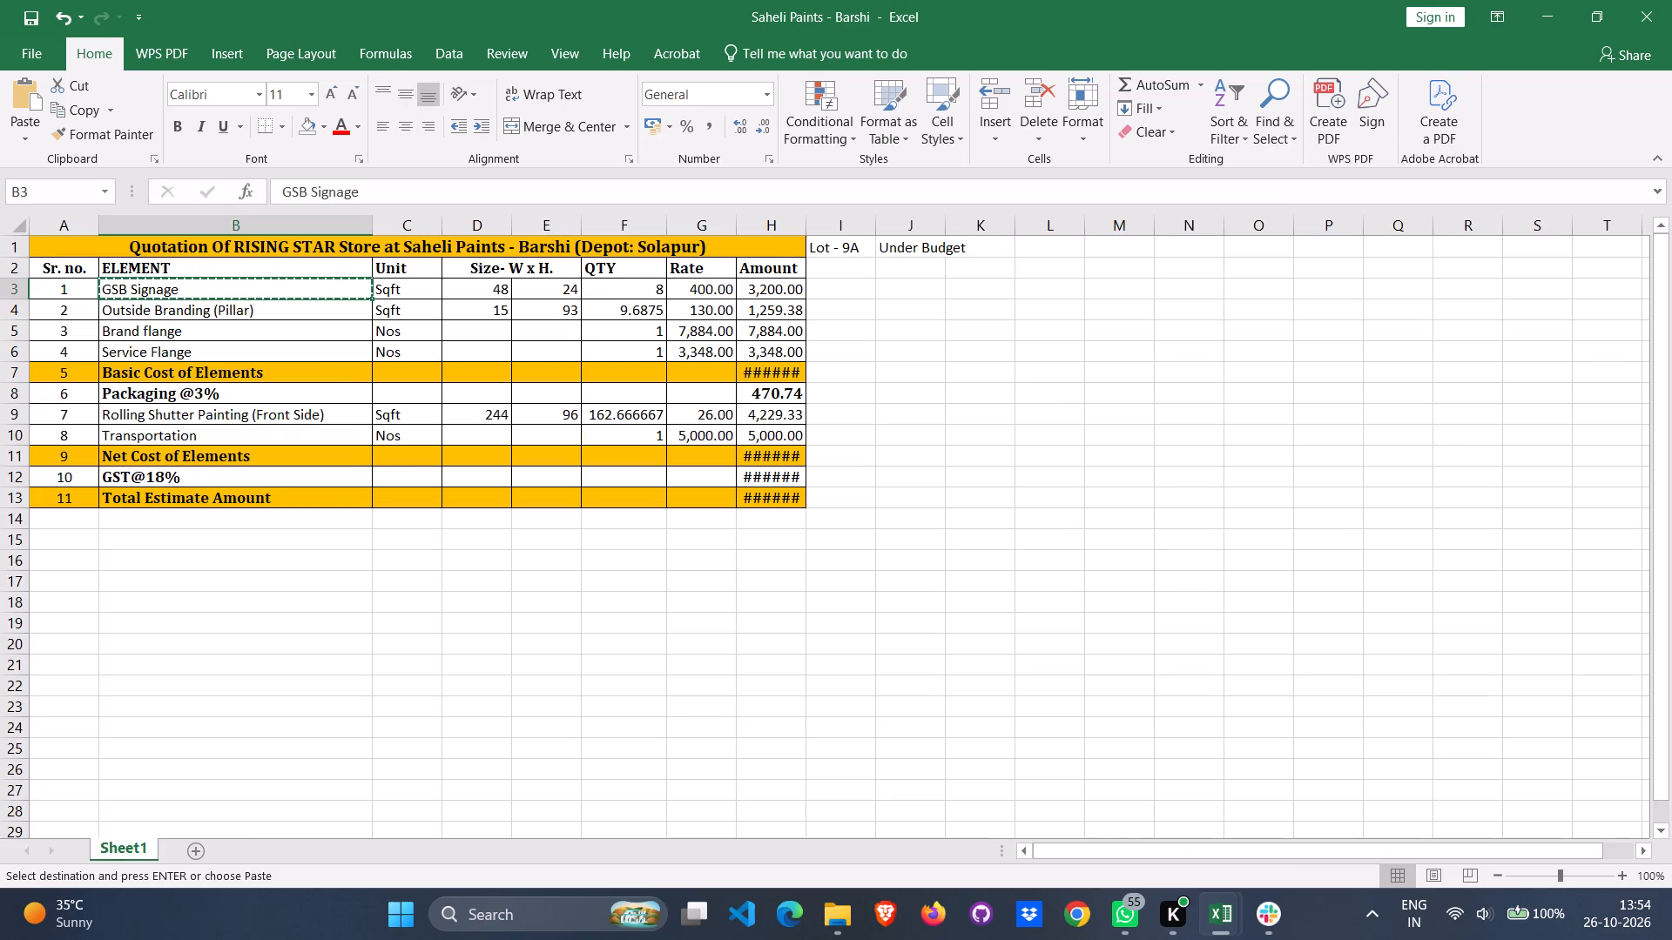
click(479, 287)
key(shift+Right)
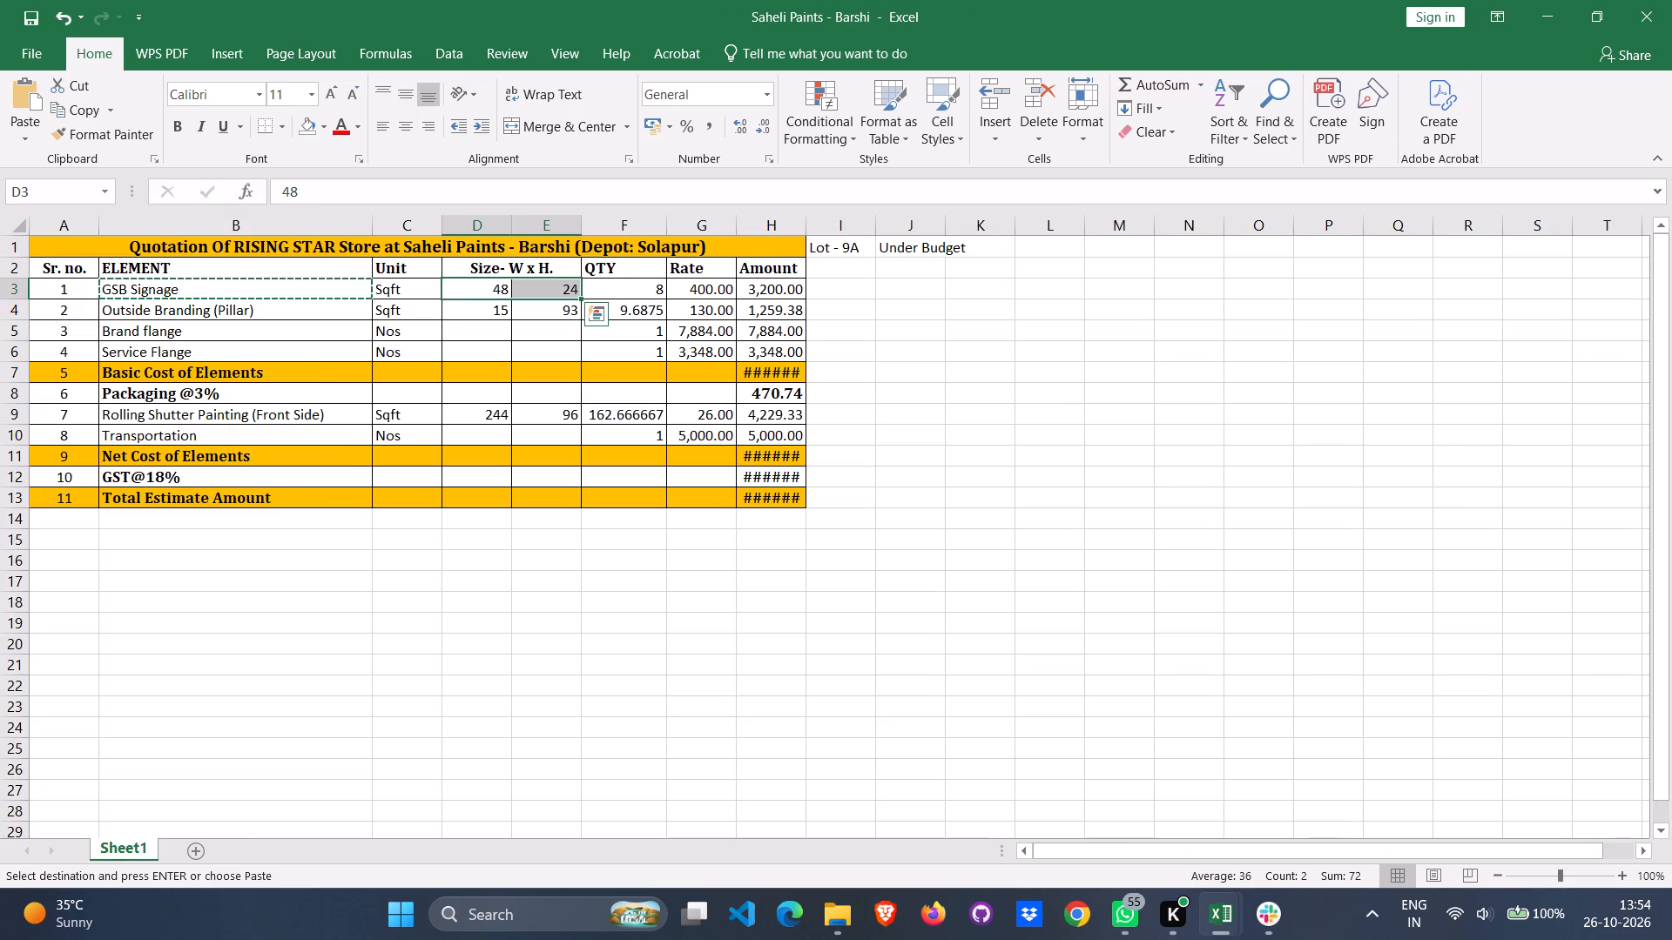
key(ctrl+c)
key(alt+Tab)
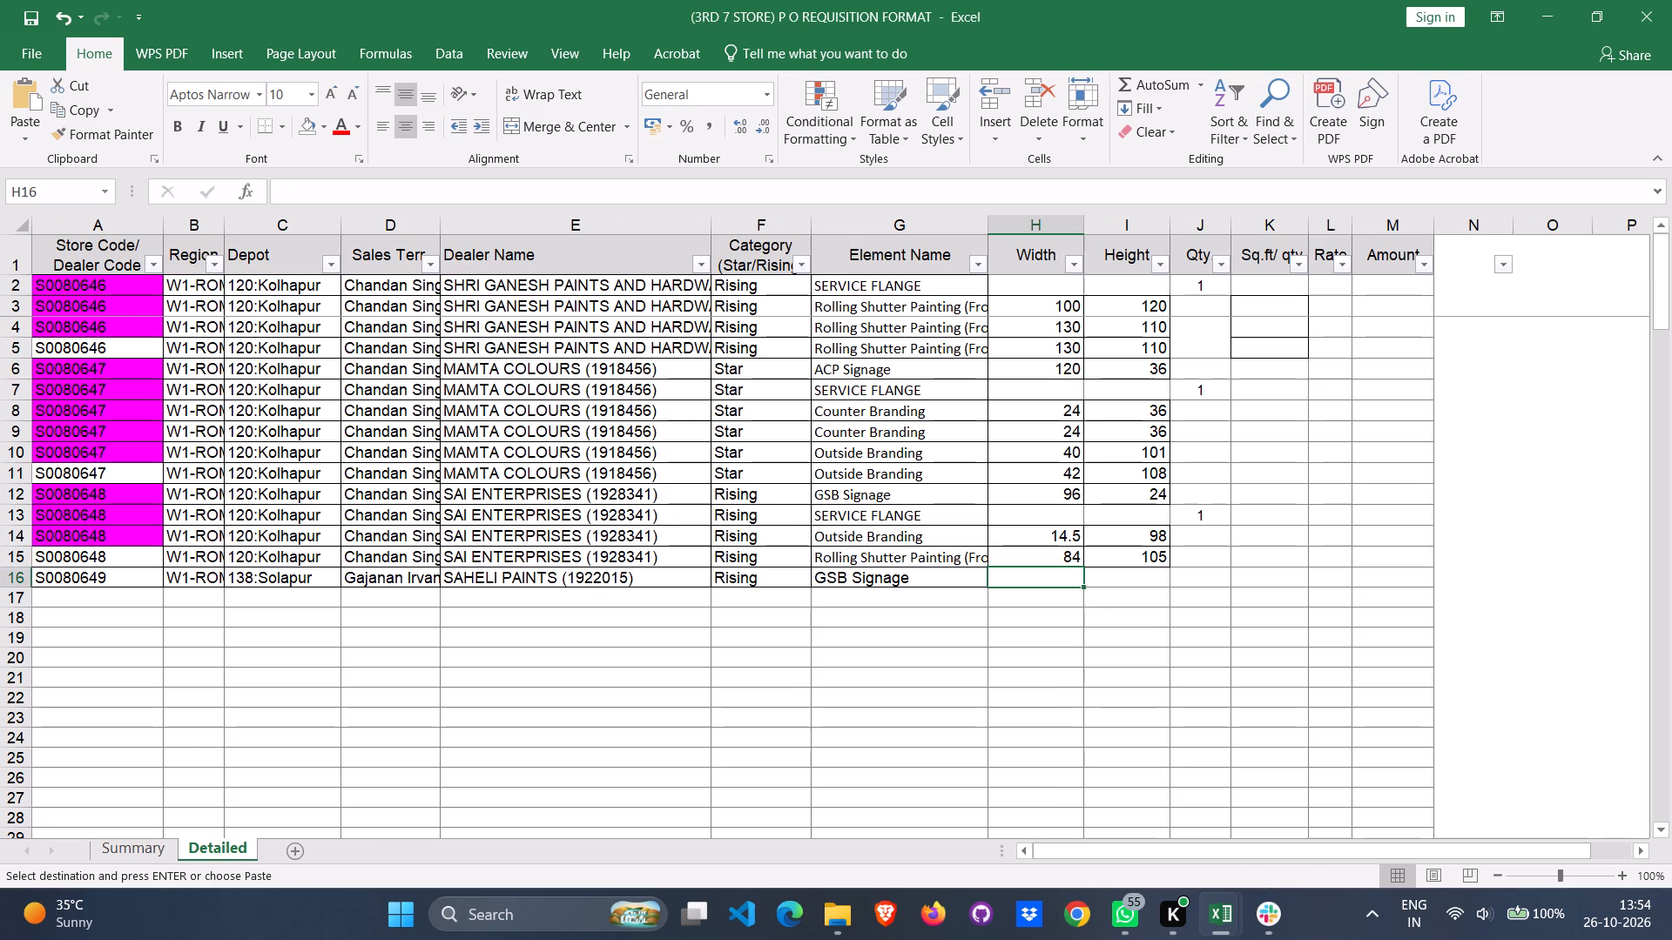
key(ctrl+v)
key(alt+Tab)
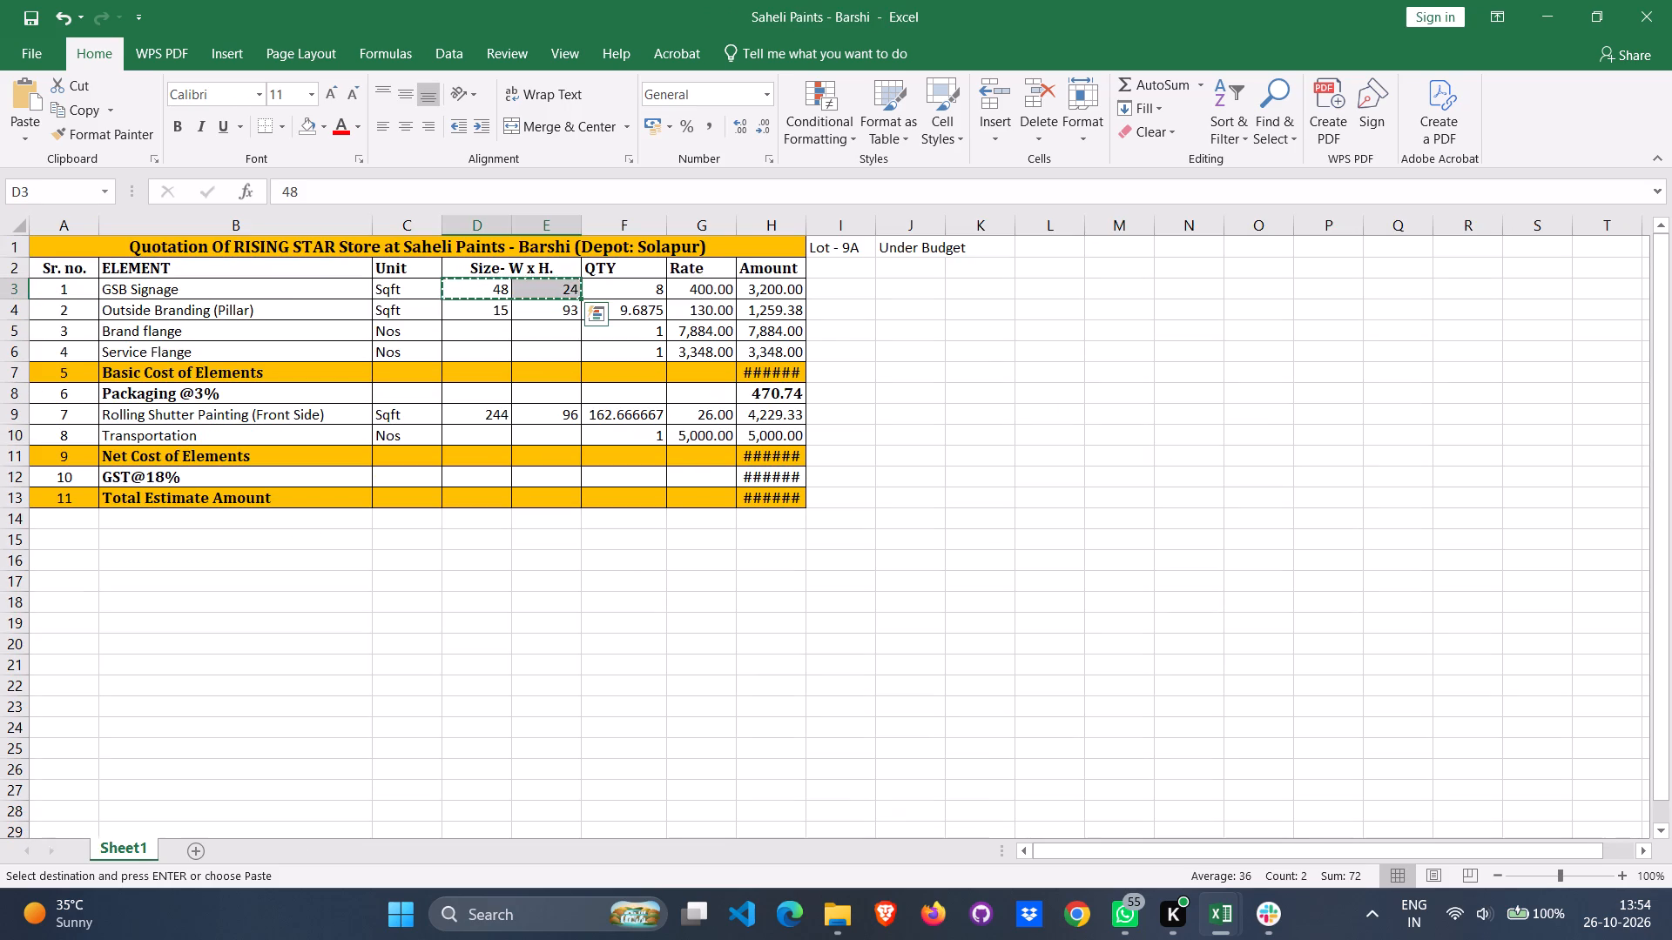
key(alt+Tab)
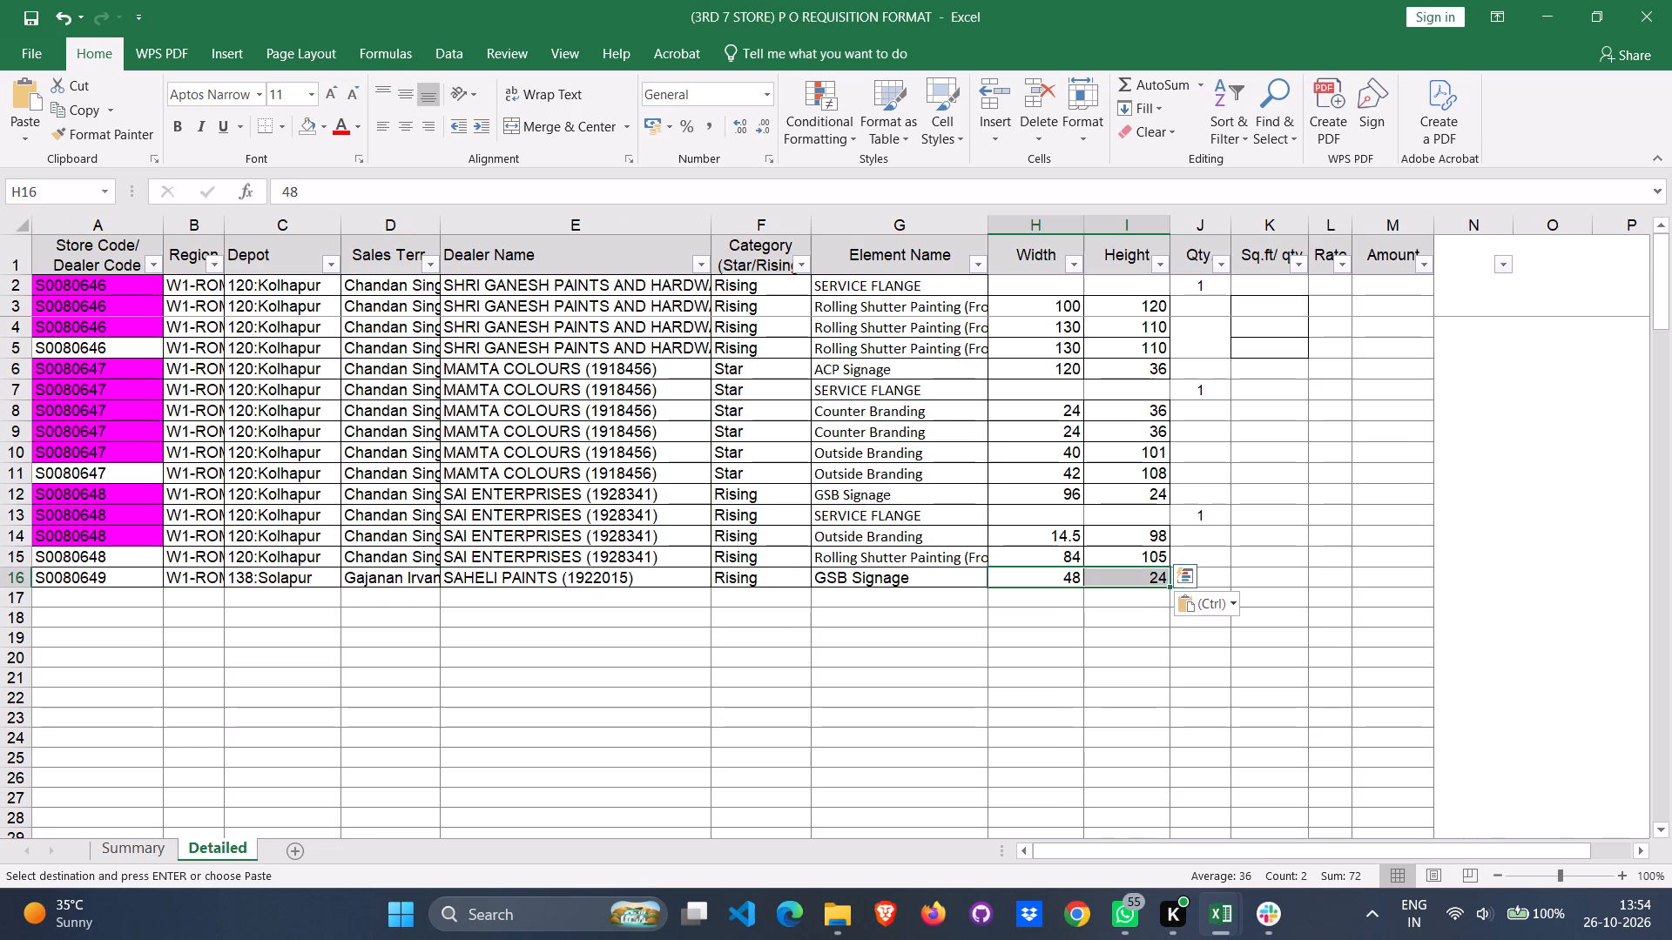
key(ctrl+s)
Copy the Service Flange element name from the Saheli Paints quotation into cell G17 of the requisition's Detailed sheet.
key(alt+Tab)
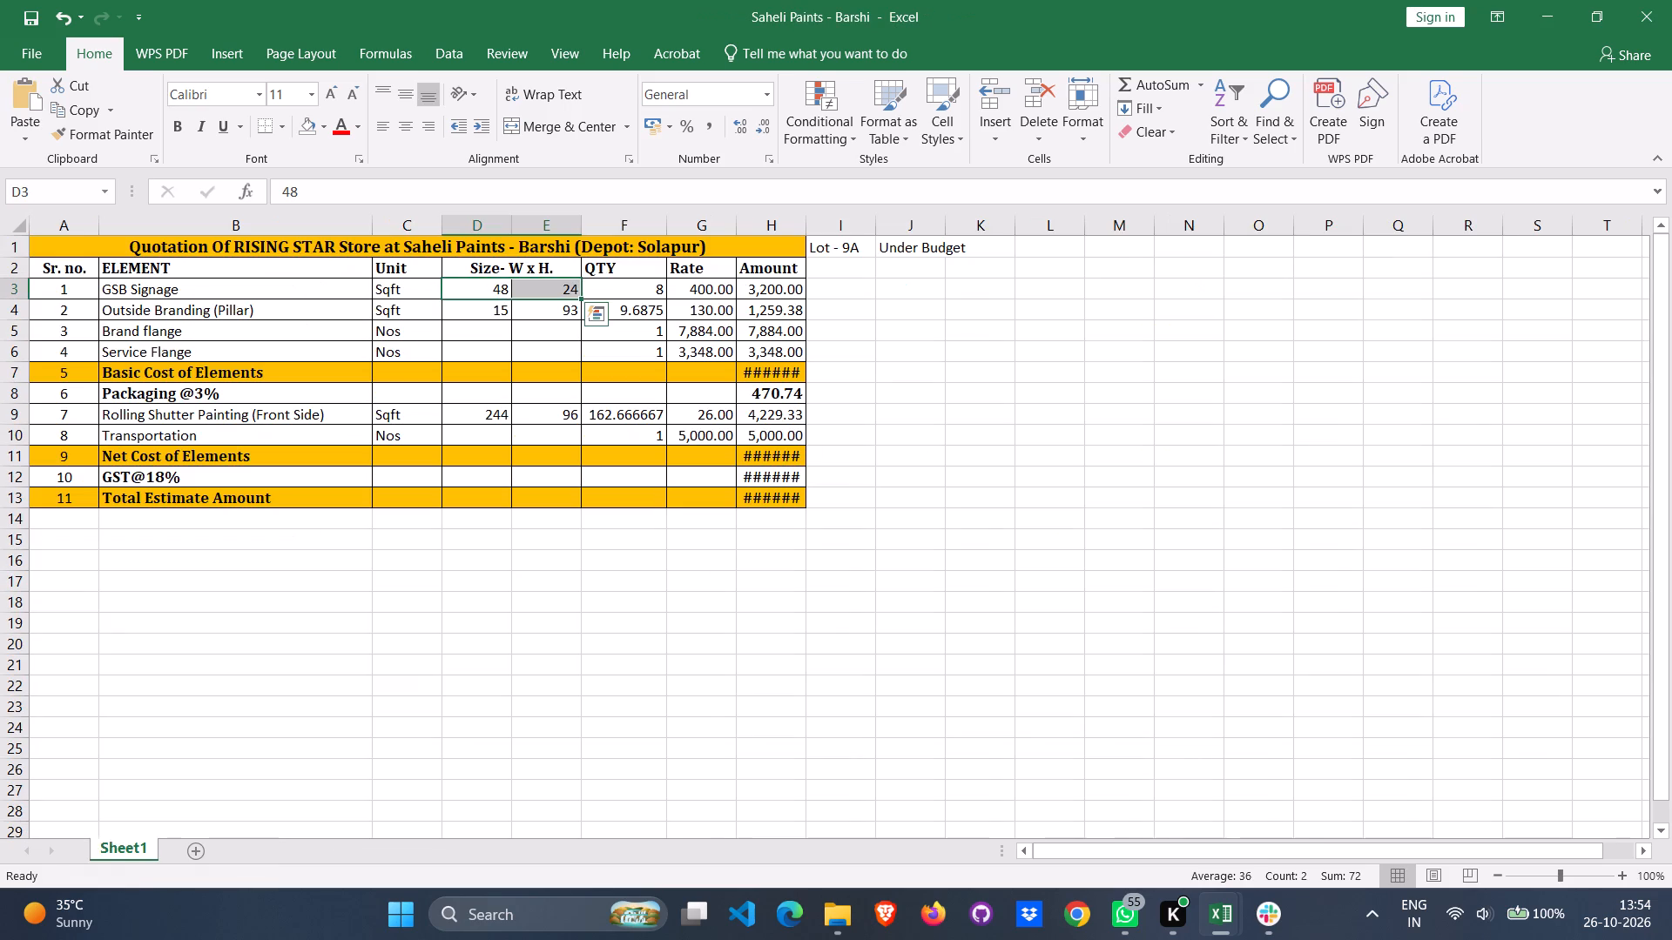
click(203, 356)
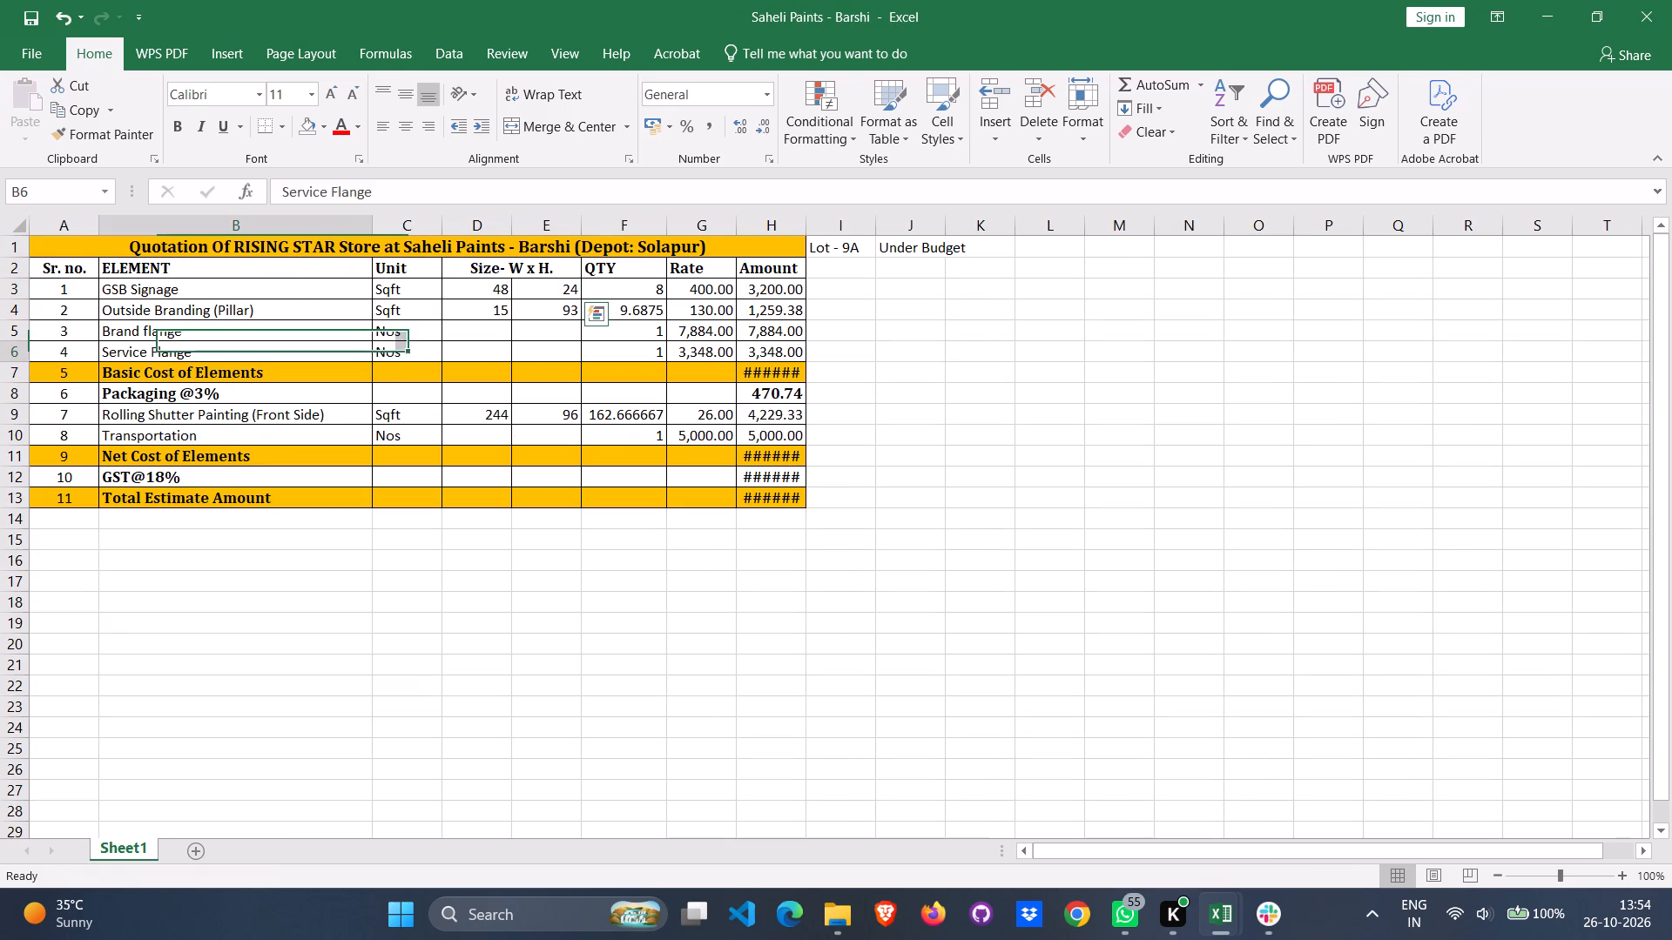
key(ctrl+c)
key(alt+Tab)
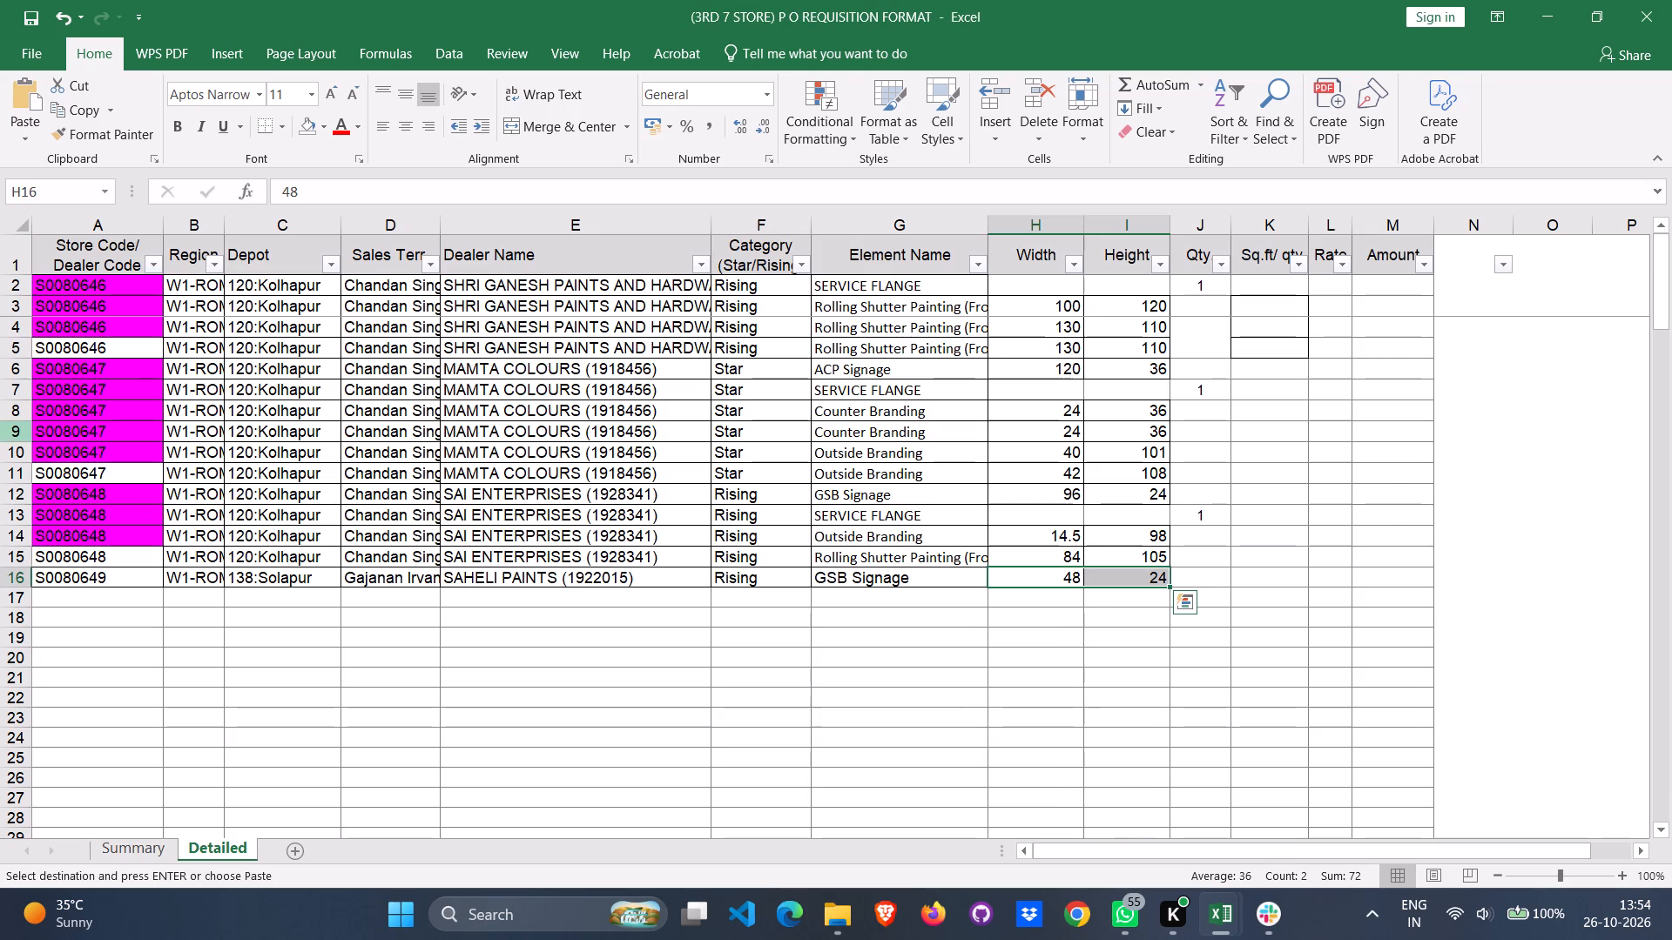
click(849, 601)
key(ctrl+v)
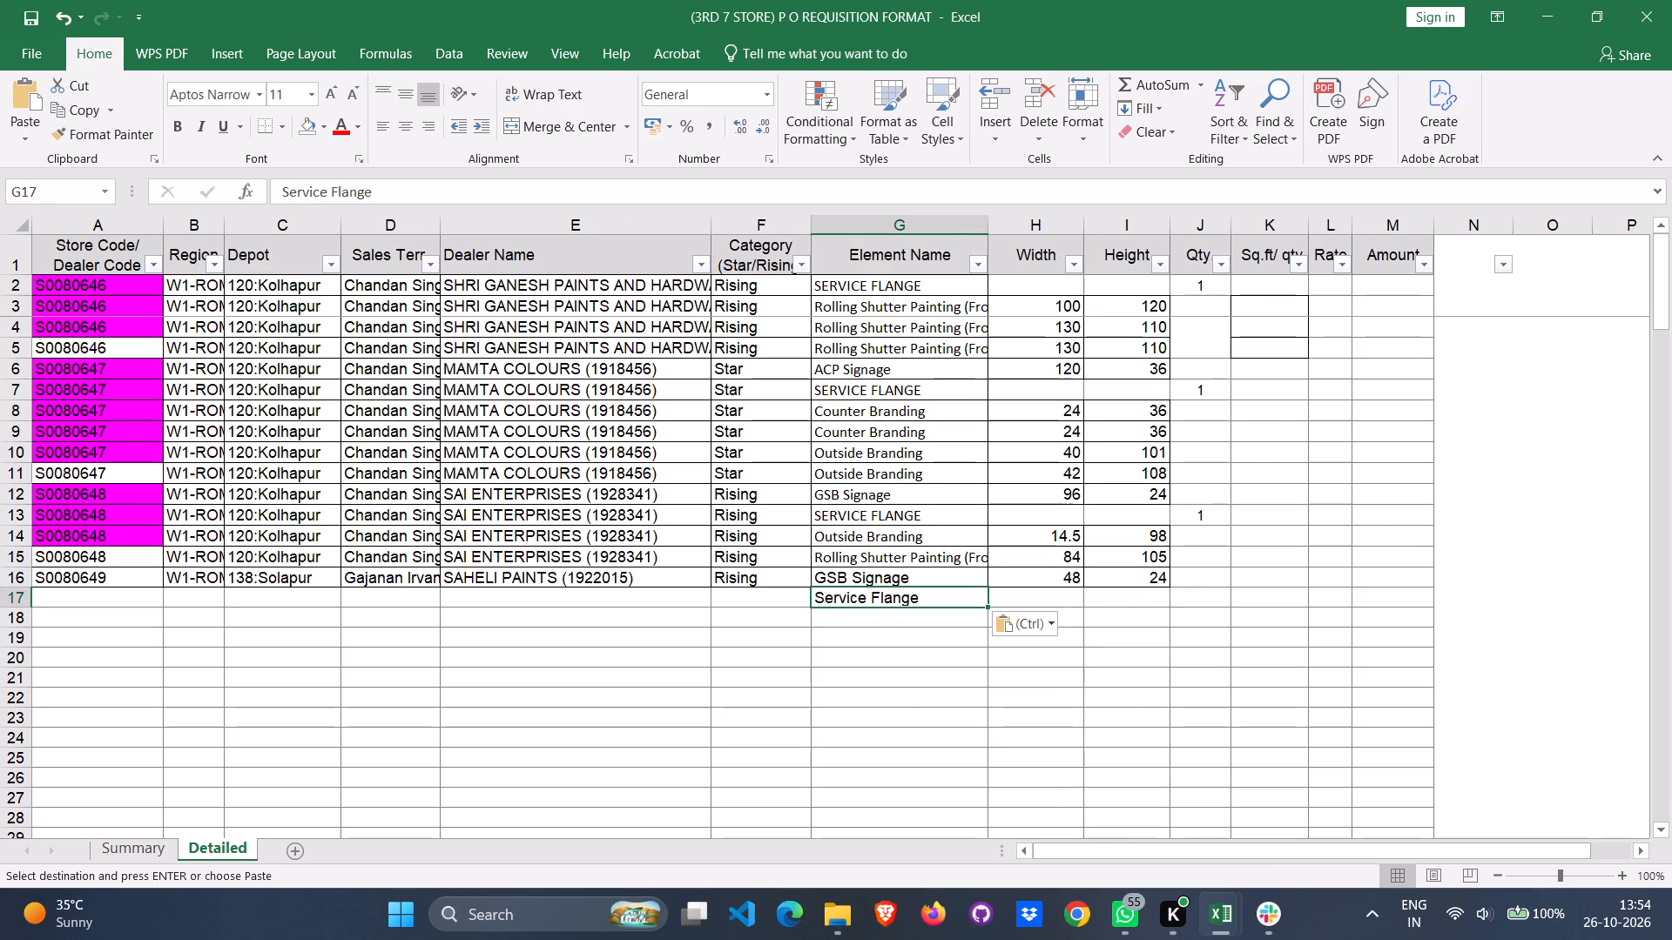
Copy the Brand flange element name from the Saheli Paints quotation into cell G18 of the requisition's Detailed sheet.
key(alt+Tab)
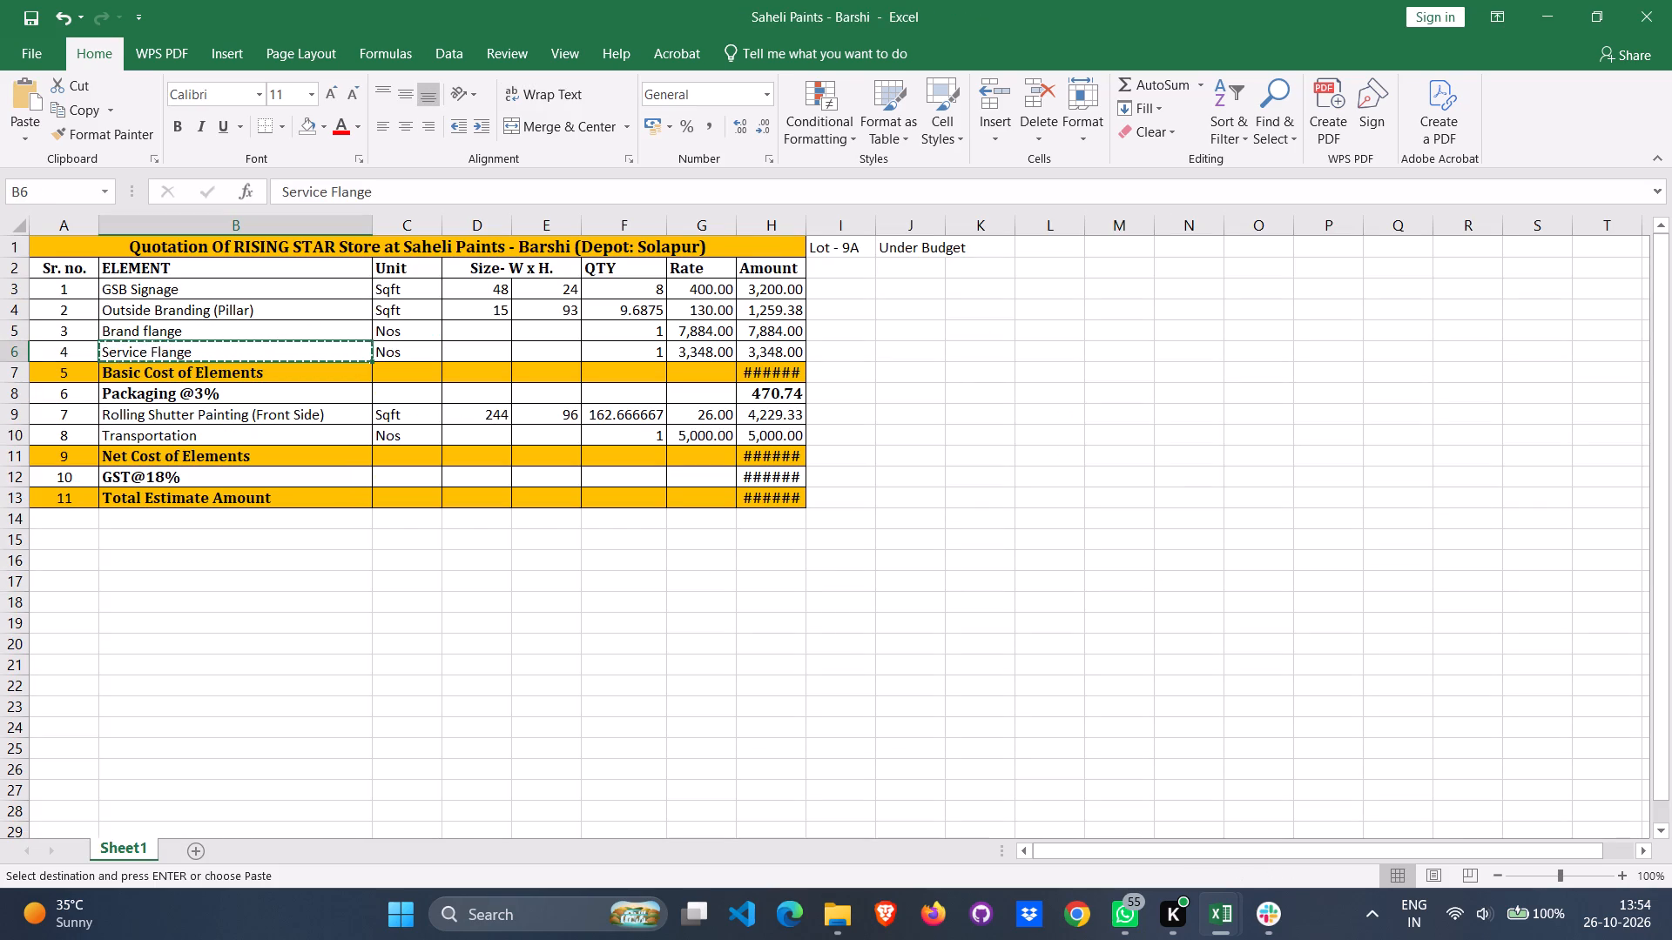
click(296, 328)
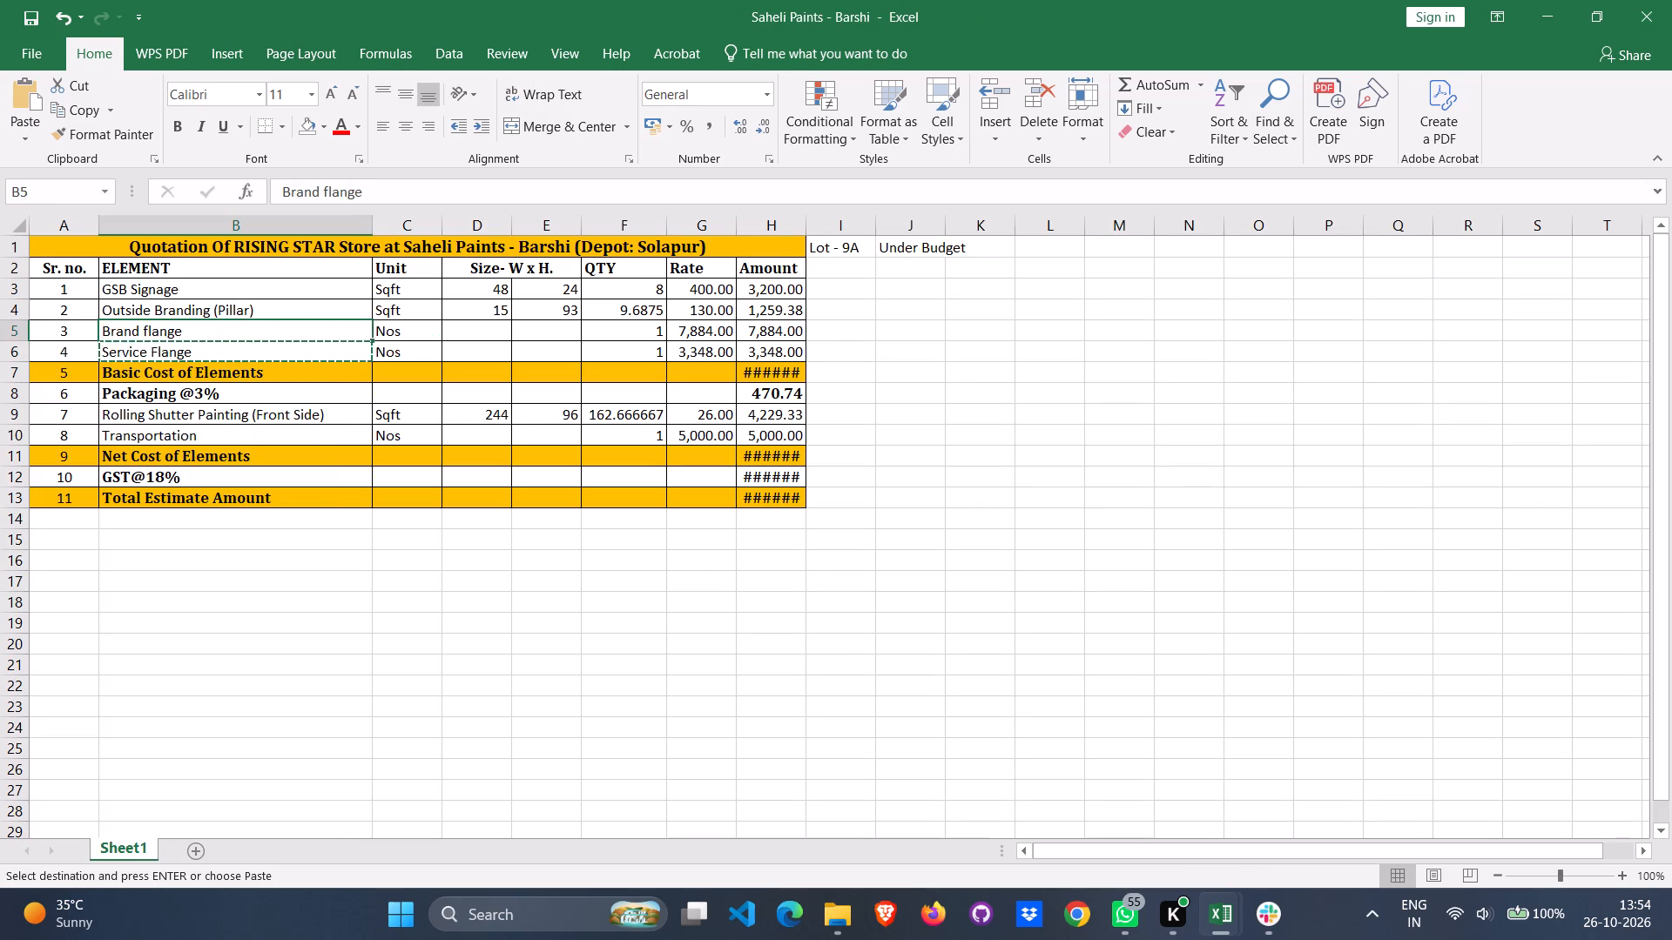
key(ctrl+c)
key(alt+Tab)
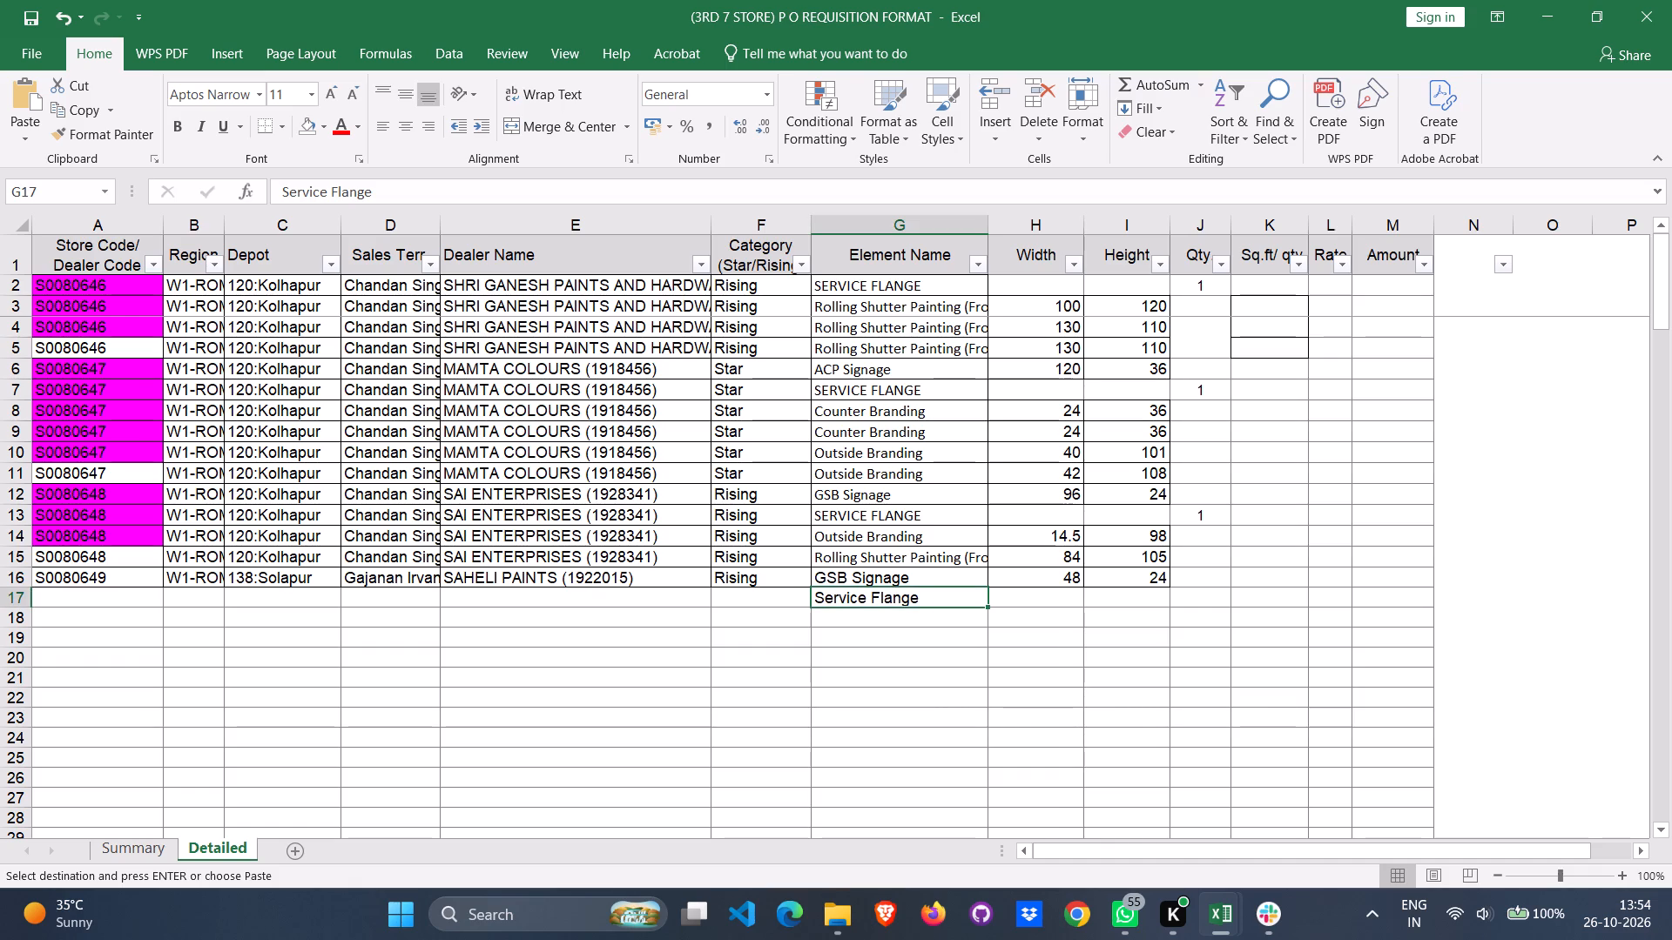
click(848, 618)
key(ctrl+v)
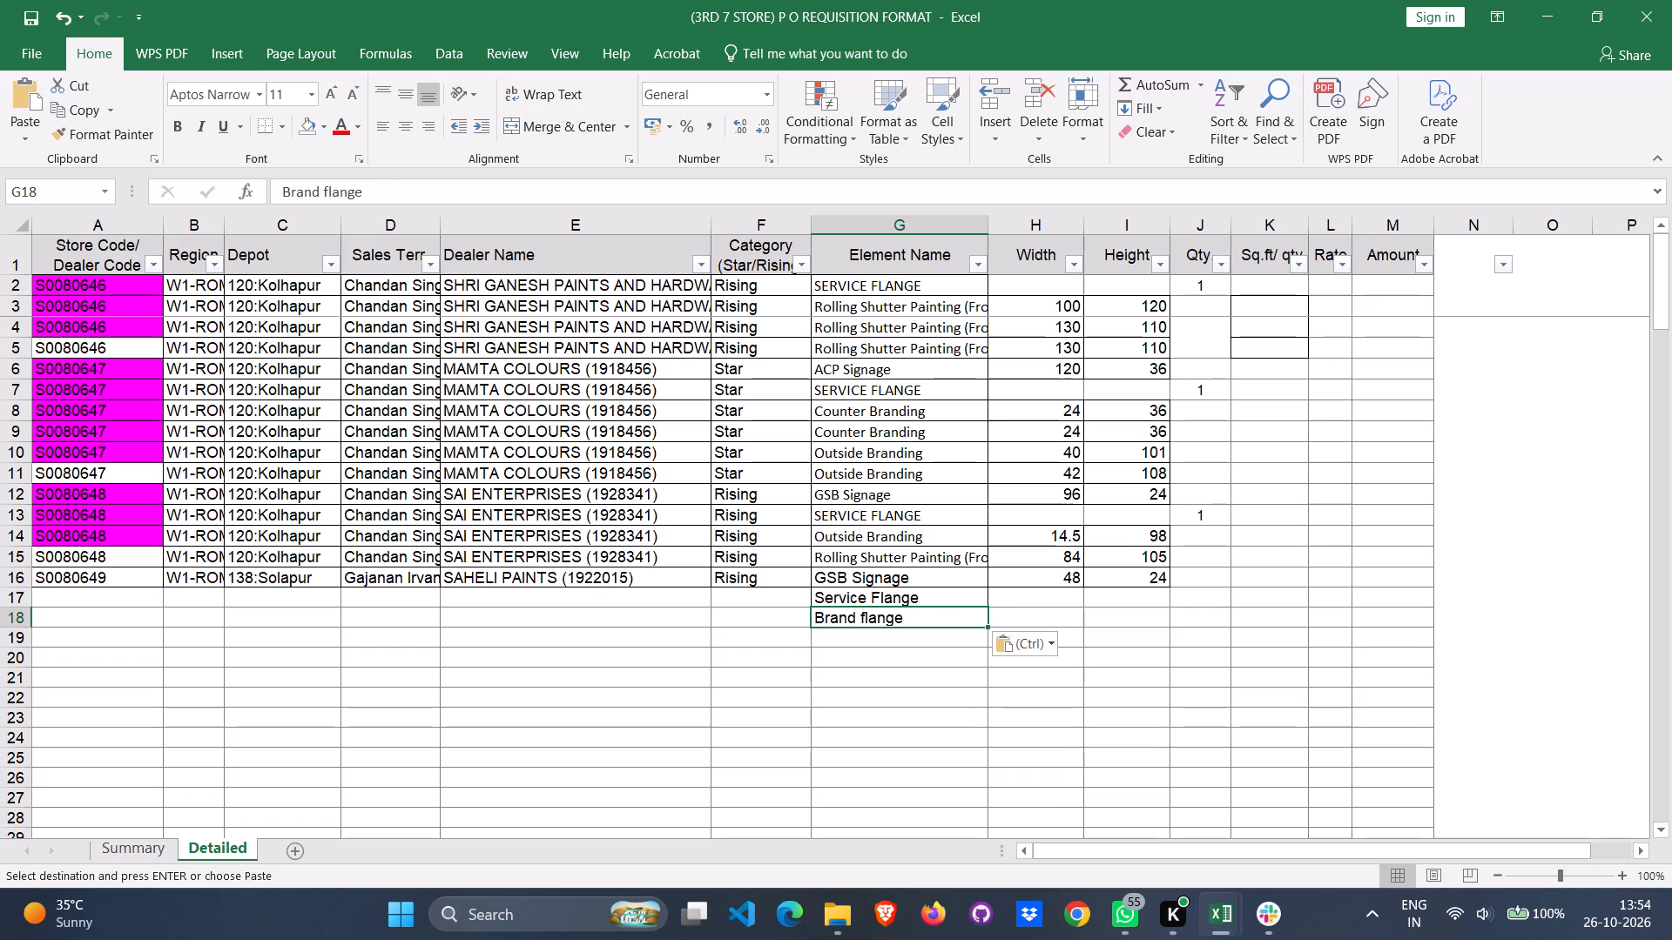
Enter quantity 1 for both Service Flange and Brand flange in cells J17 and J18, and save the requisition workbook.
click(1204, 598)
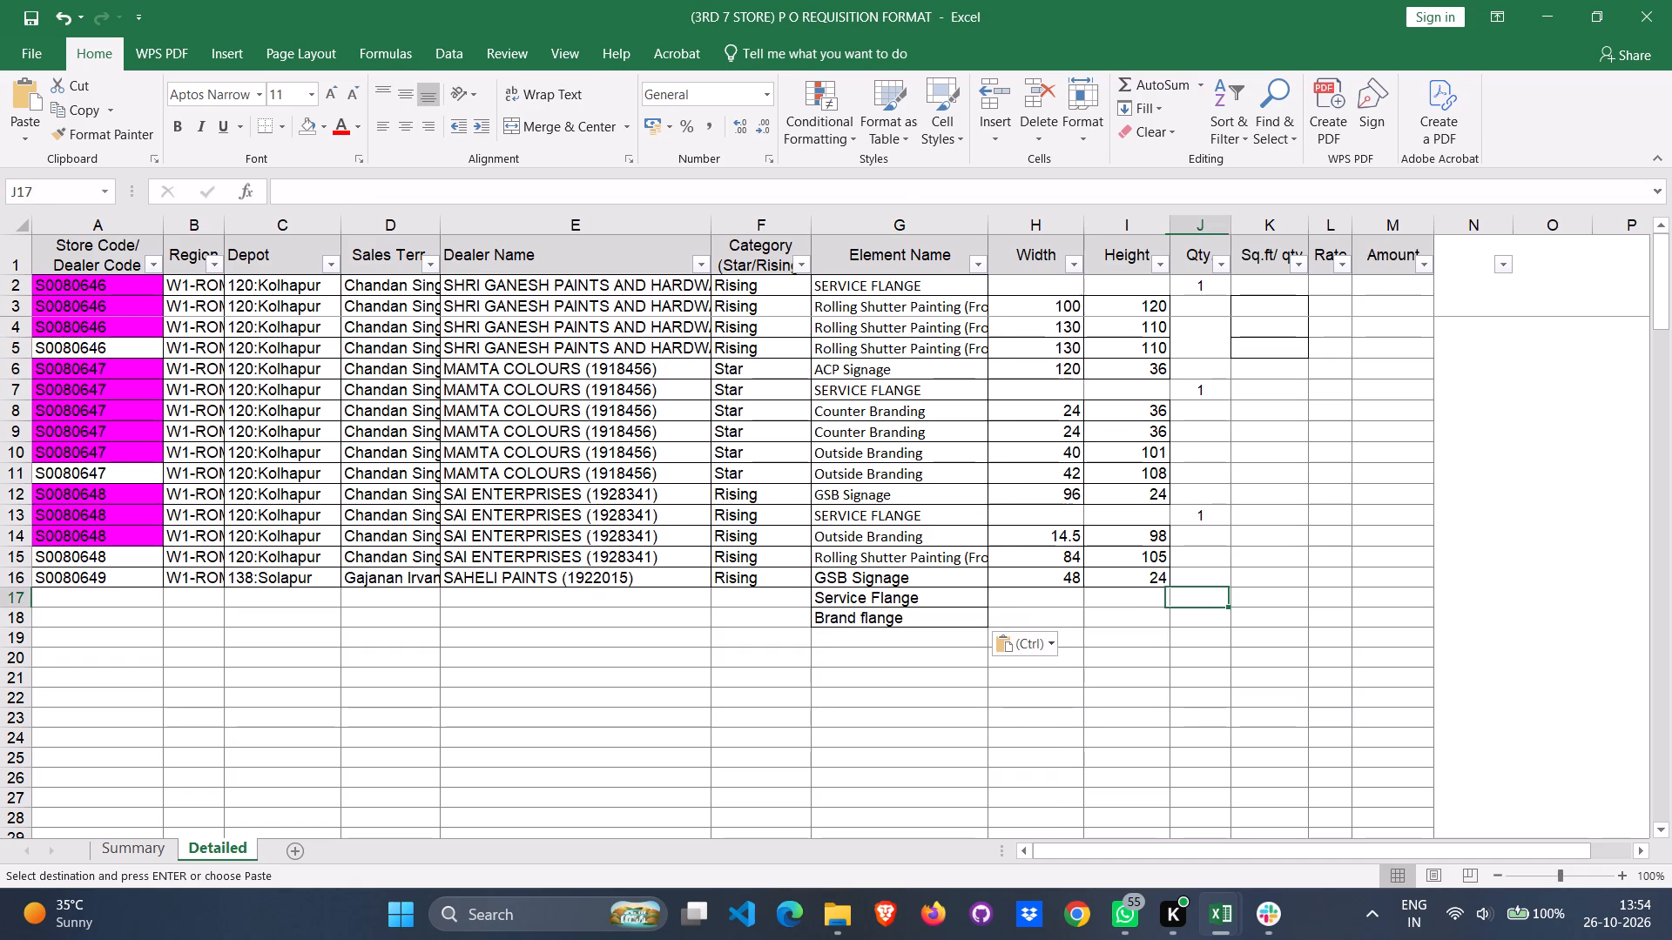
key(1)
click(1206, 624)
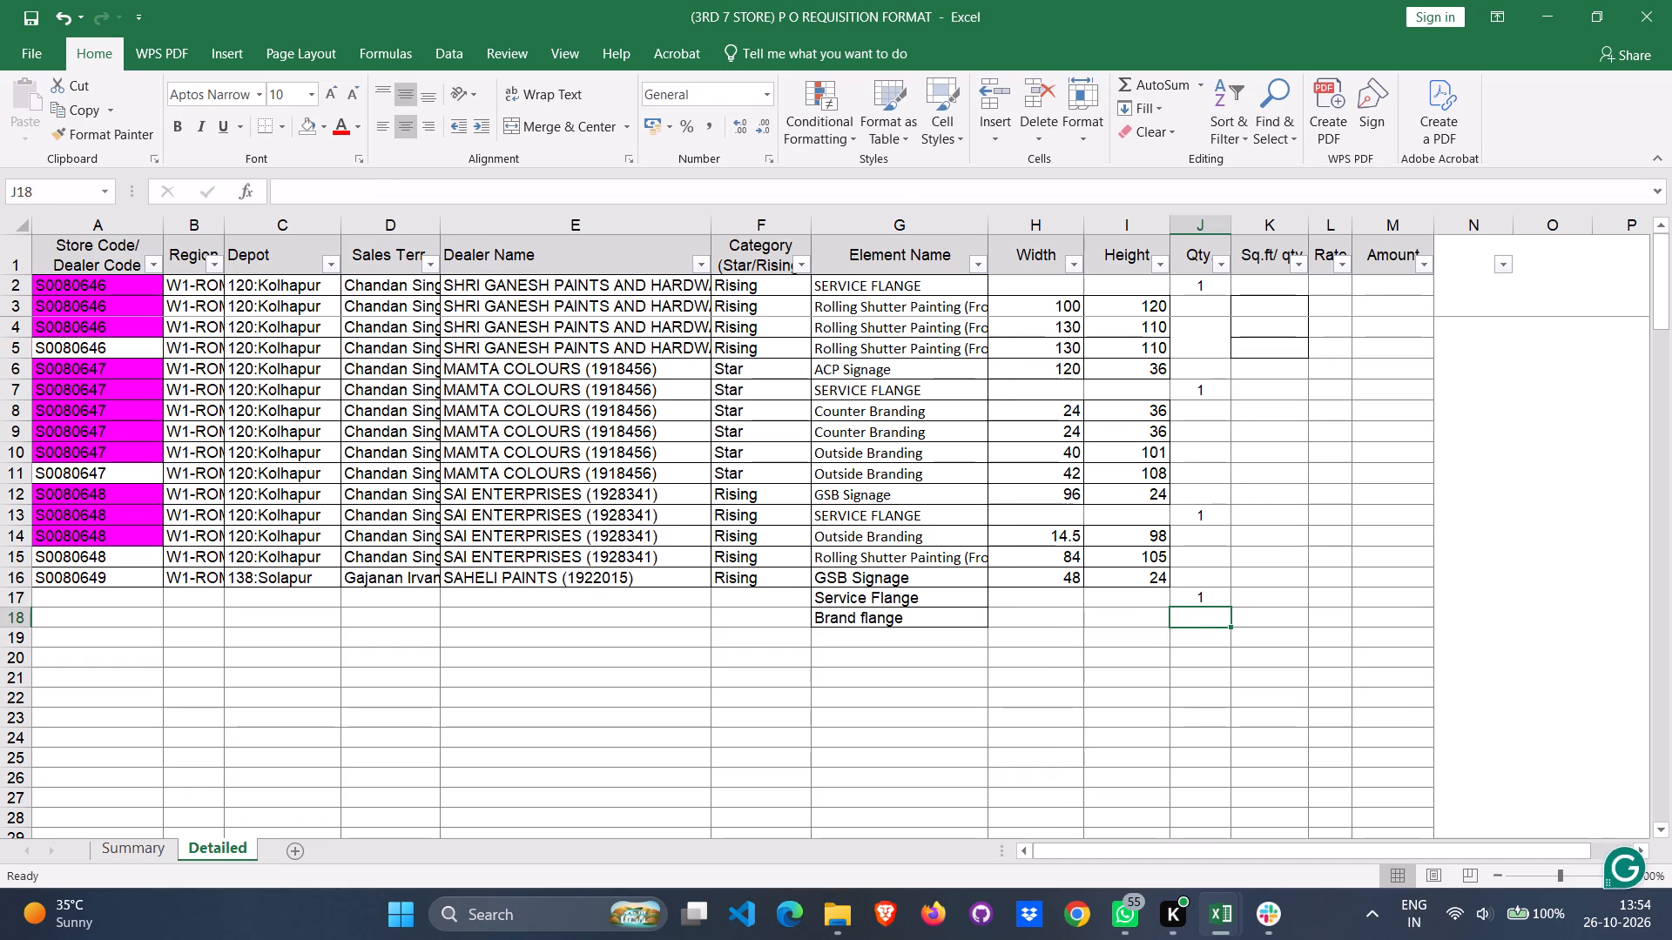
key(1)
key(ctrl+s)
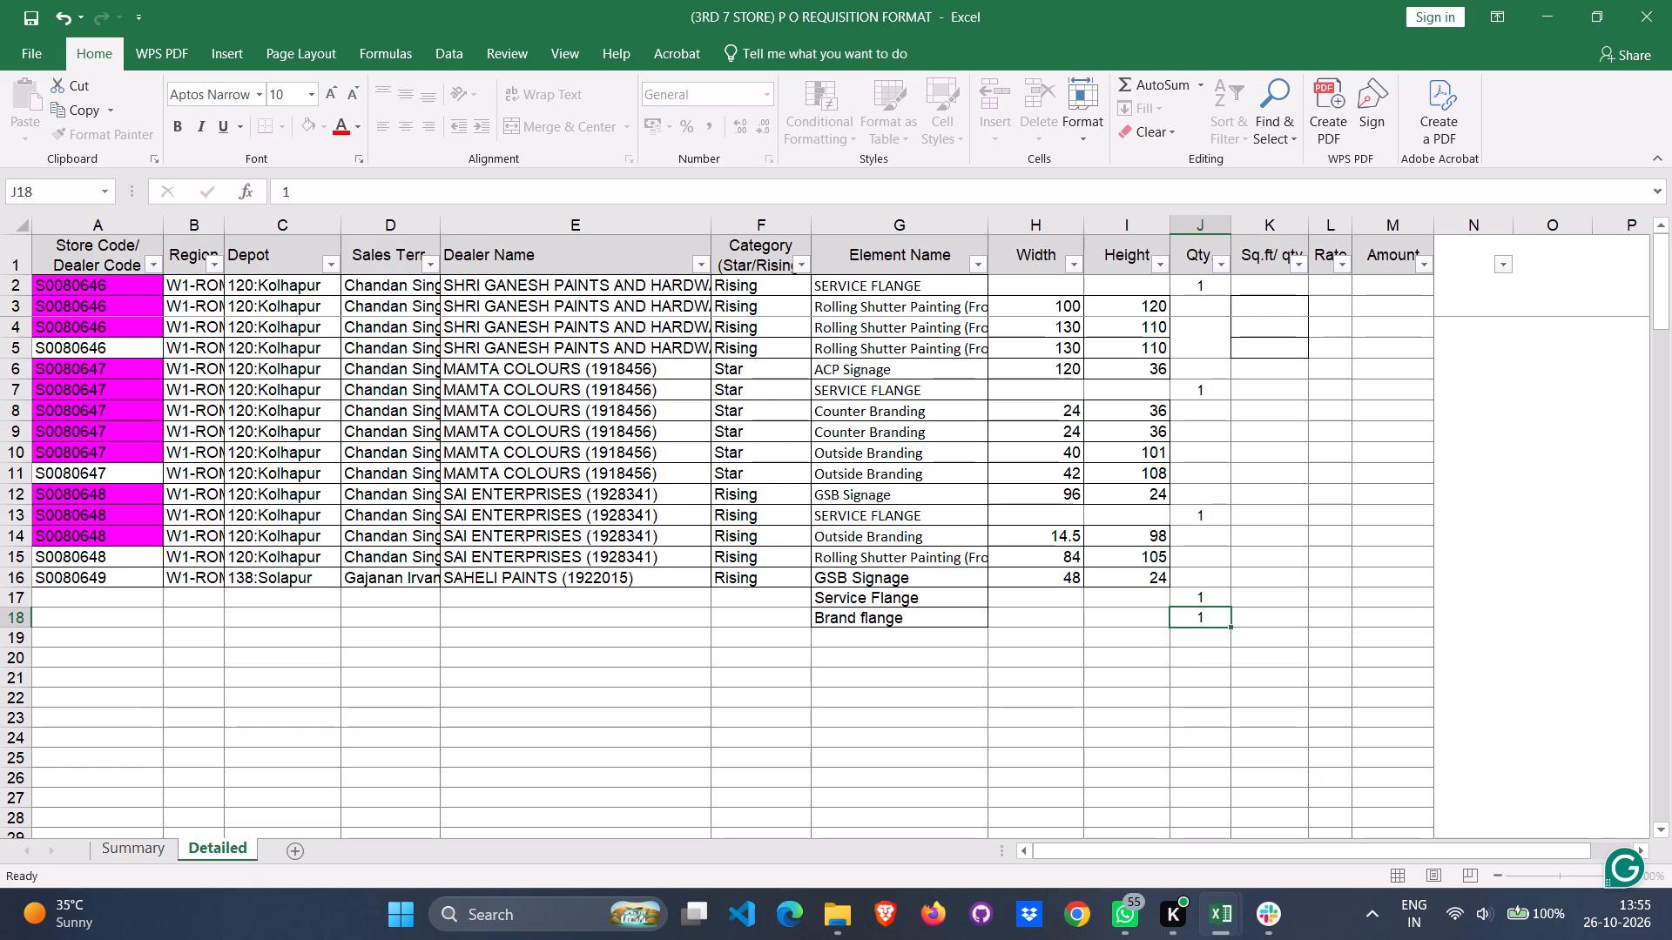
Copy the Rolling Shutter Painting (Front Side) element name from the Saheli Paints quotation into cell G19 of the requisition's Detailed sheet.
click(92, 578)
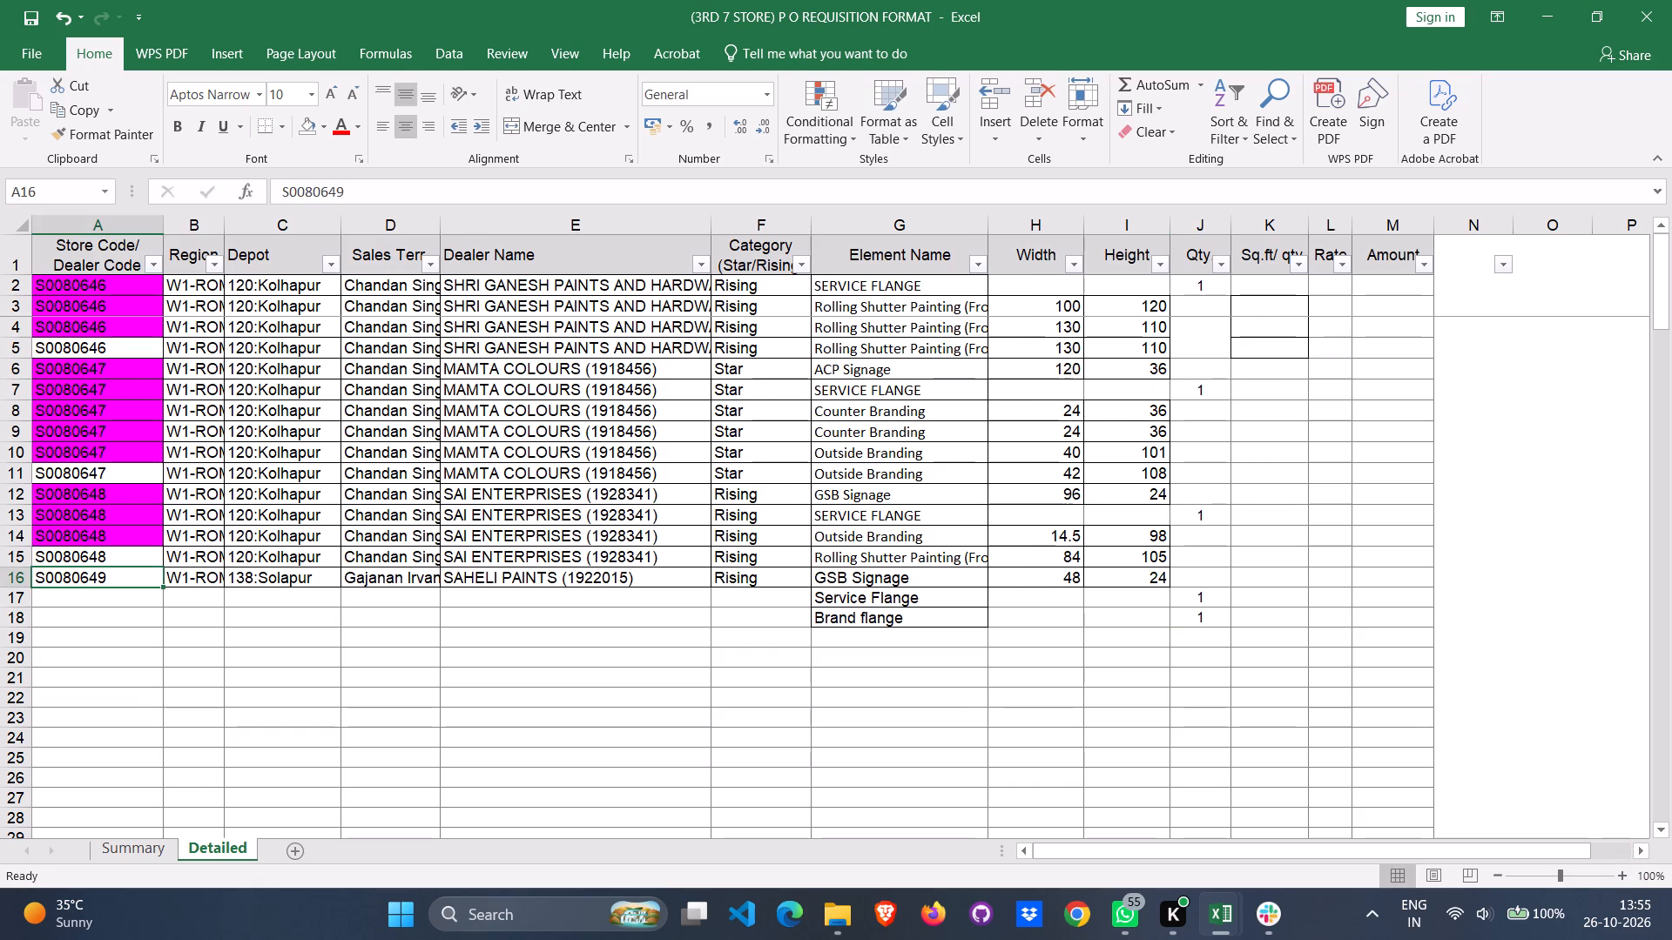
key(alt+Tab)
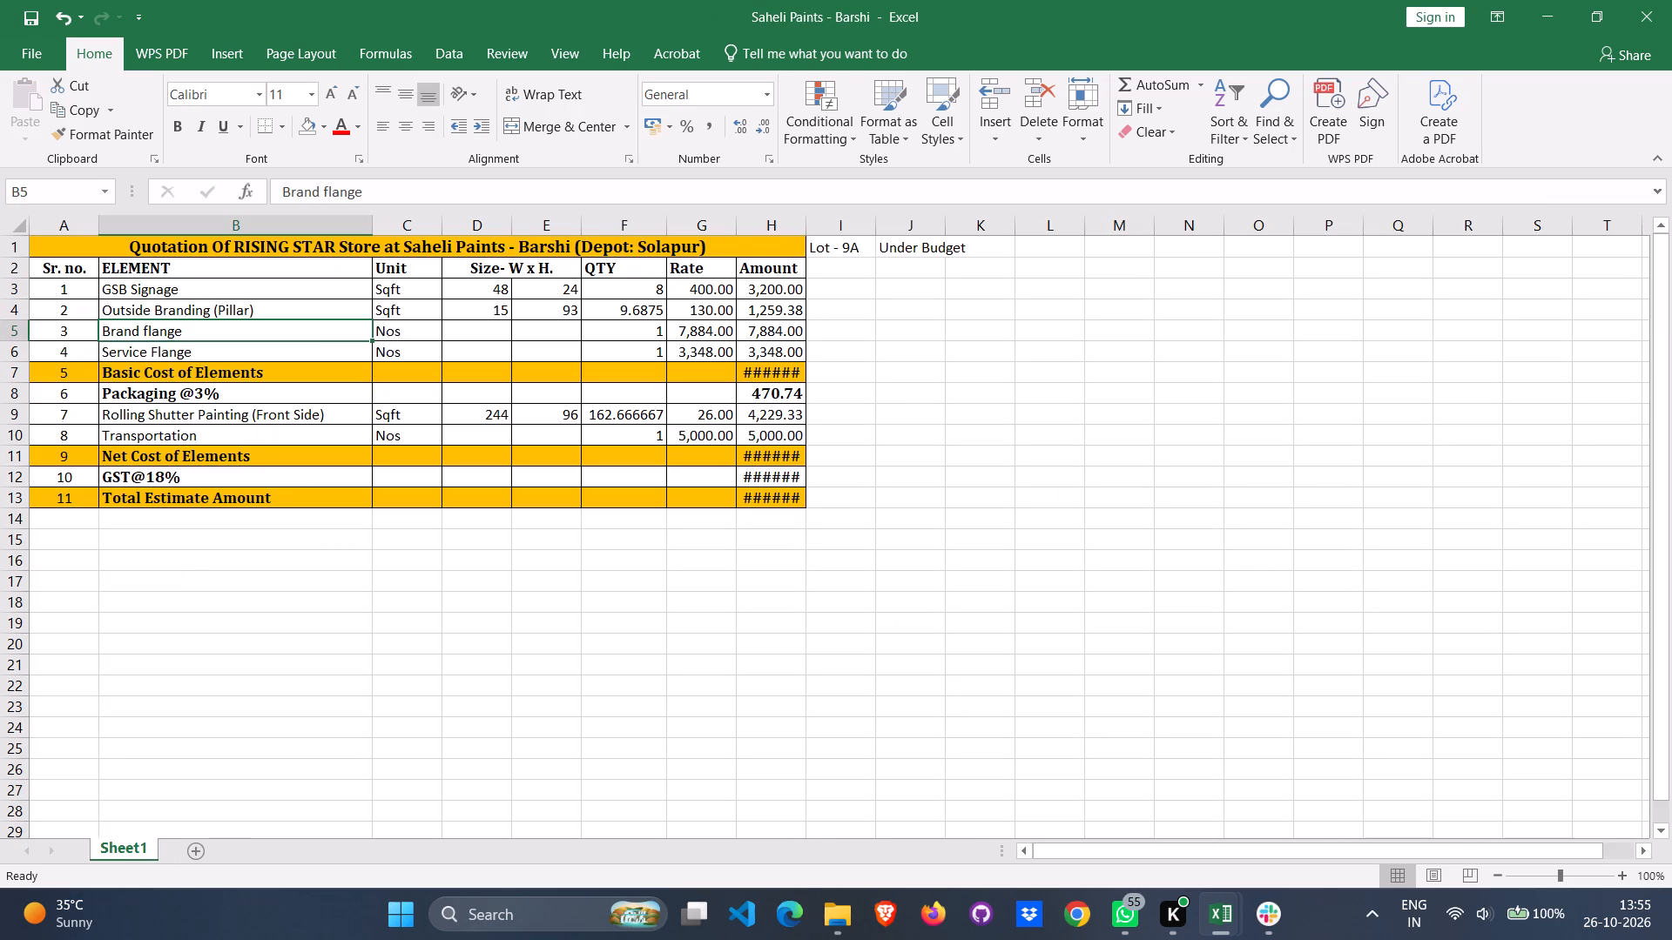
click(246, 412)
key(ctrl+c)
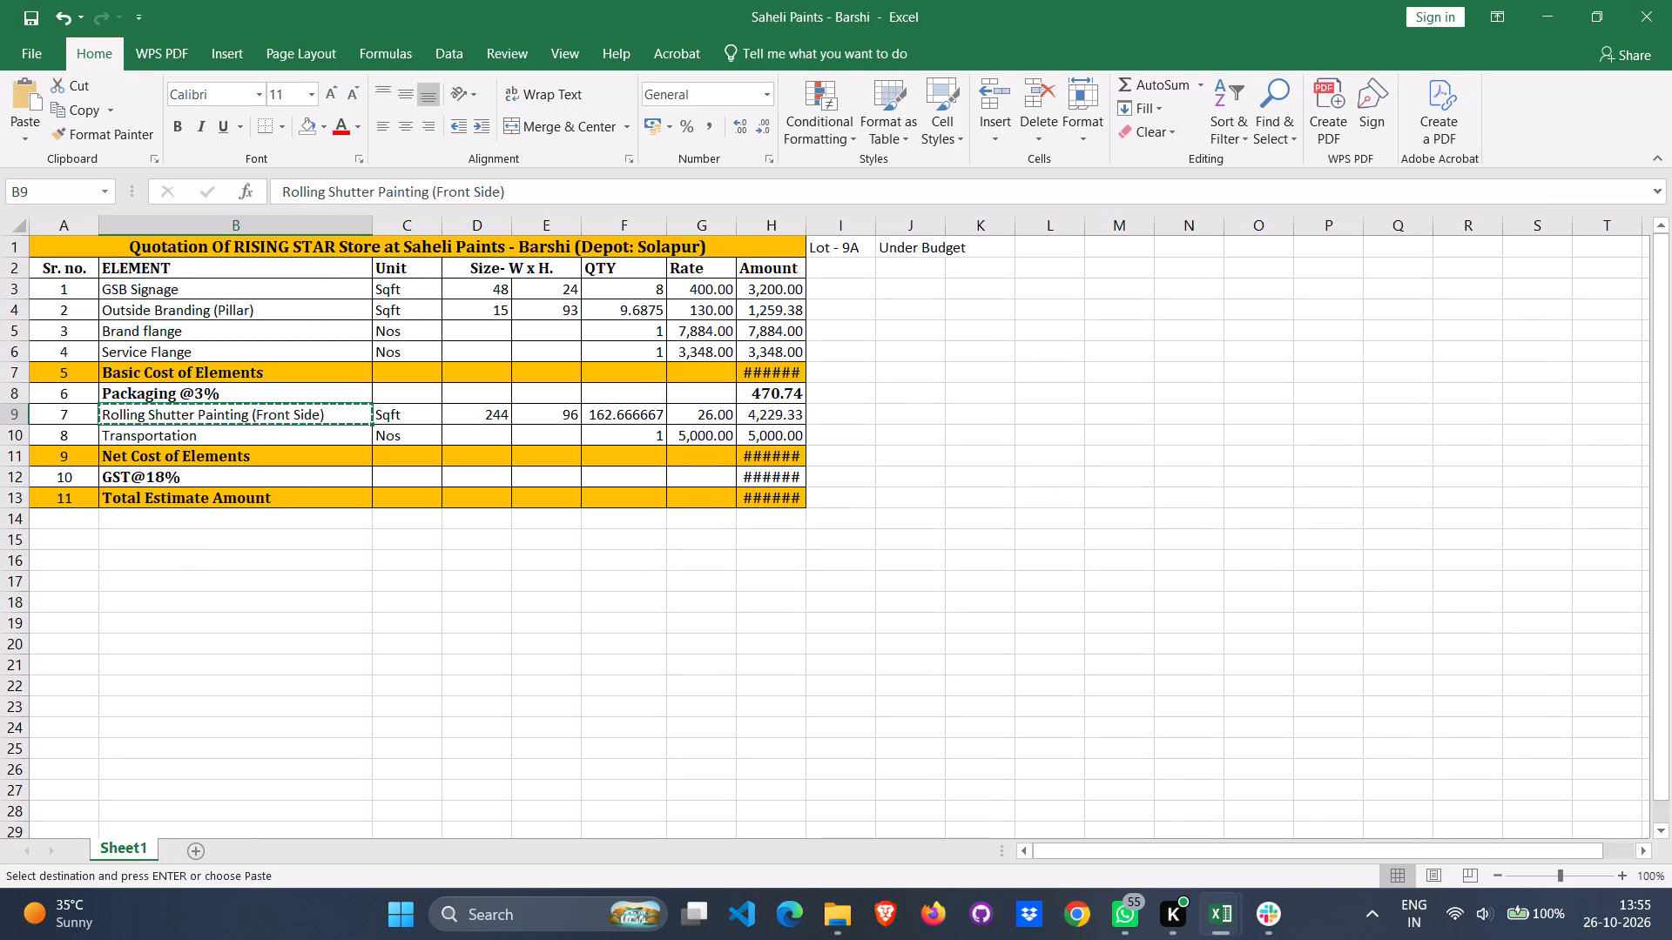
key(alt+Tab)
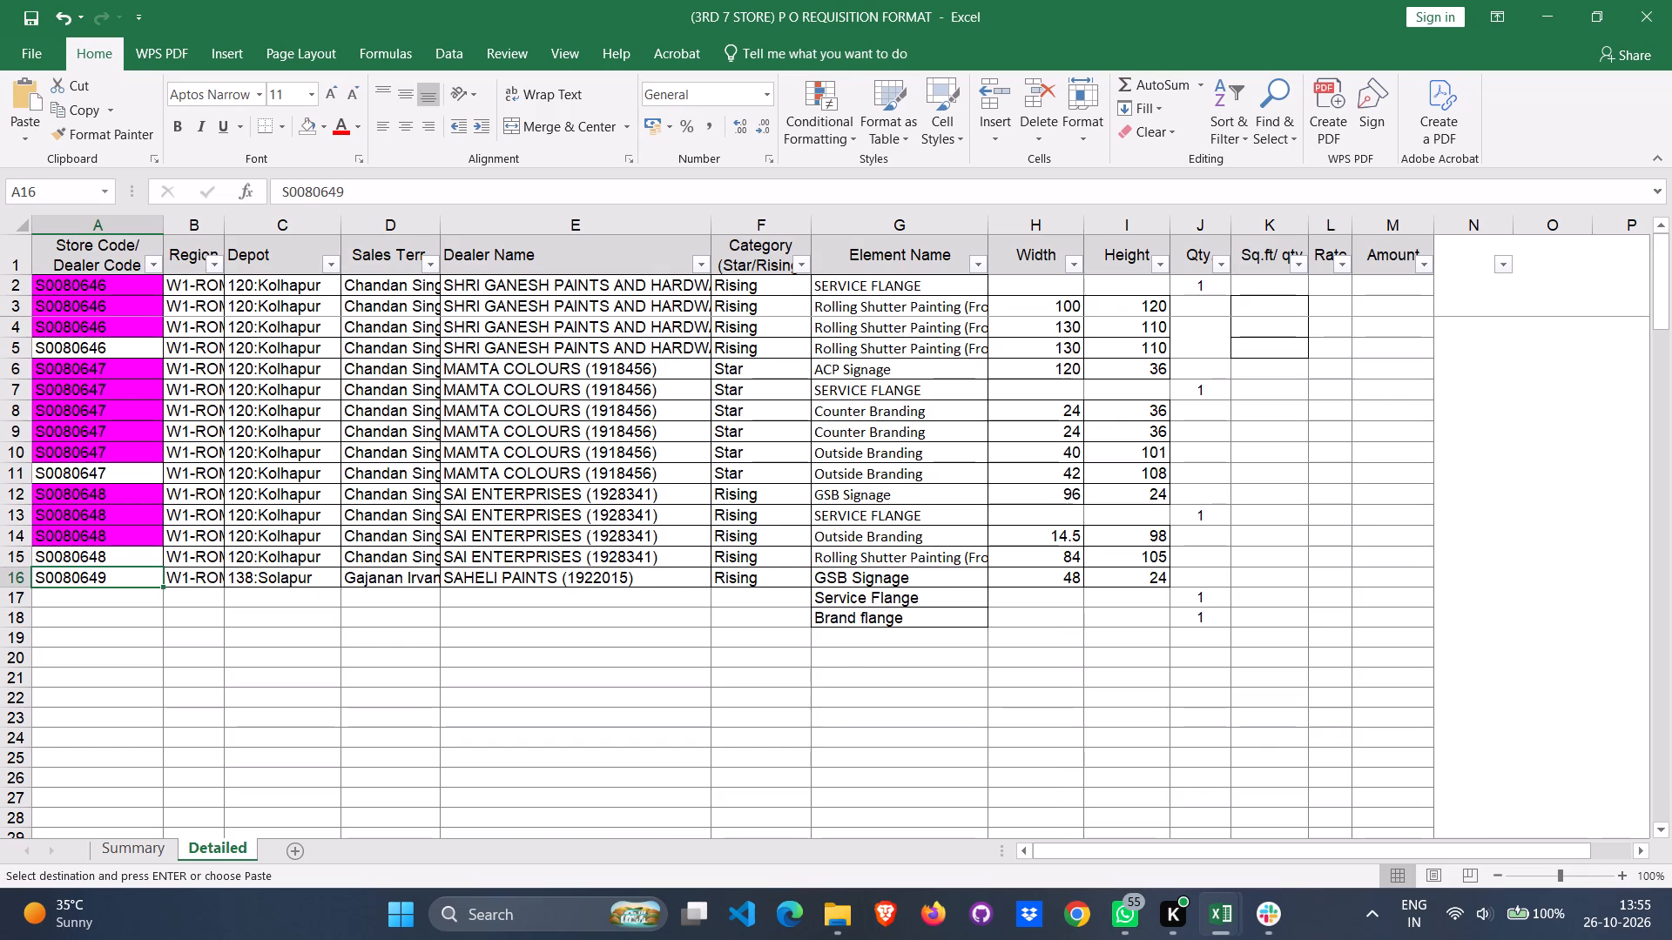
click(861, 647)
key(ctrl+v)
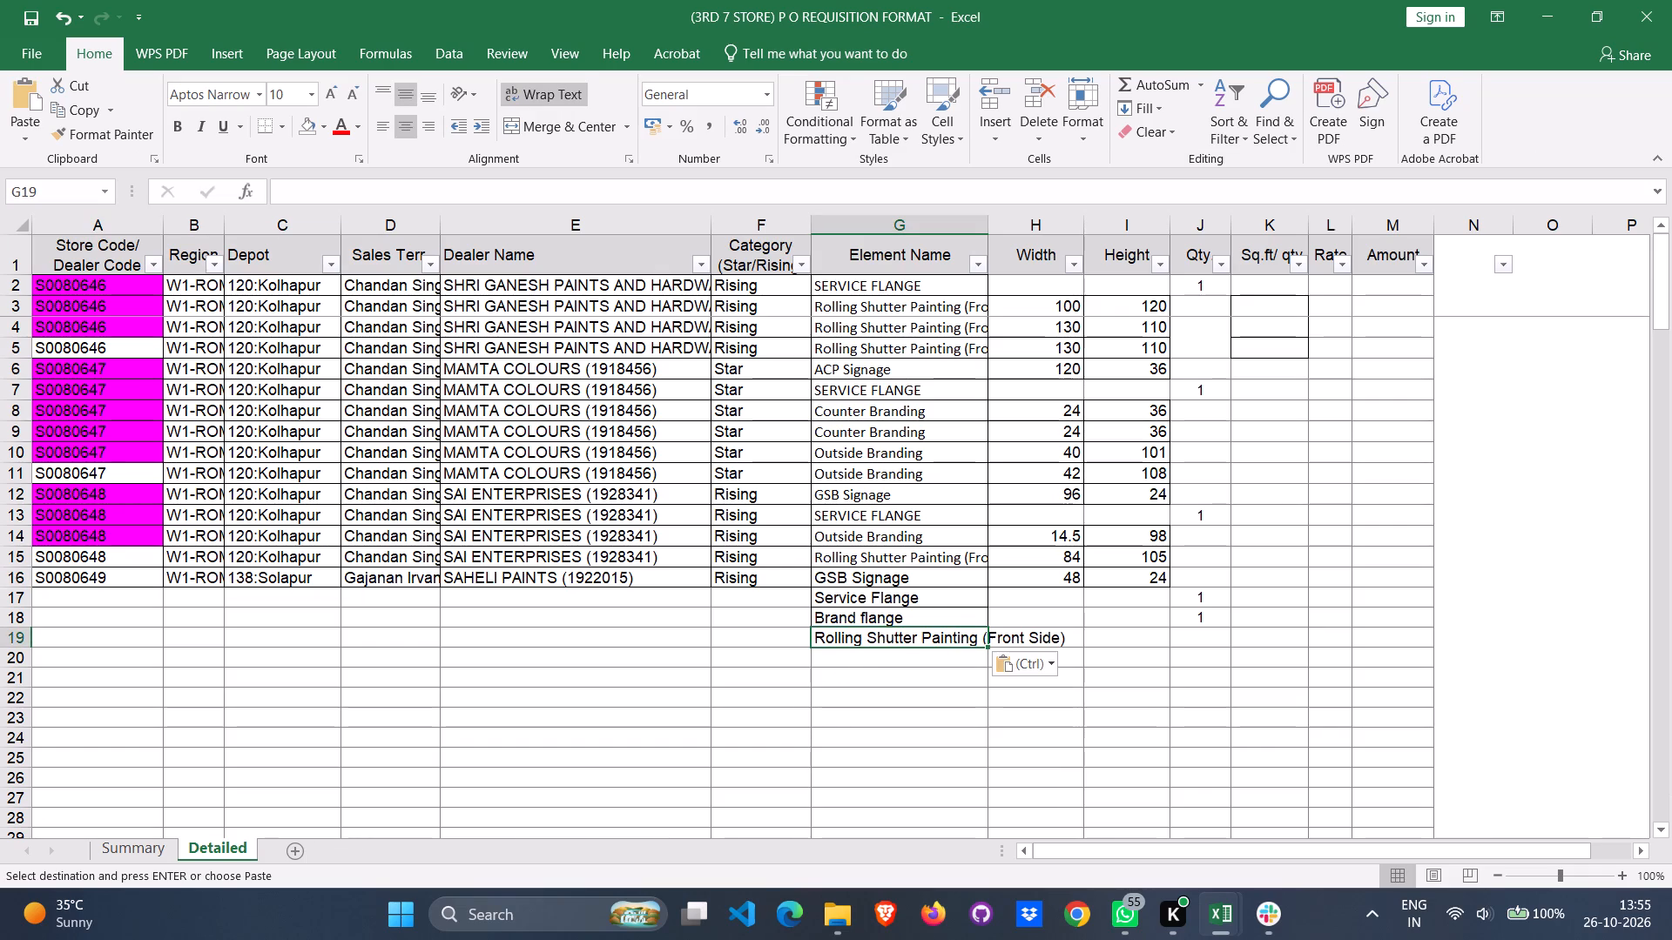
Copy the rolling shutter size, width 244 and height 96, from the quotation into H19:I19 and save the requisition workbook.
click(1048, 640)
key(alt+Tab)
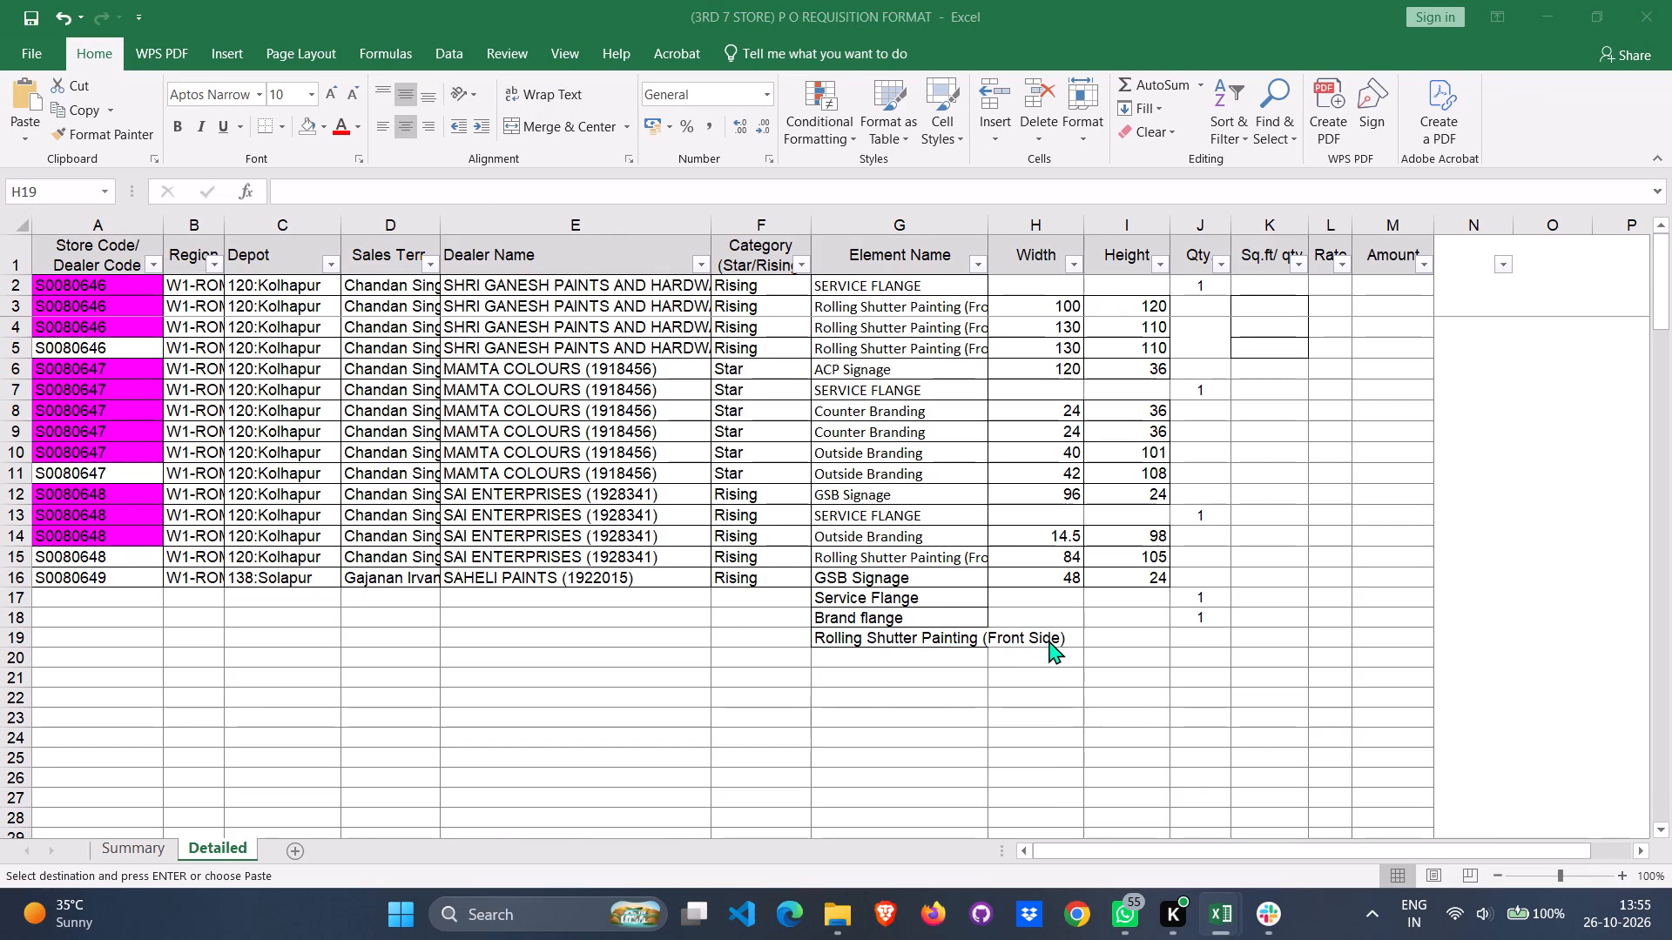
click(482, 416)
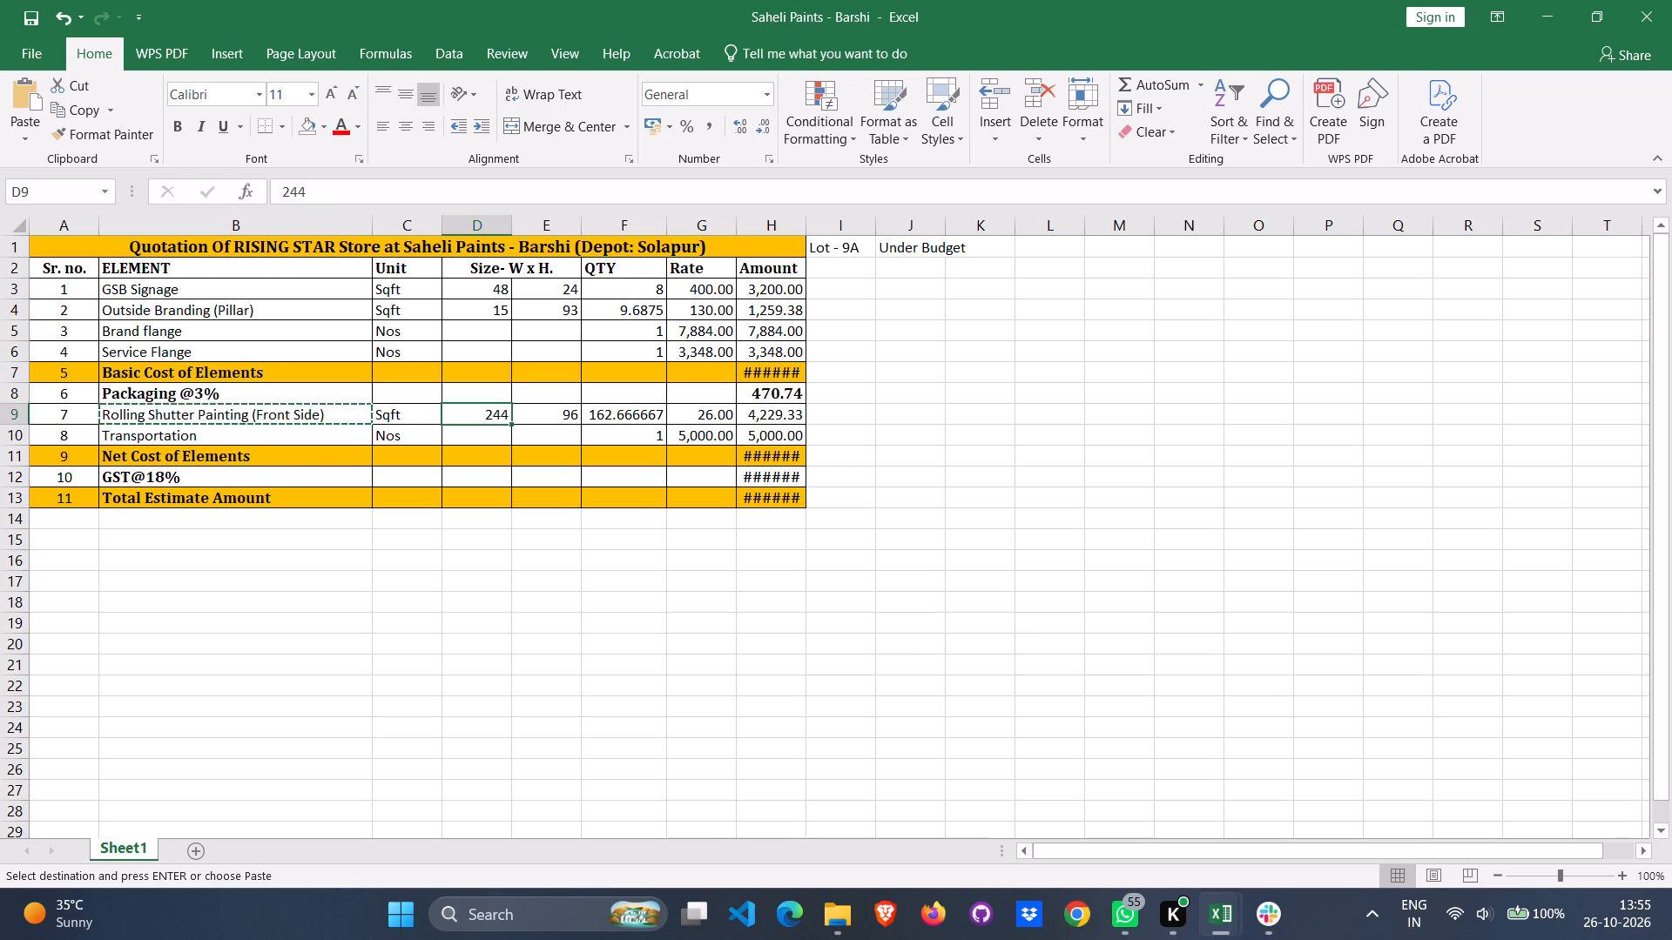
key(shift+Right)
key(ctrl+c)
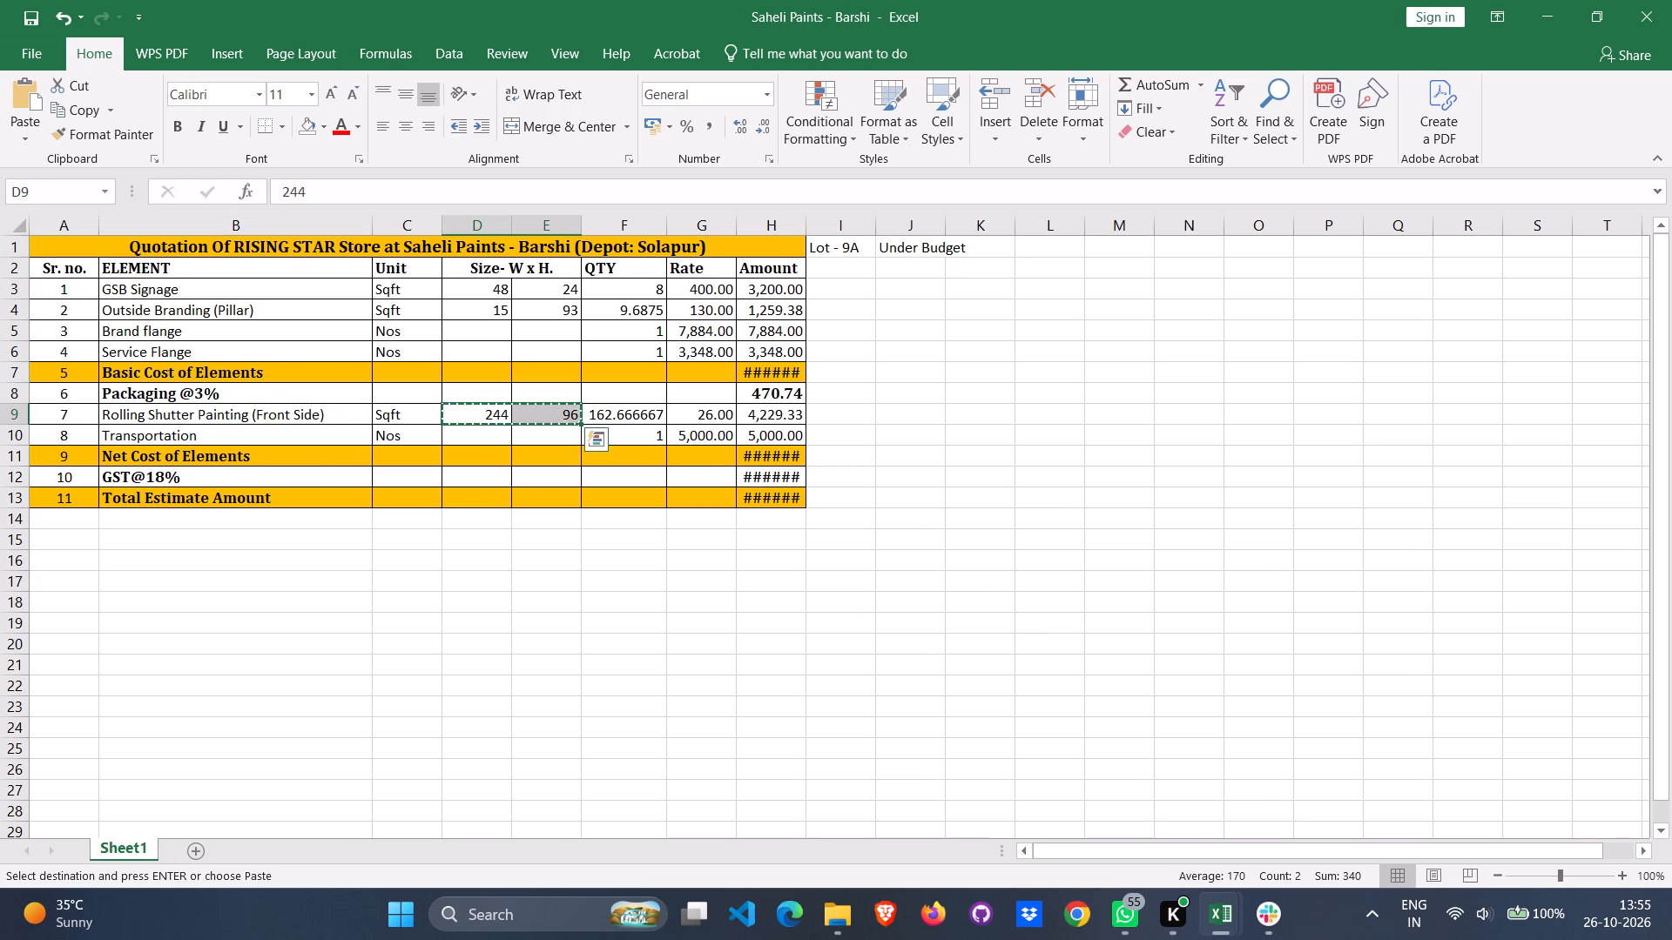
key(alt+Tab)
key(ctrl+v)
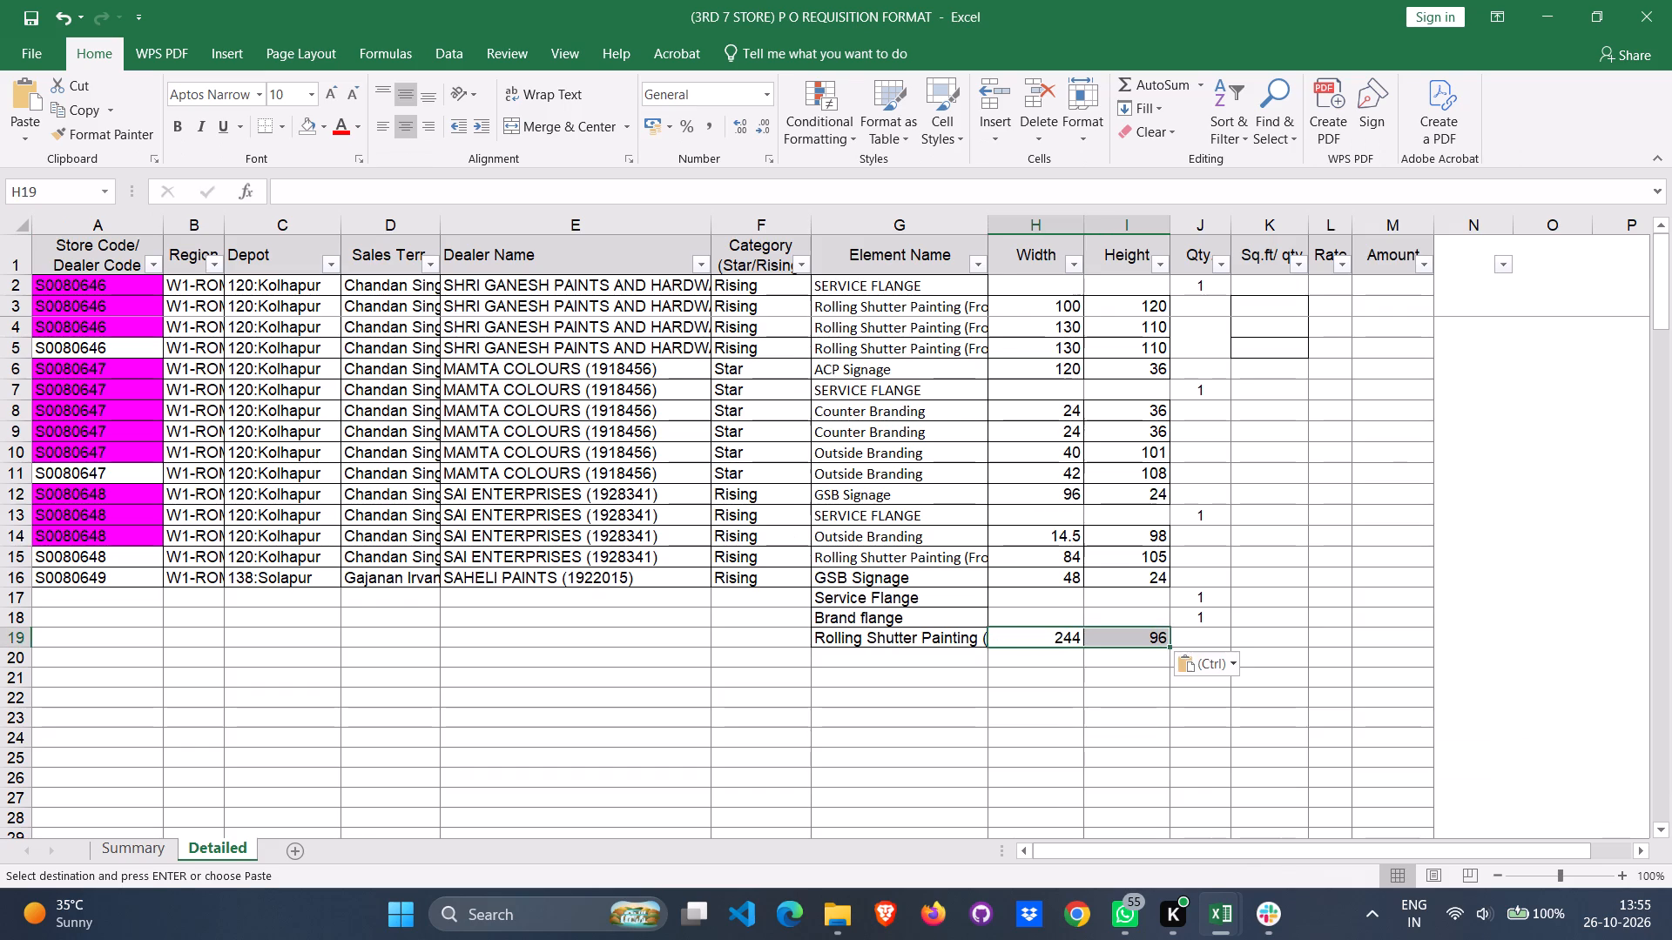
key(alt+Tab)
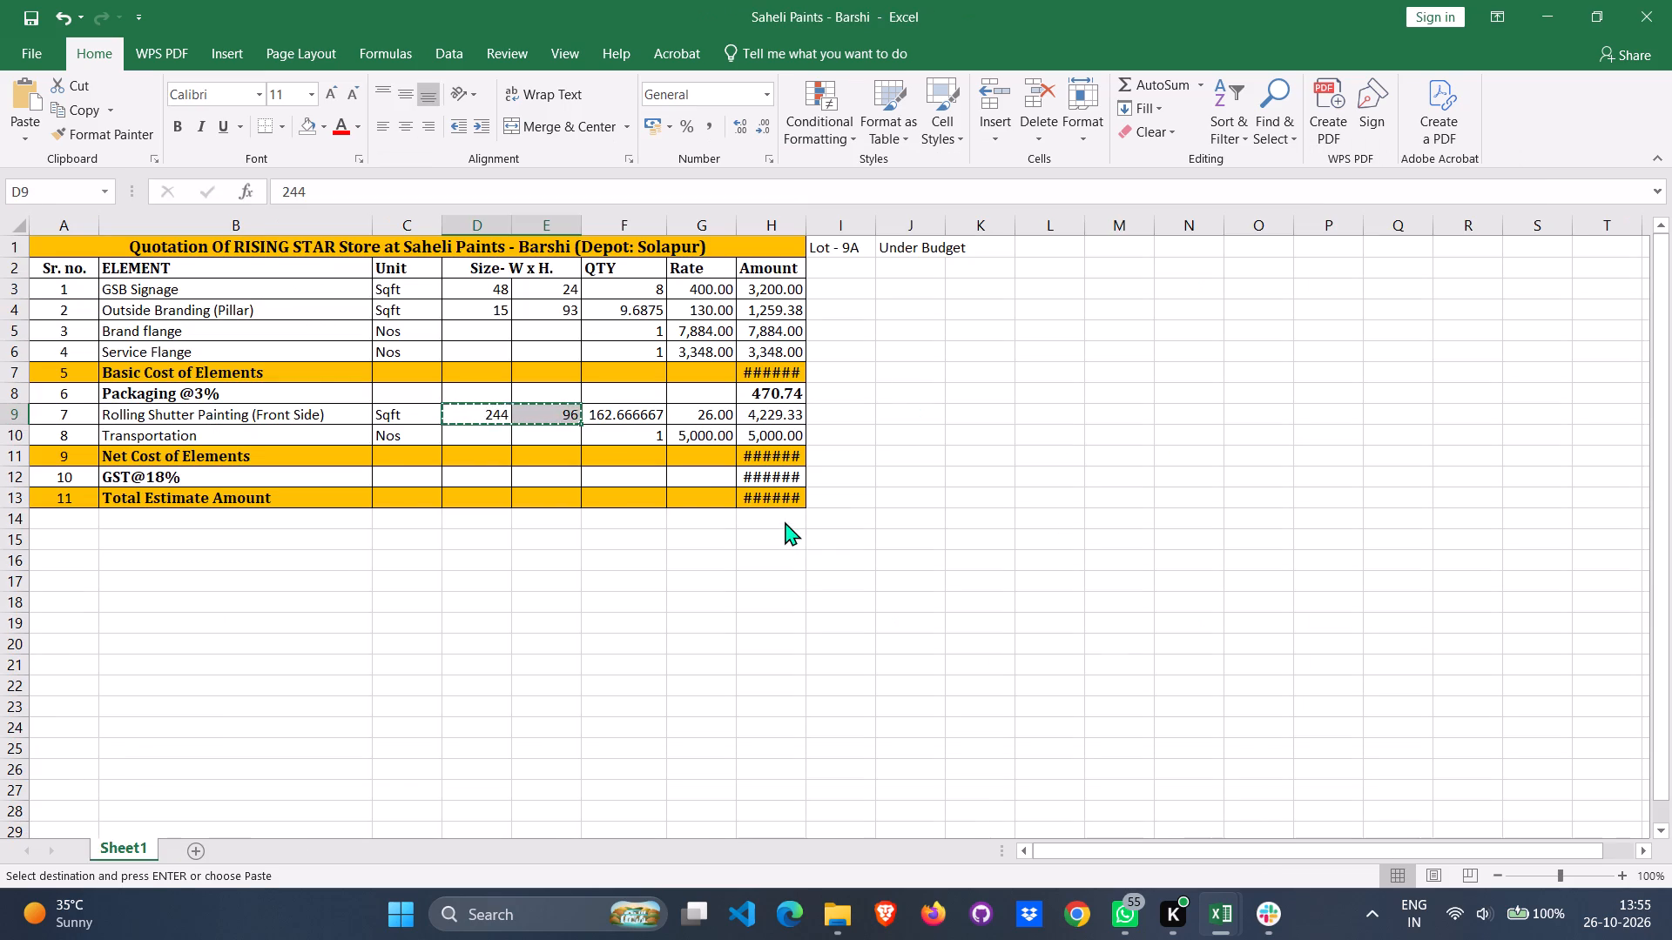
key(alt+Tab)
key(ctrl+s)
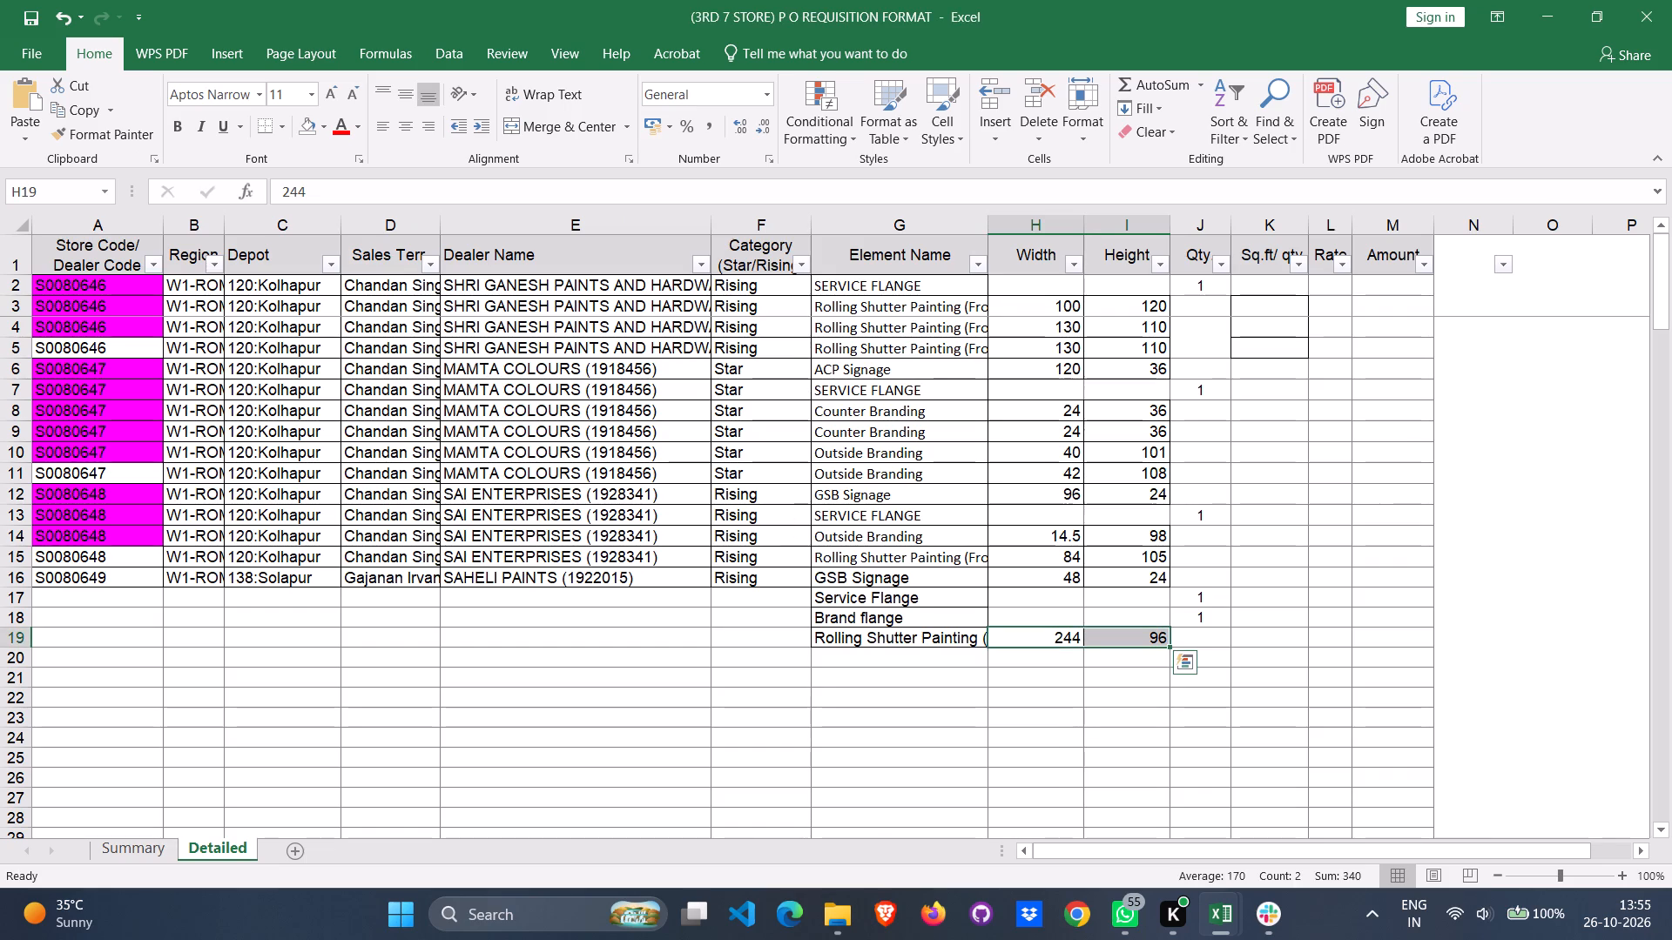
key(alt+Tab)
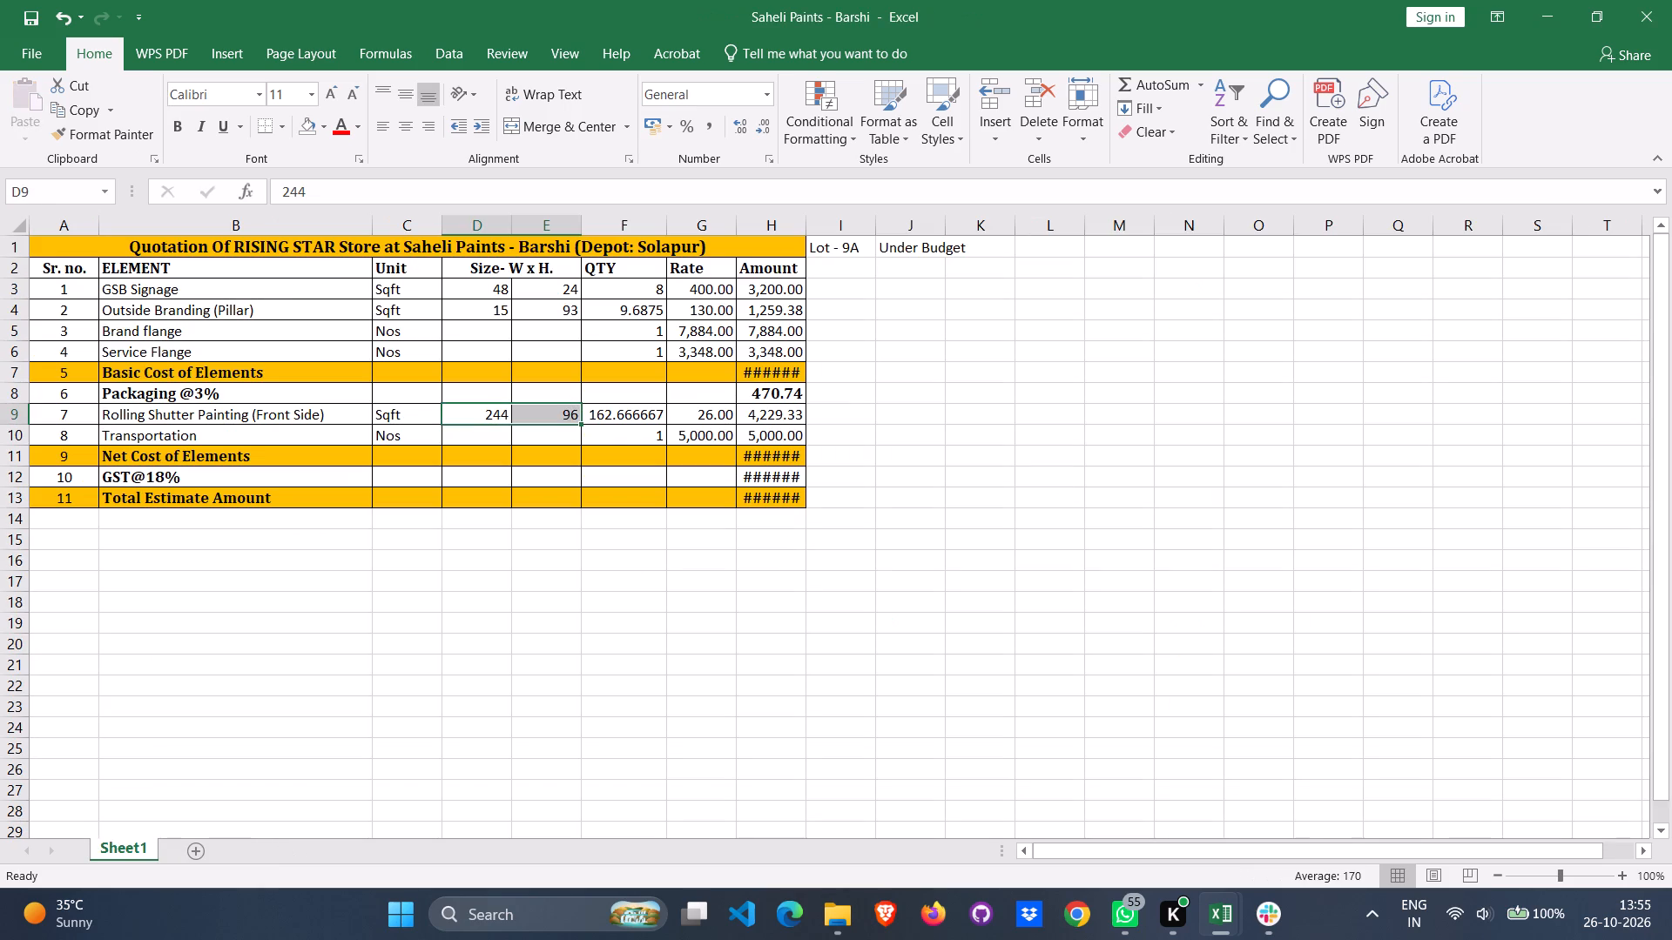
key(alt+Tab)
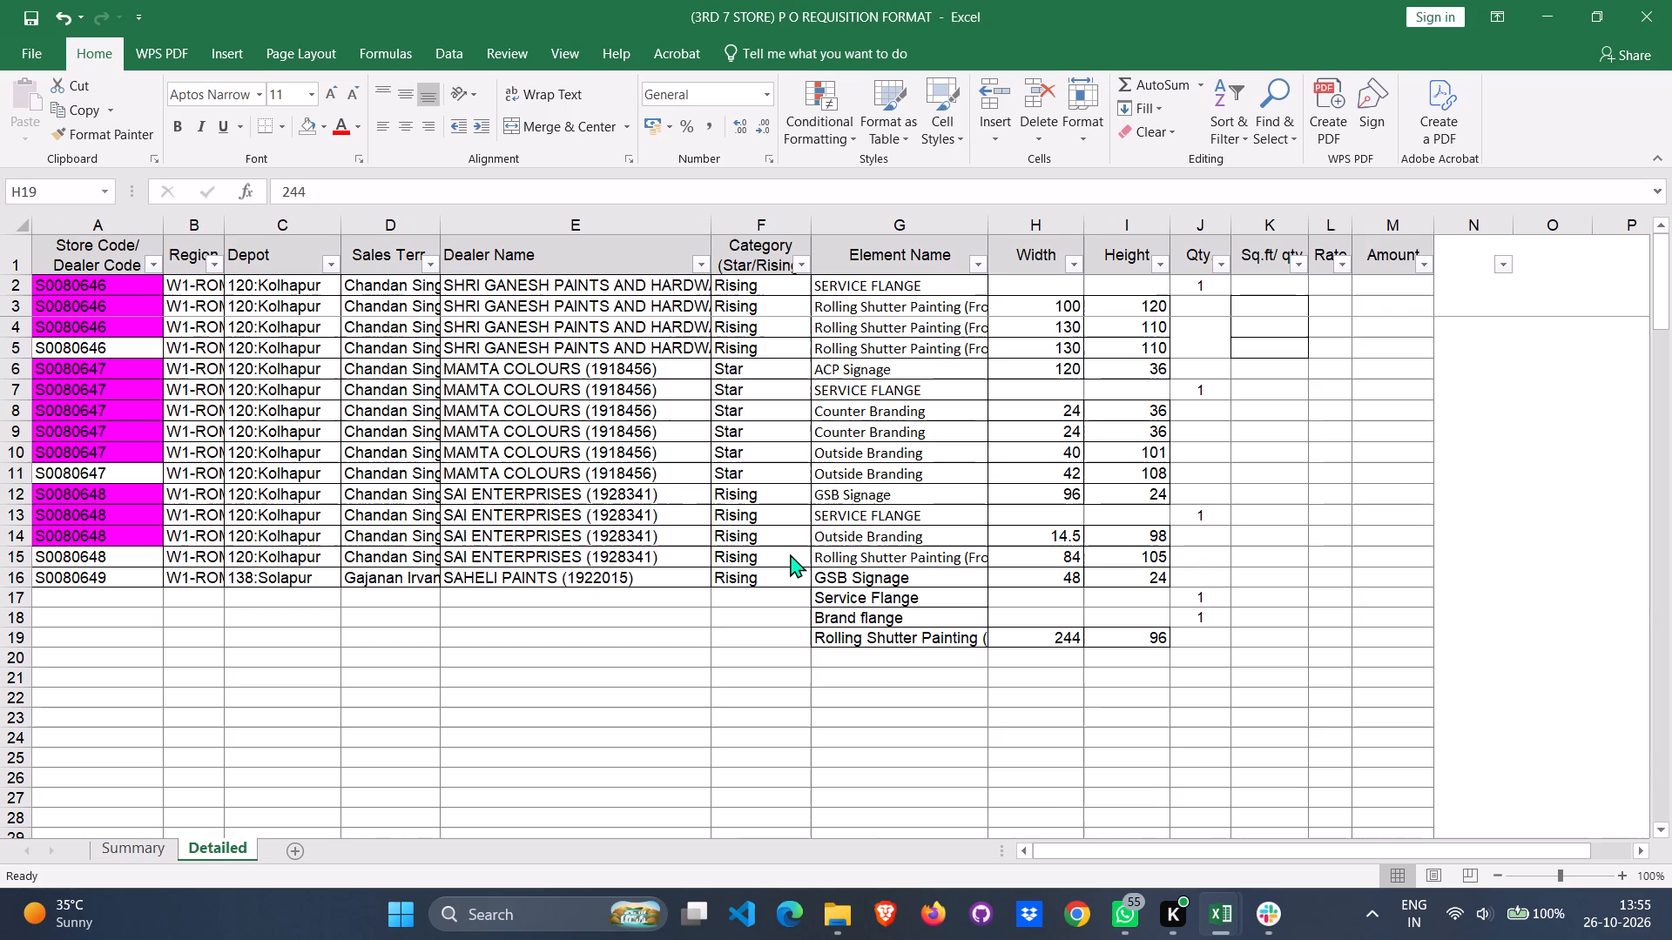
Copy the Saheli Paints dealer details in A16:F16 down through row 19 and save the requisition workbook.
click(117, 585)
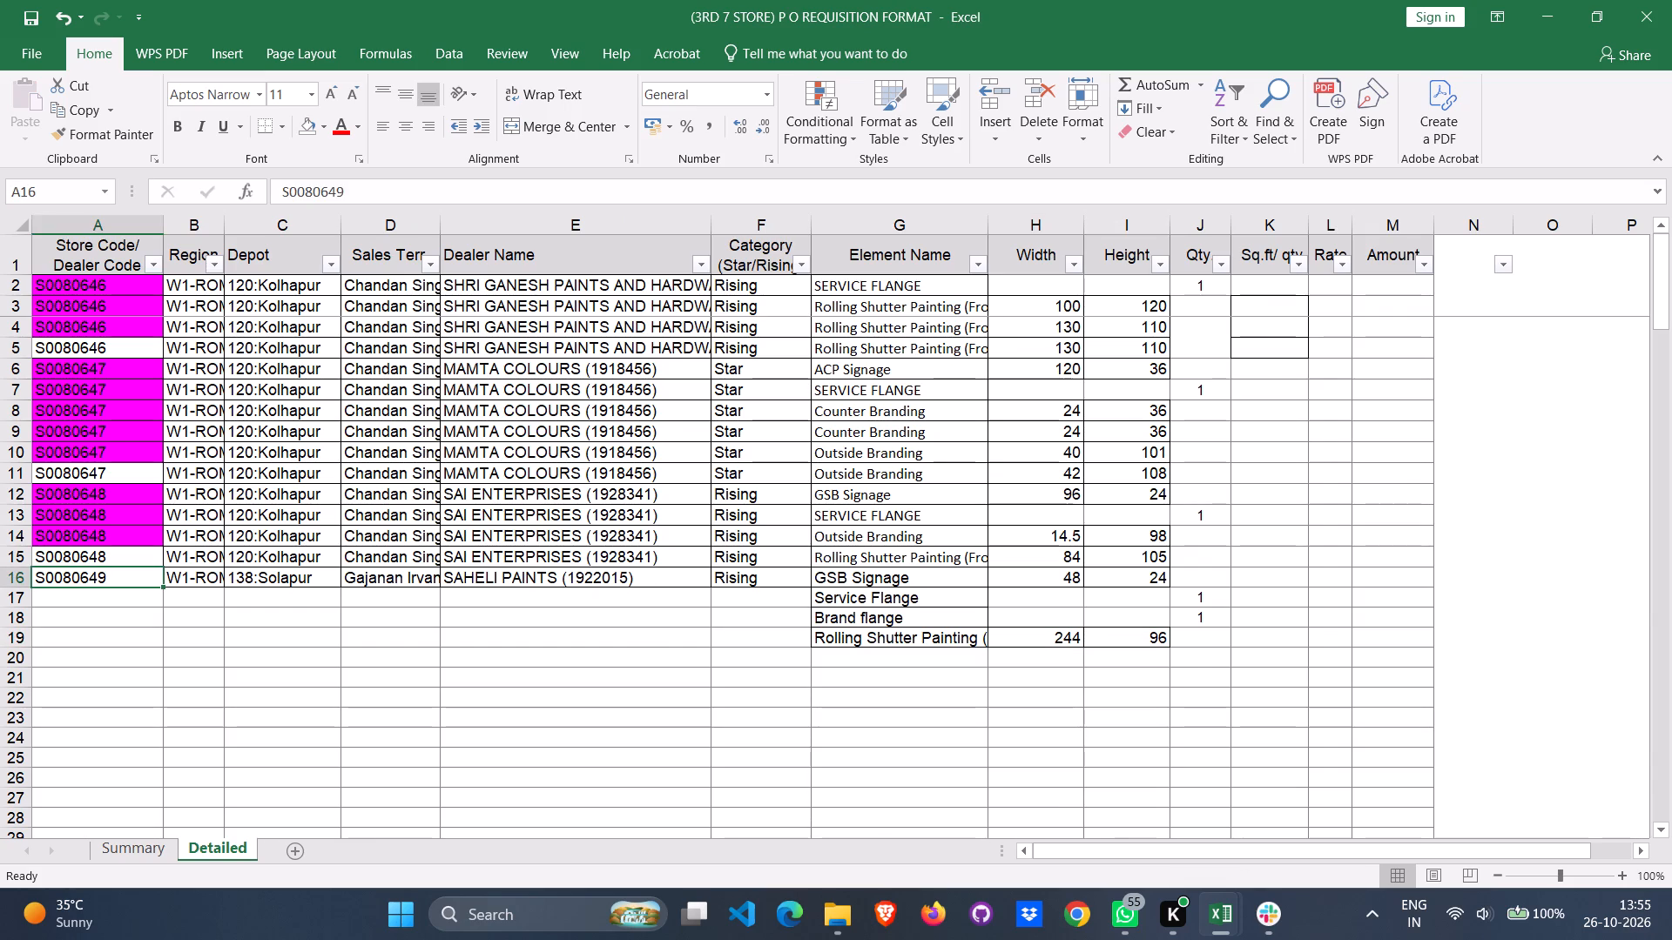
key(shift+Right)
key(shift+Right)
key(shift+Right)
key(shift+Right)
key(shift+Right)
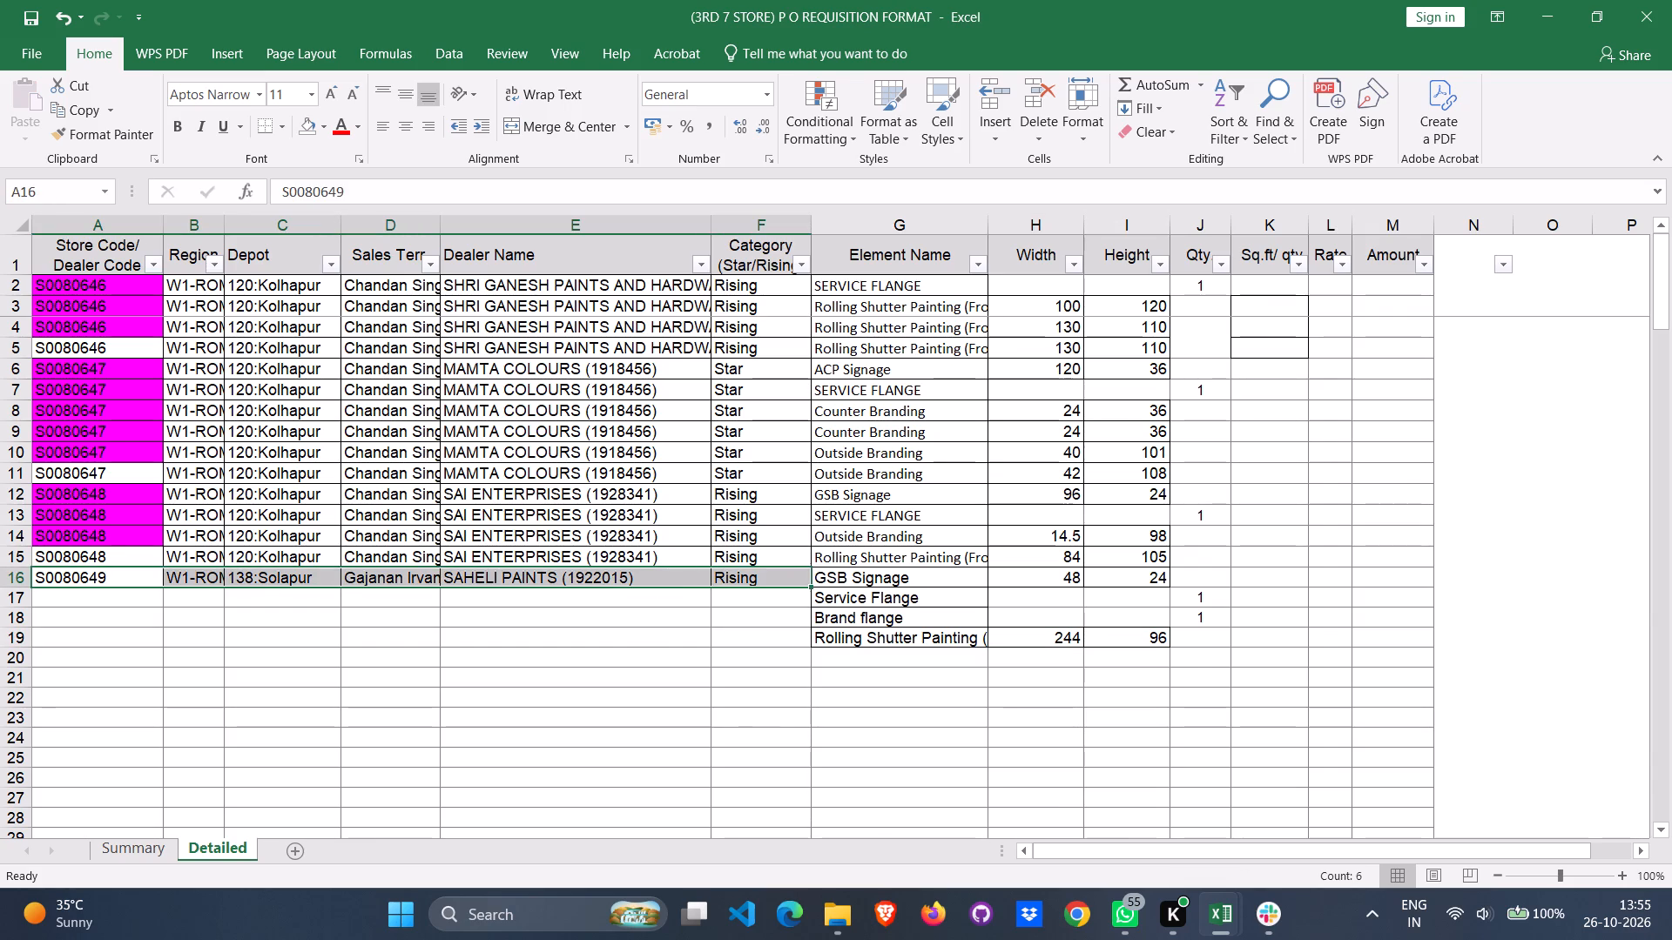
key(ctrl+c)
key(shift+Down)
key(shift+Down)
key(shift+Down)
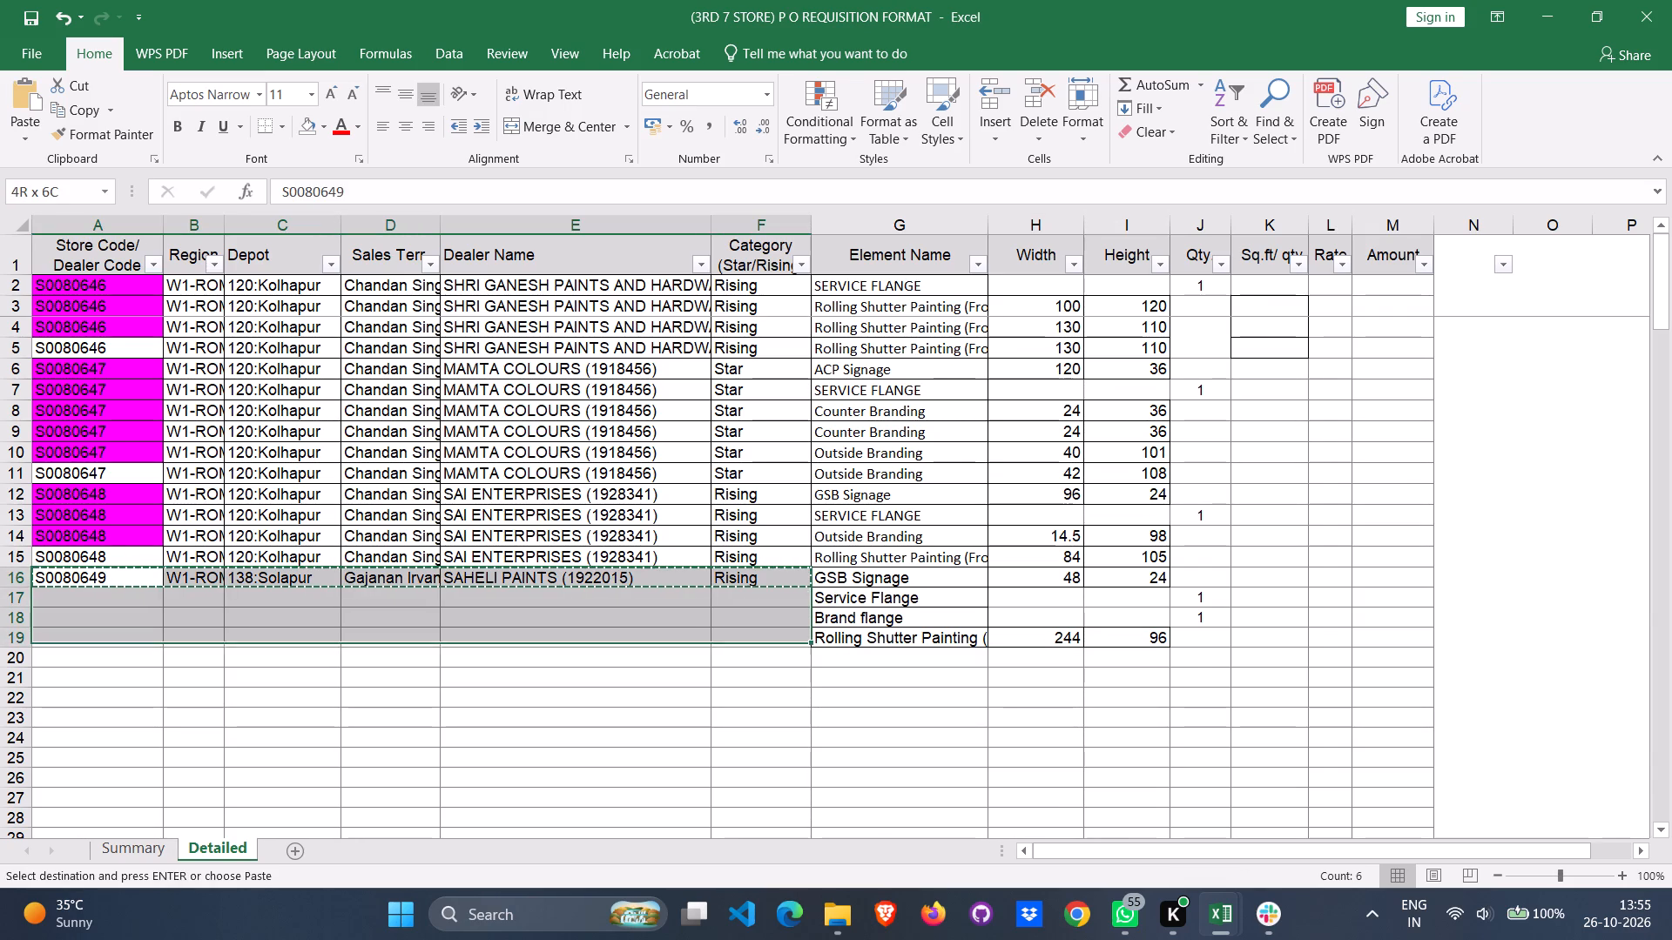
key(ctrl+v)
key(ctrl+s)
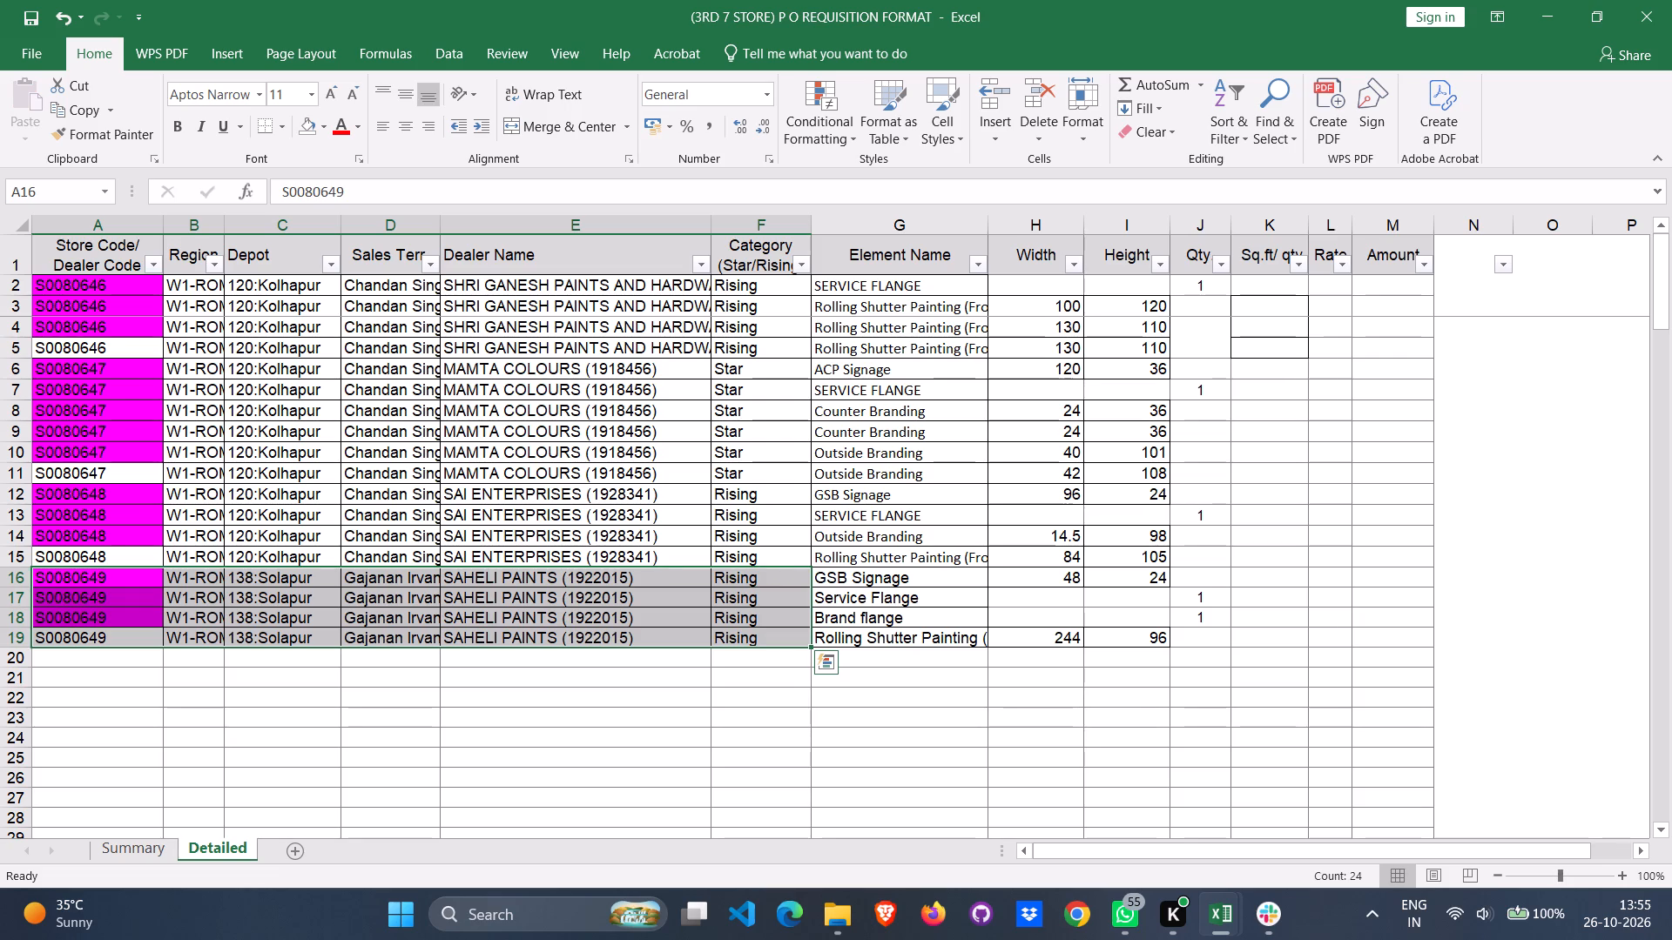
Clear the contents of the old E1-WB dealer entries in A30:M161 of the Detailed sheet.
click(98, 660)
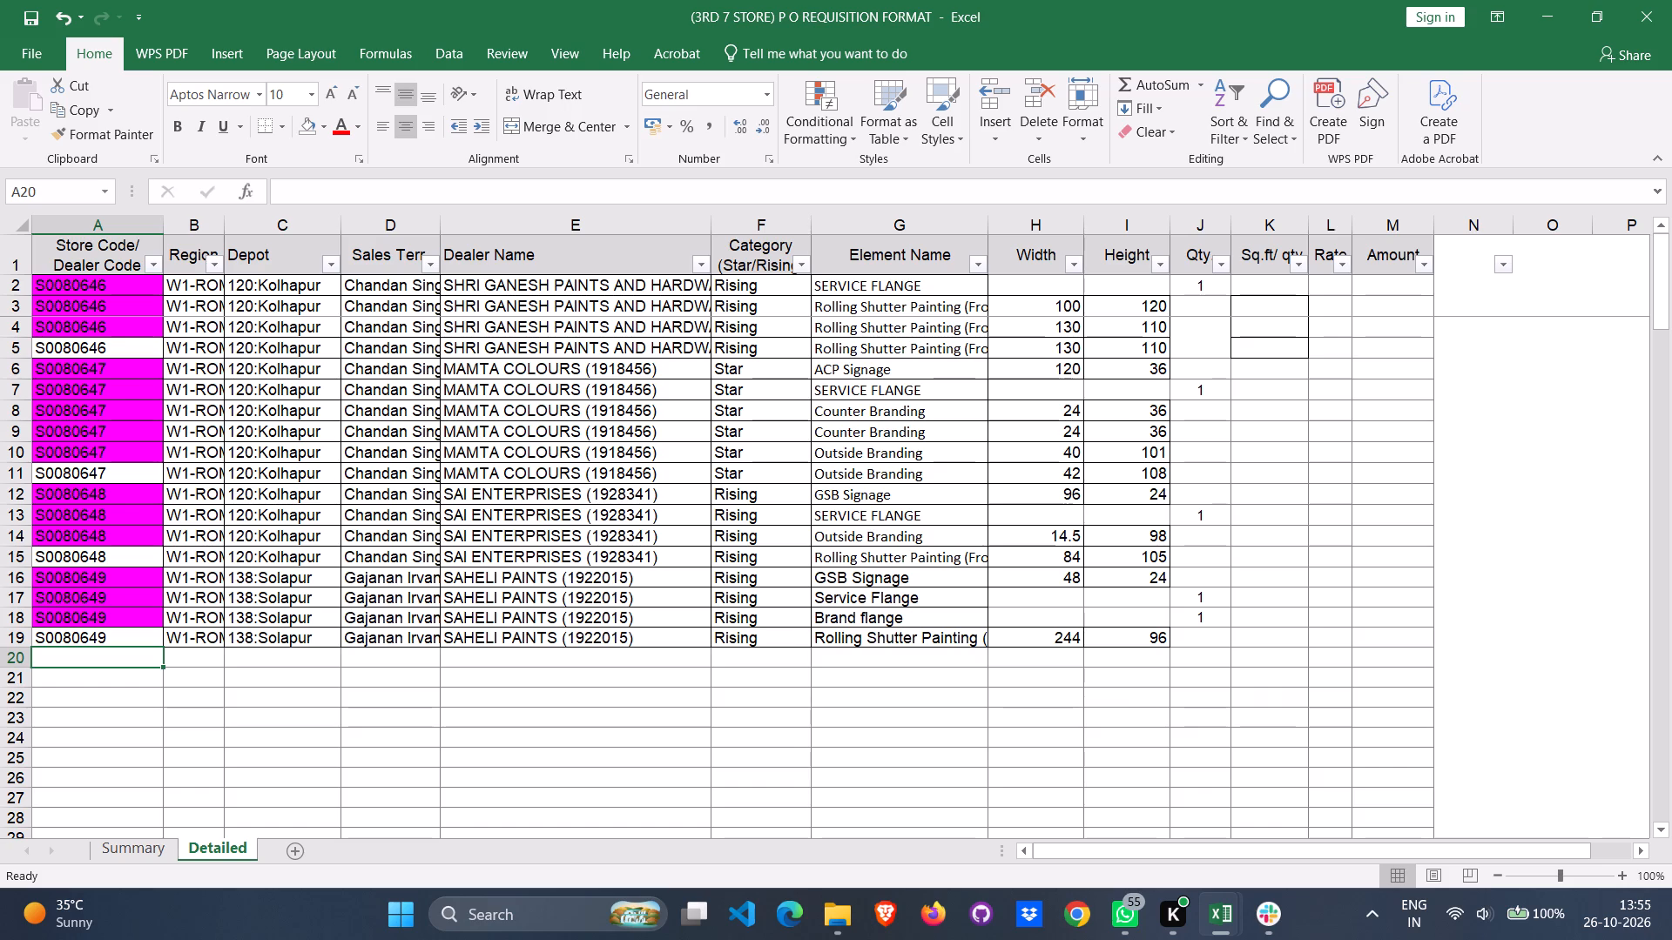
scroll(463, 564, down, 10)
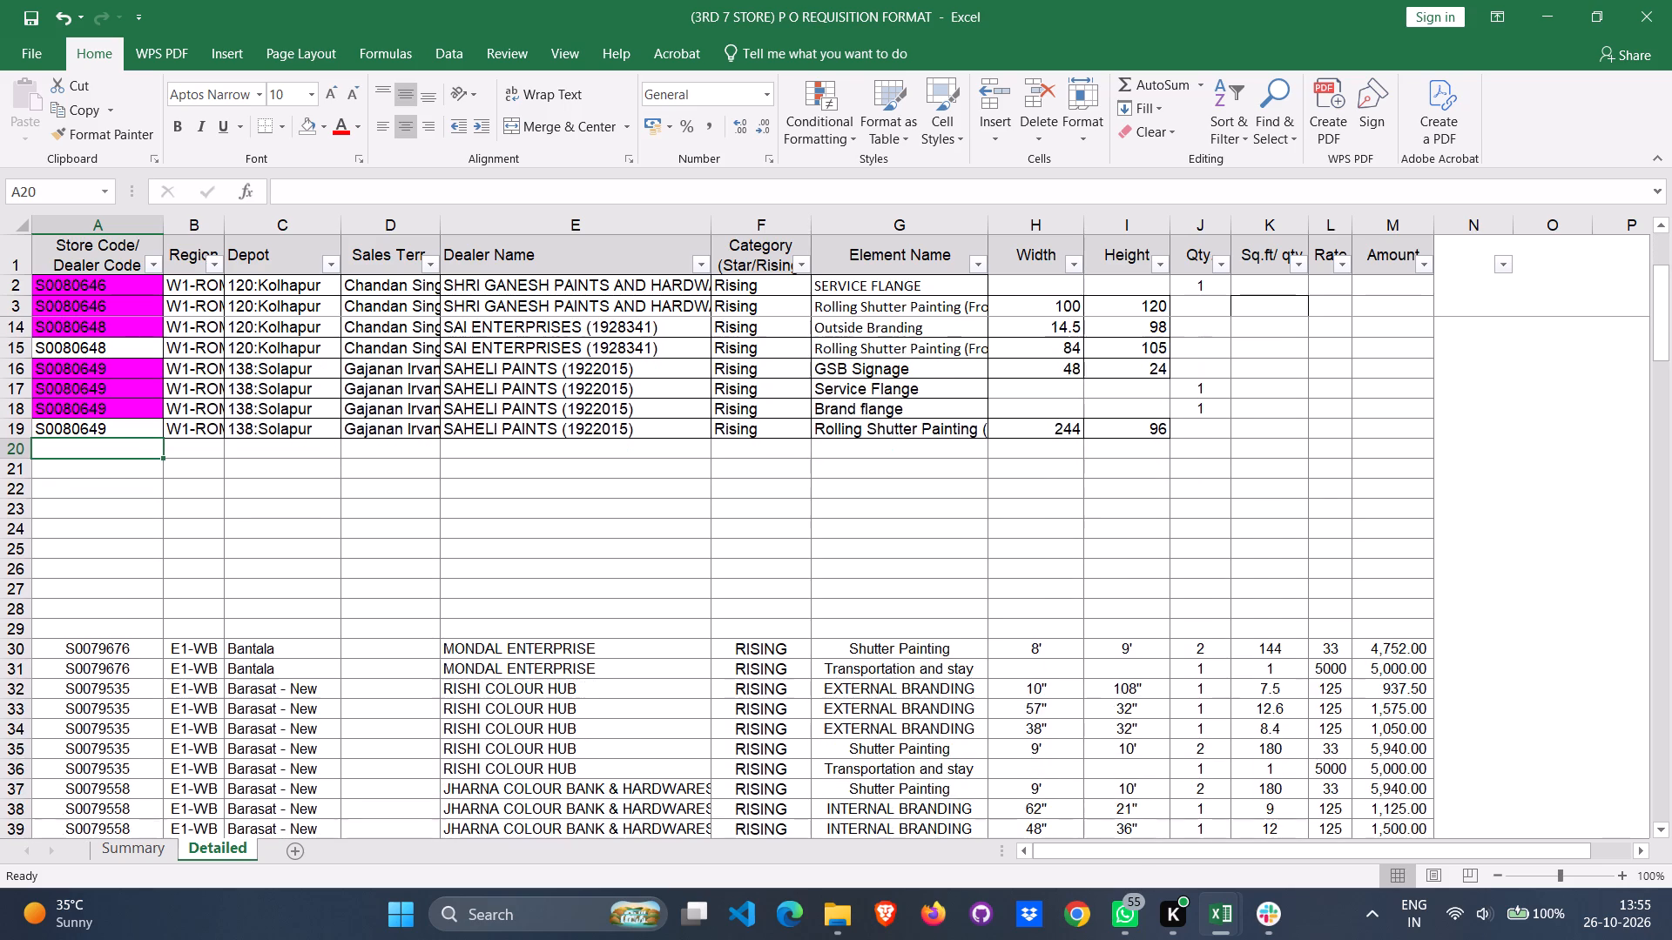
scroll(463, 564, down, 6)
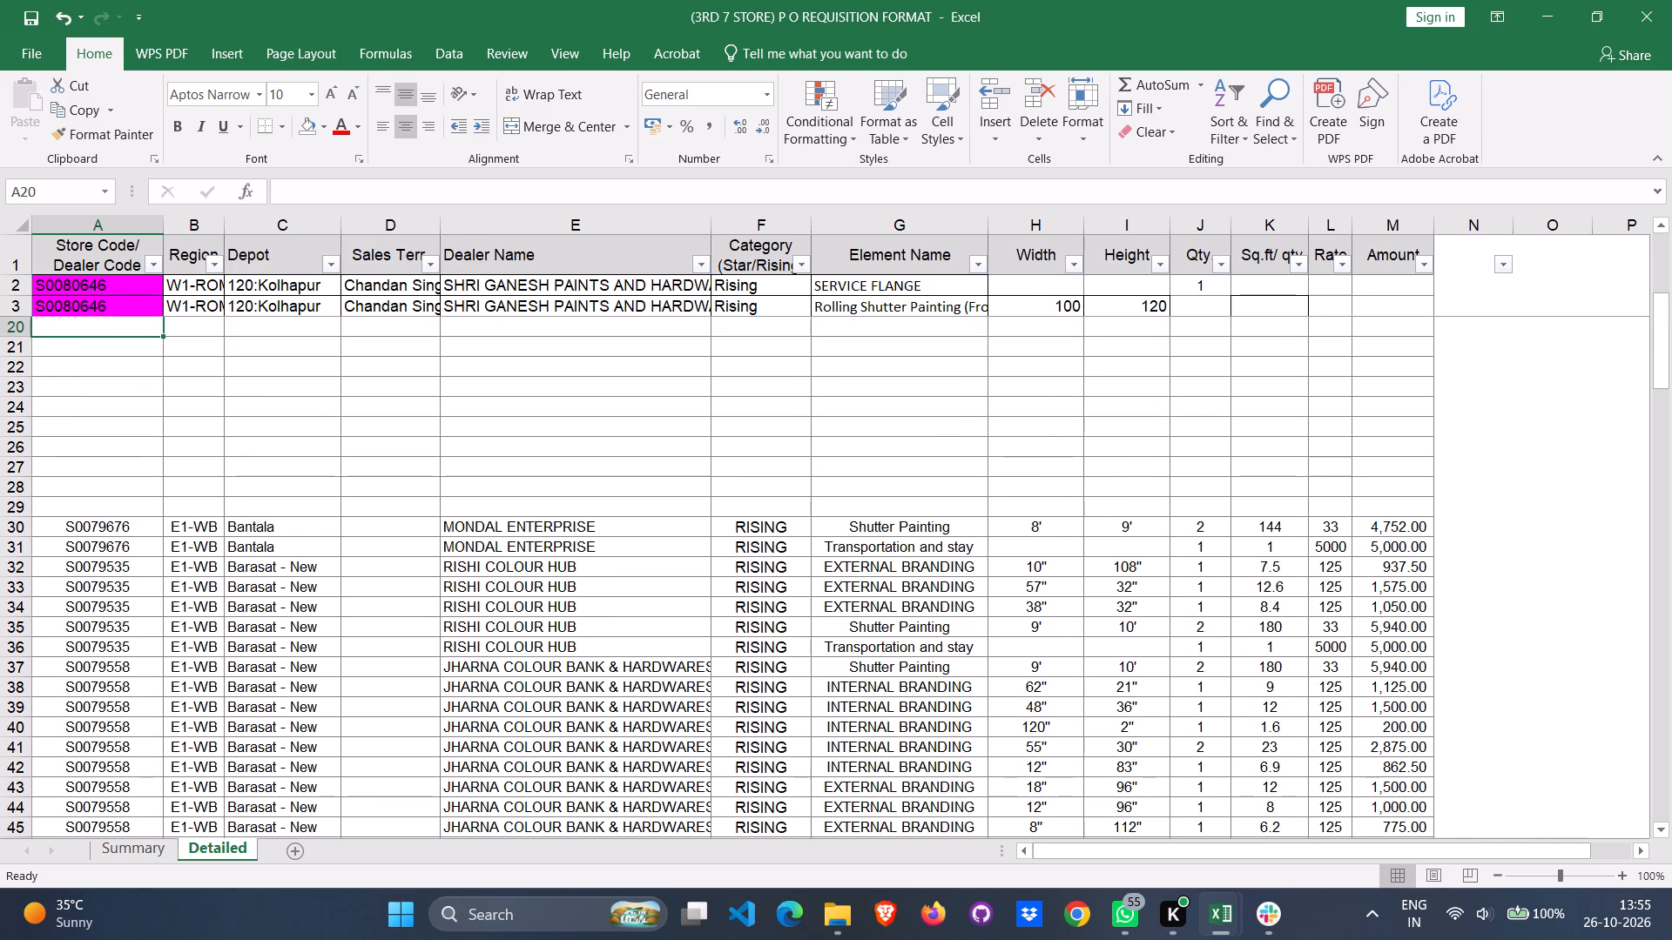
click(97, 530)
key(shift+Right)
key(shift+Right)
key(shift+Right)
key(shift+Right)
key(shift+Right)
key(shift+Right)
key(shift+Right)
key(shift+Right)
key(shift+Right)
key(shift+Right)
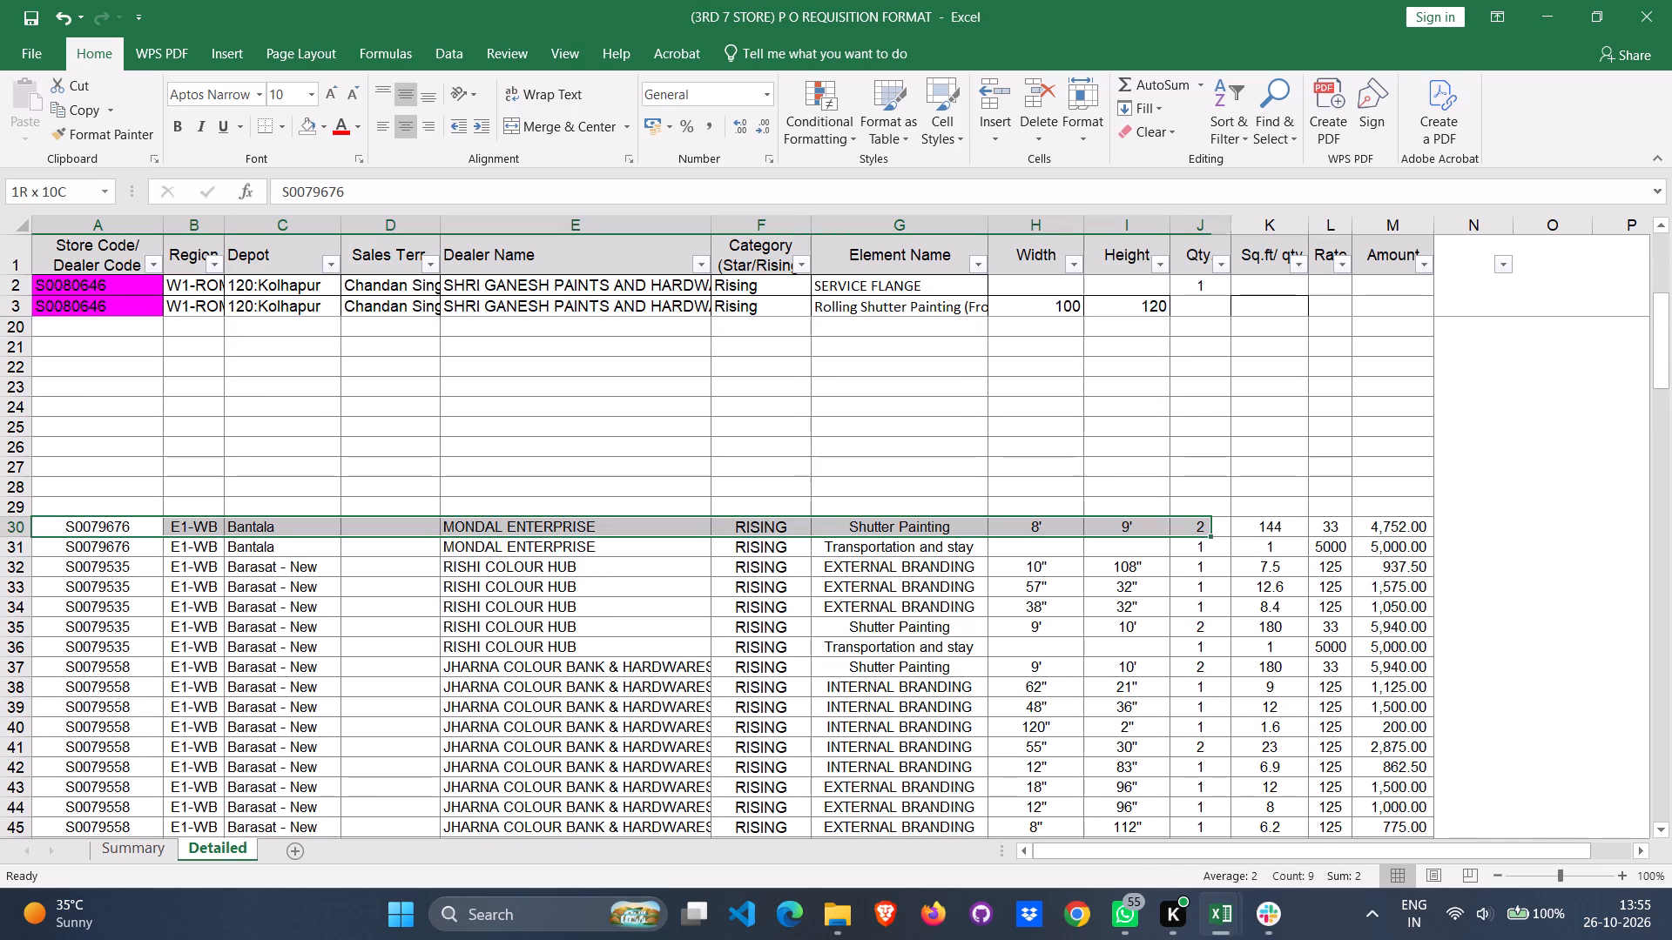
key(shift+Right)
key(shift+Right)
key(shift+Down)
key(shift+Down)
key(shift+Down)
key(shift+Down)
key(shift+Down)
key(shift+Down)
key(shift+Down)
key(shift+Down)
key(shift+Down)
key(shift+Down)
key(shift+Down)
key(shift+Down)
key(shift+Down)
key(shift+Down)
key(shift+Down)
key(shift+Down)
key(shift+Down)
key(shift+Down)
key(shift+Down)
key(shift+Down)
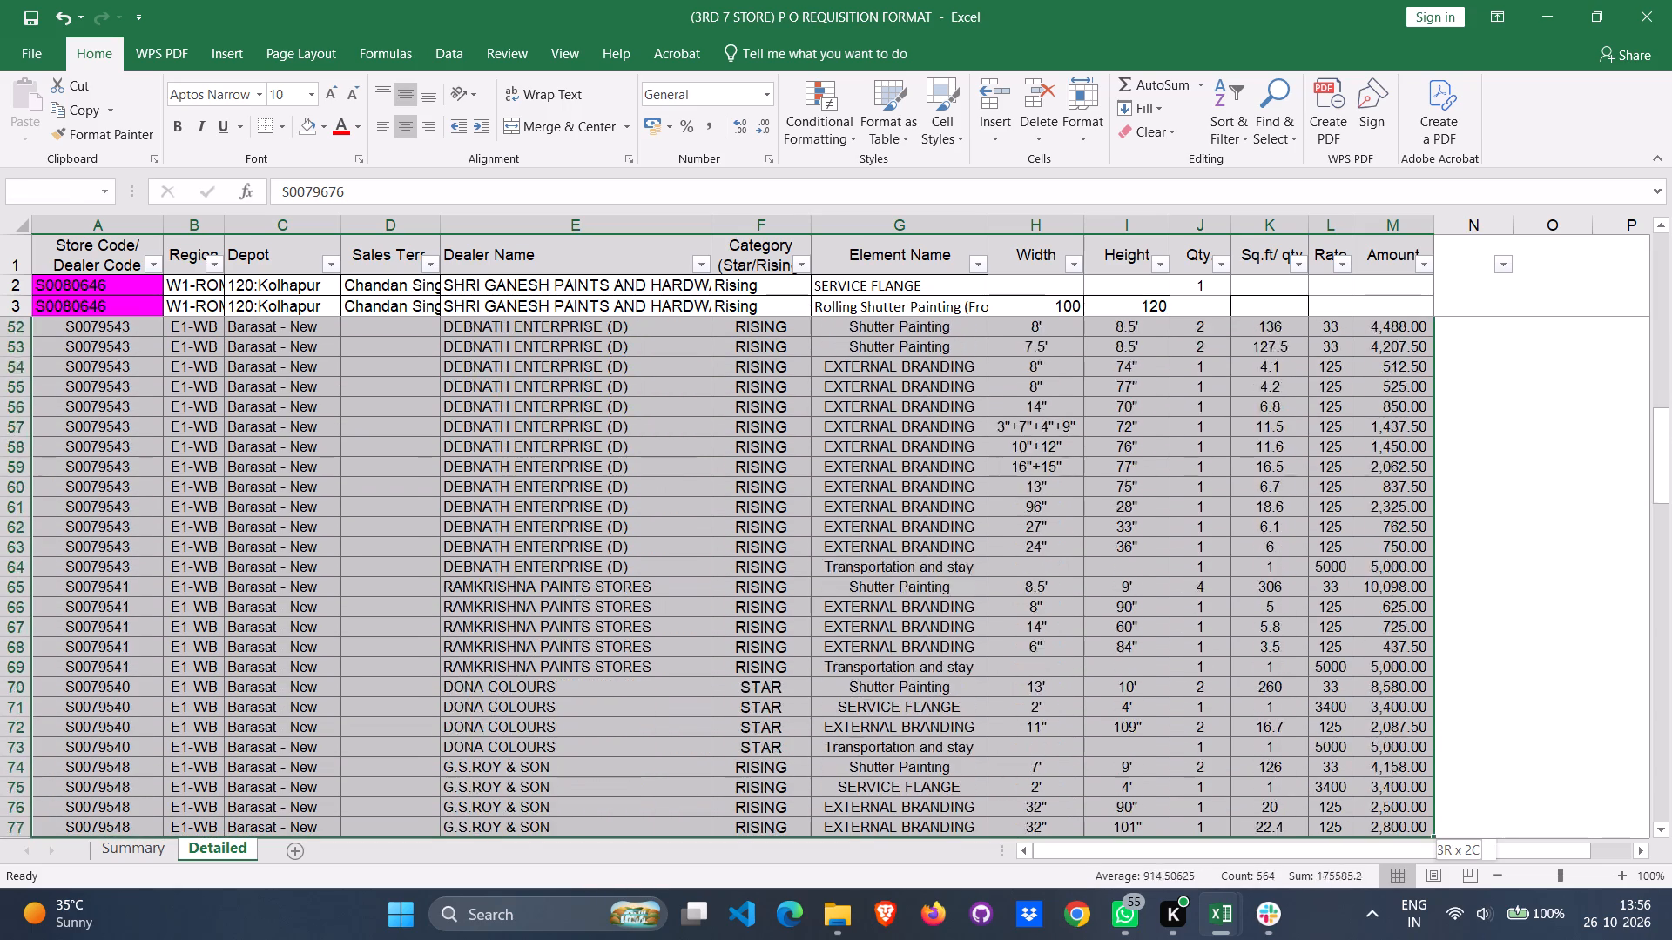
key(shift+Down)
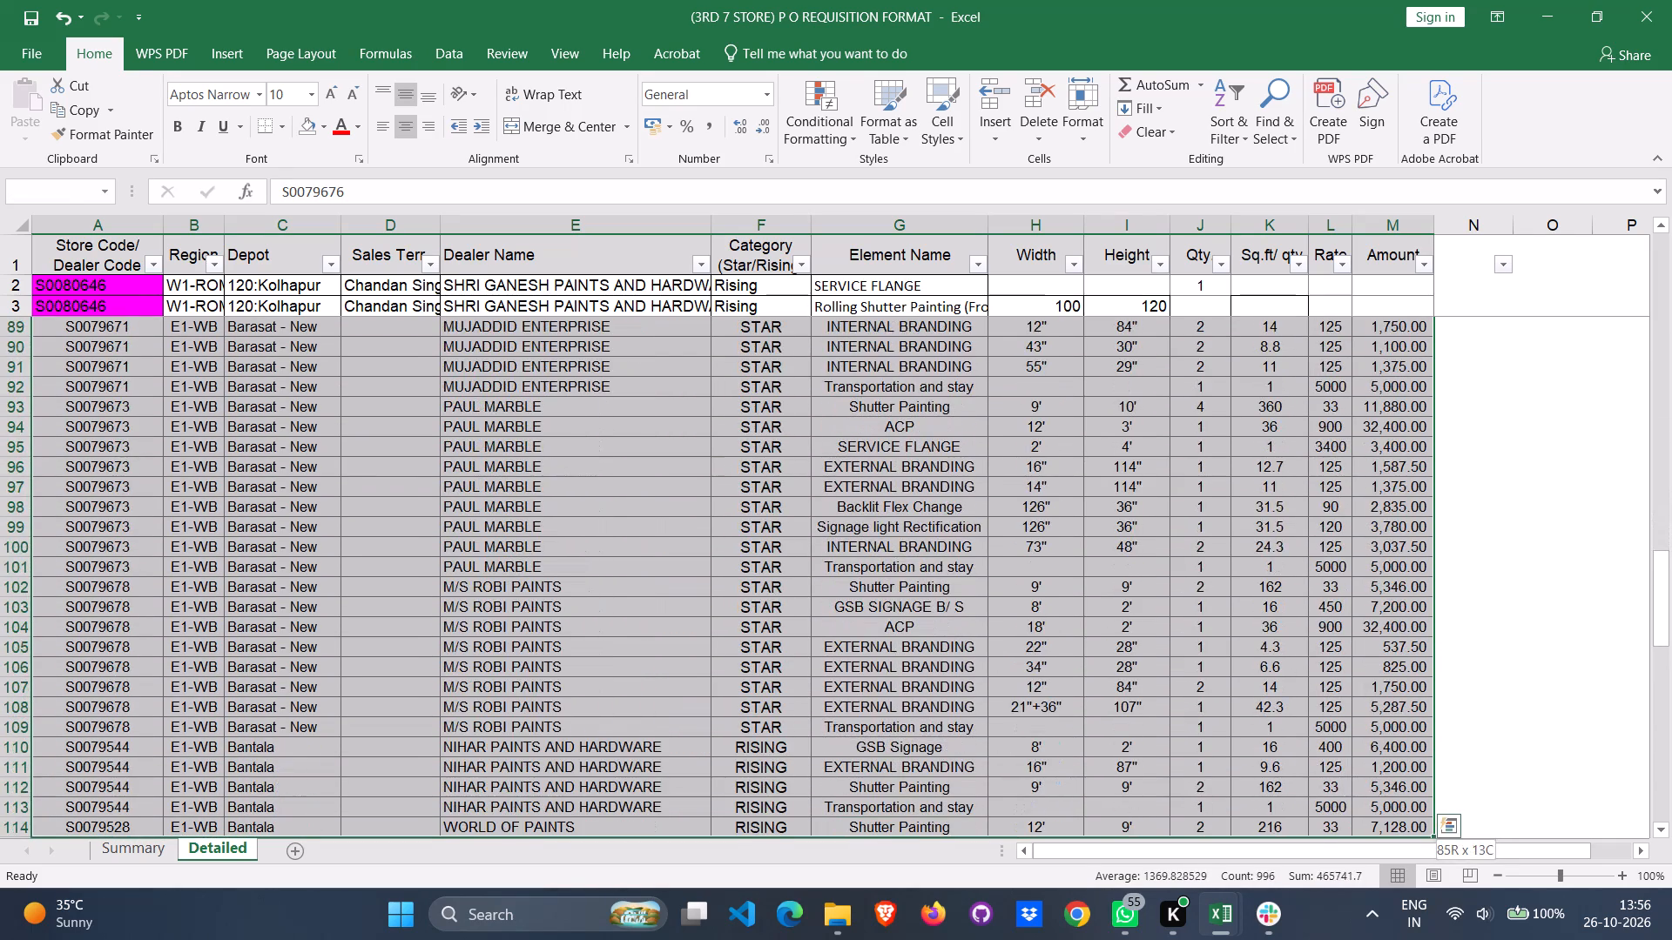
key(shift+Down)
key(shift+Down)
key(shift+Down)
key(shift+Down)
key(shift+Down)
key(shift+Down)
key(shift+Down)
key(shift+Down)
key(shift+Down)
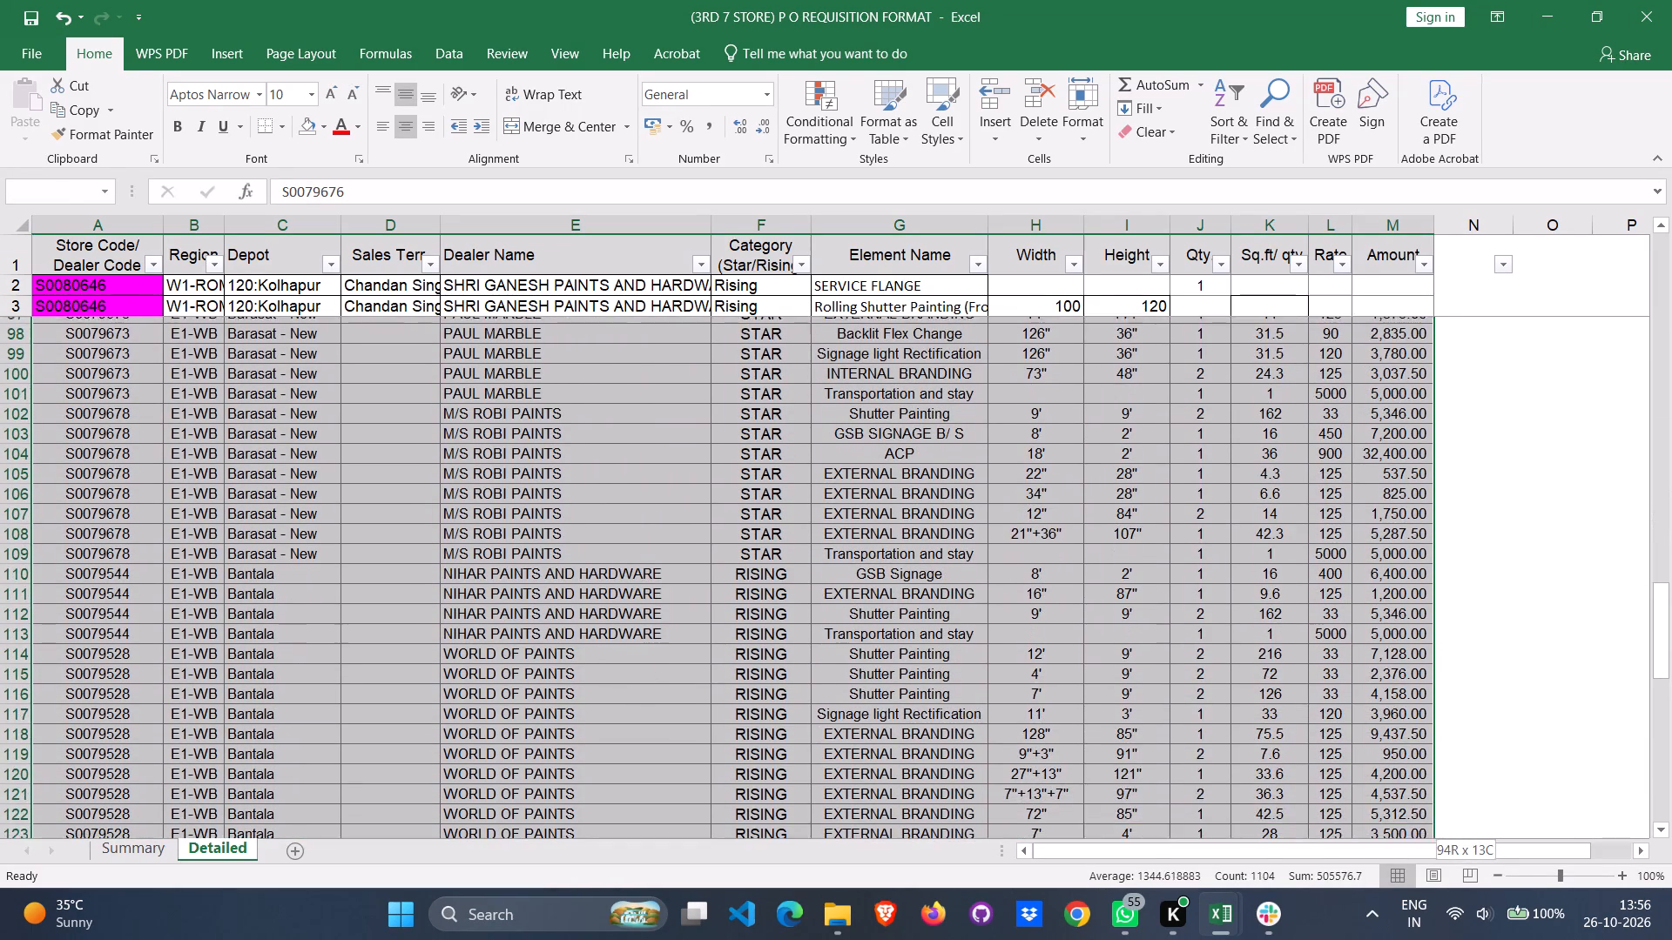
key(shift+Down)
key(shift+Down)
key(shift+Down)
key(shift+Down)
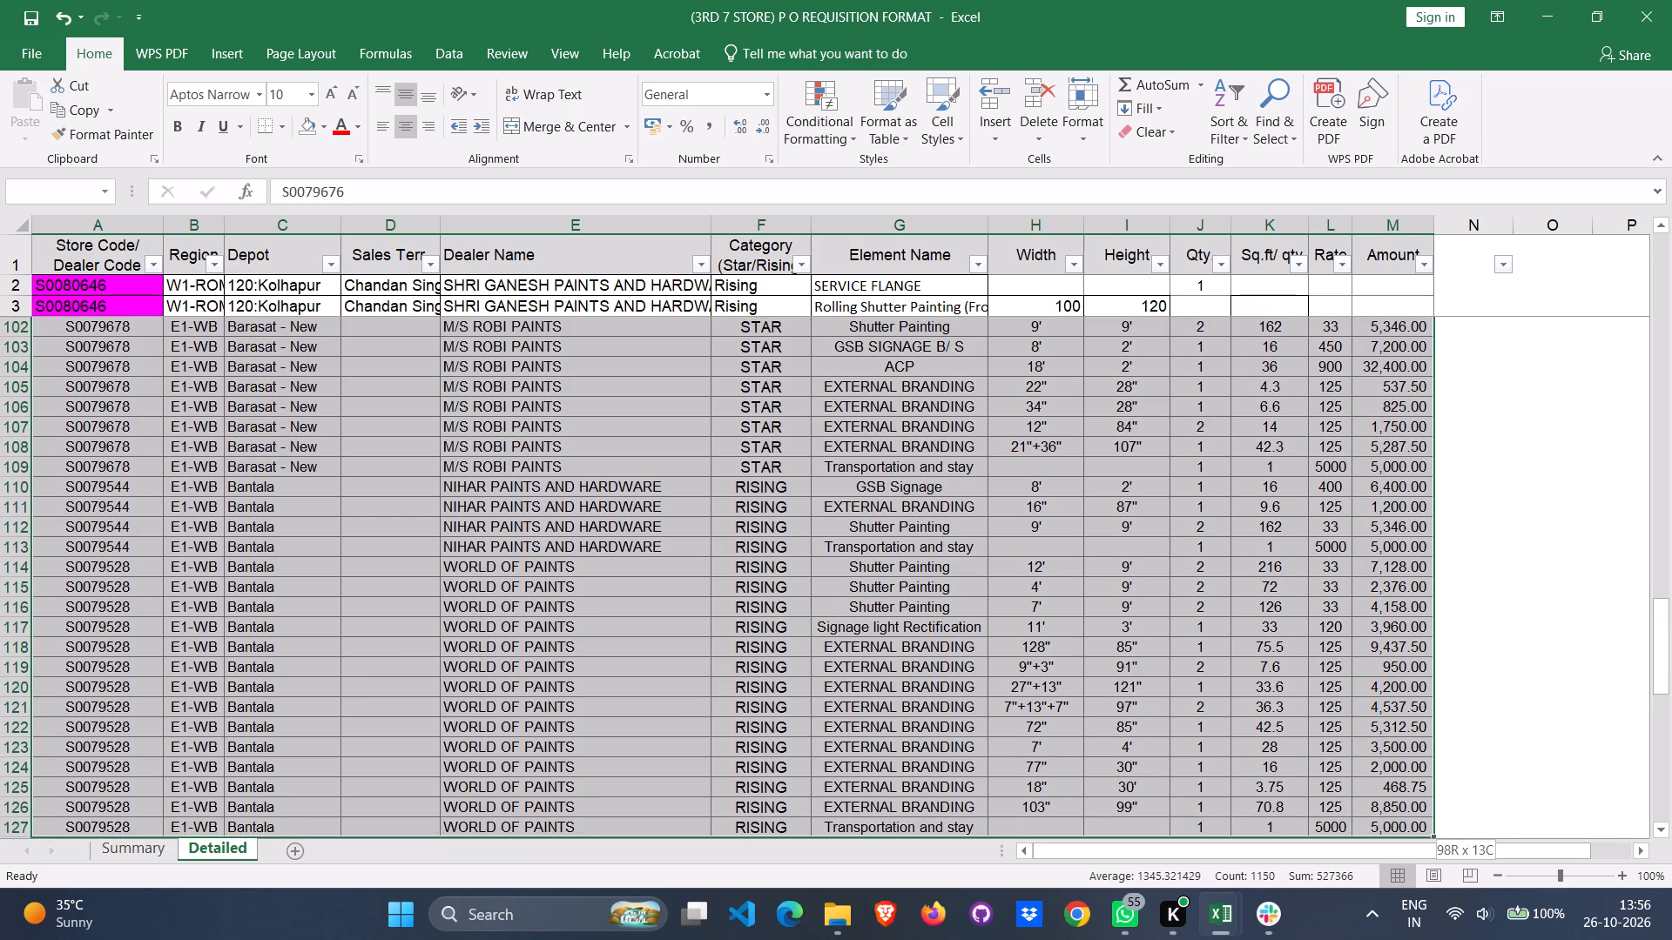
key(shift+Down)
key(shift+Down)
key(shift+Down)
key(shift+Down)
key(shift+Down)
key(shift+Down)
key(shift+Down)
key(shift+Down)
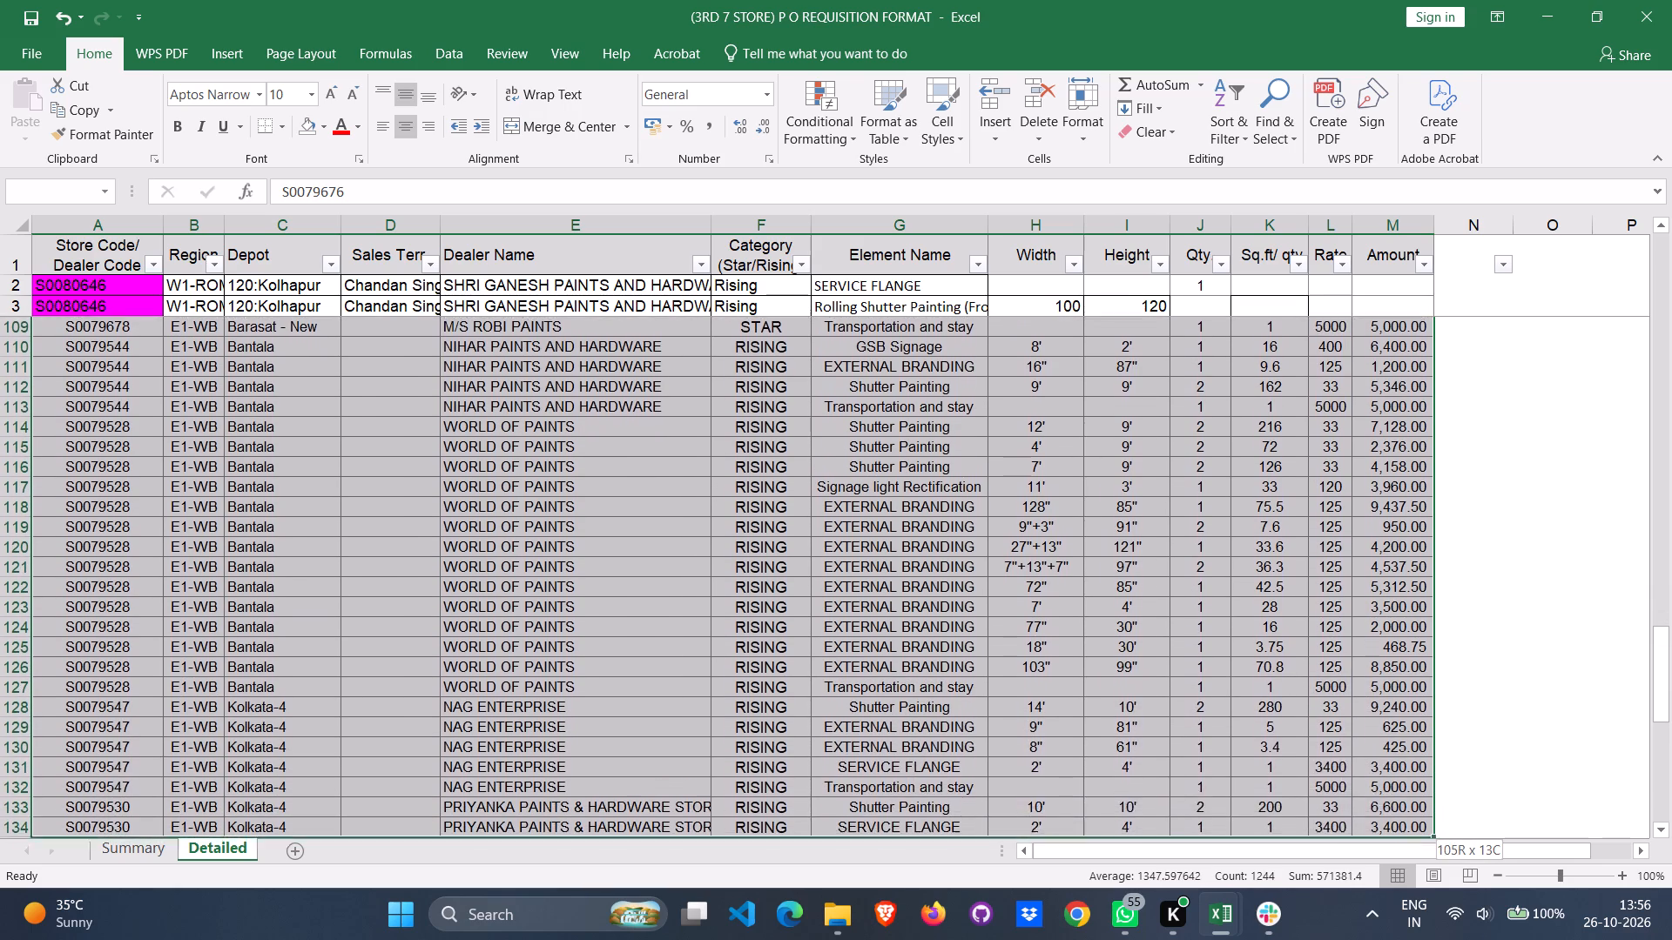
key(shift+Down)
key(shift+Down)
key(shift+Down)
key(shift+Down)
key(shift+Down)
key(shift+Down)
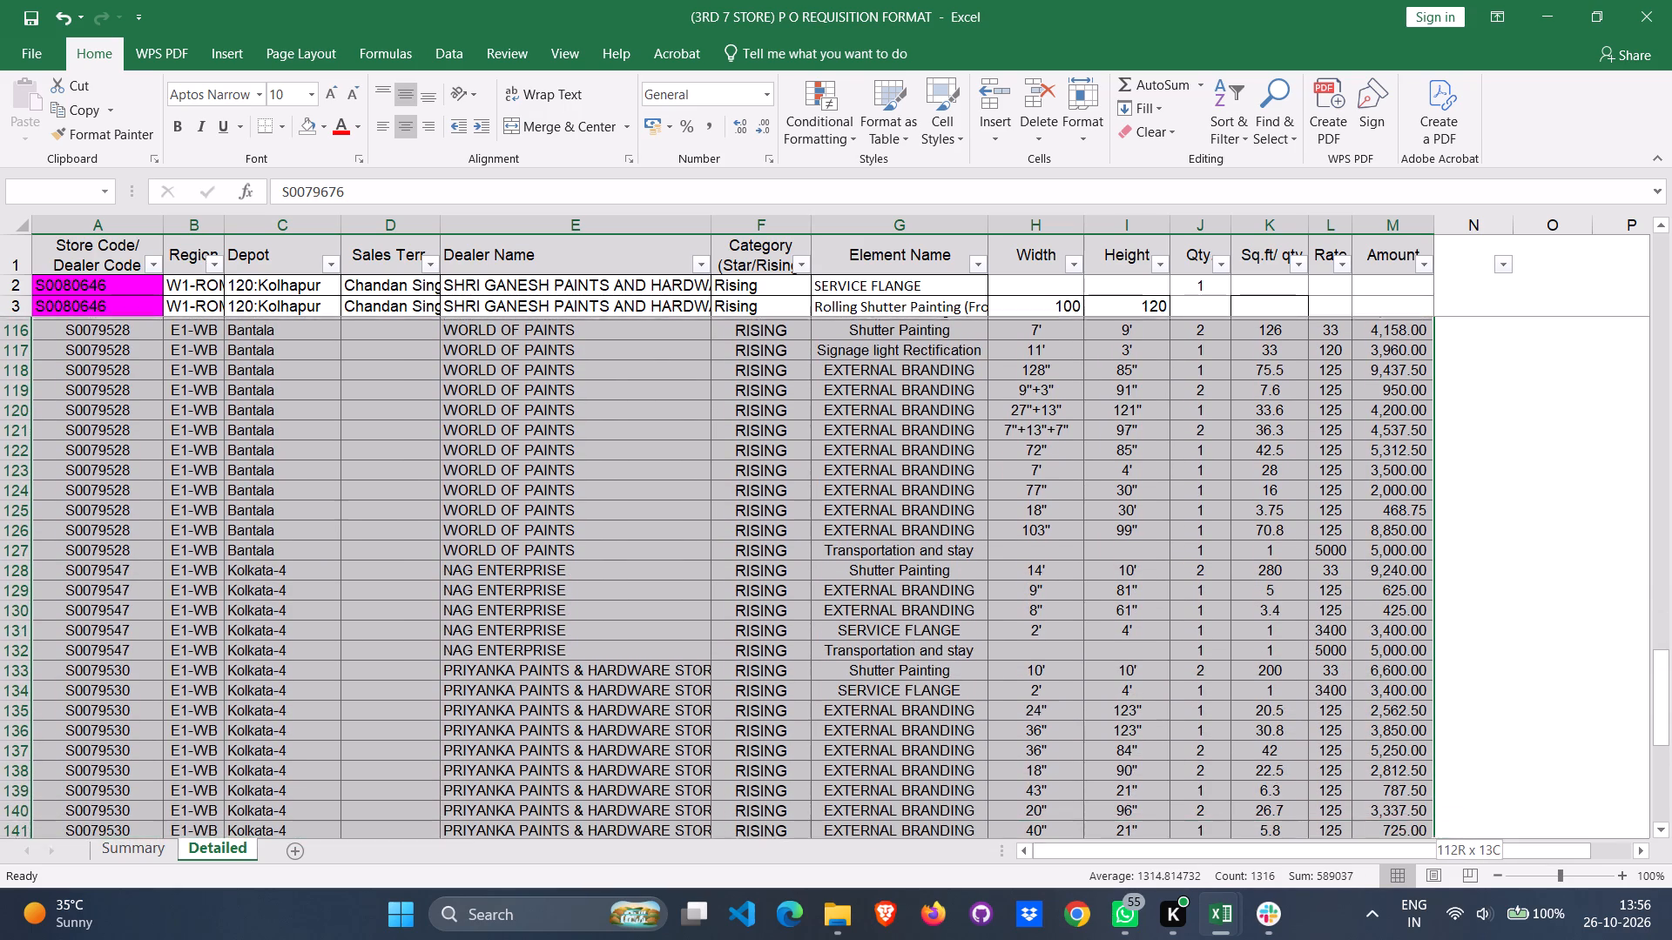
key(shift+Down)
key(shift+Down)
key(shift+Down)
key(shift+Down)
key(shift+Down)
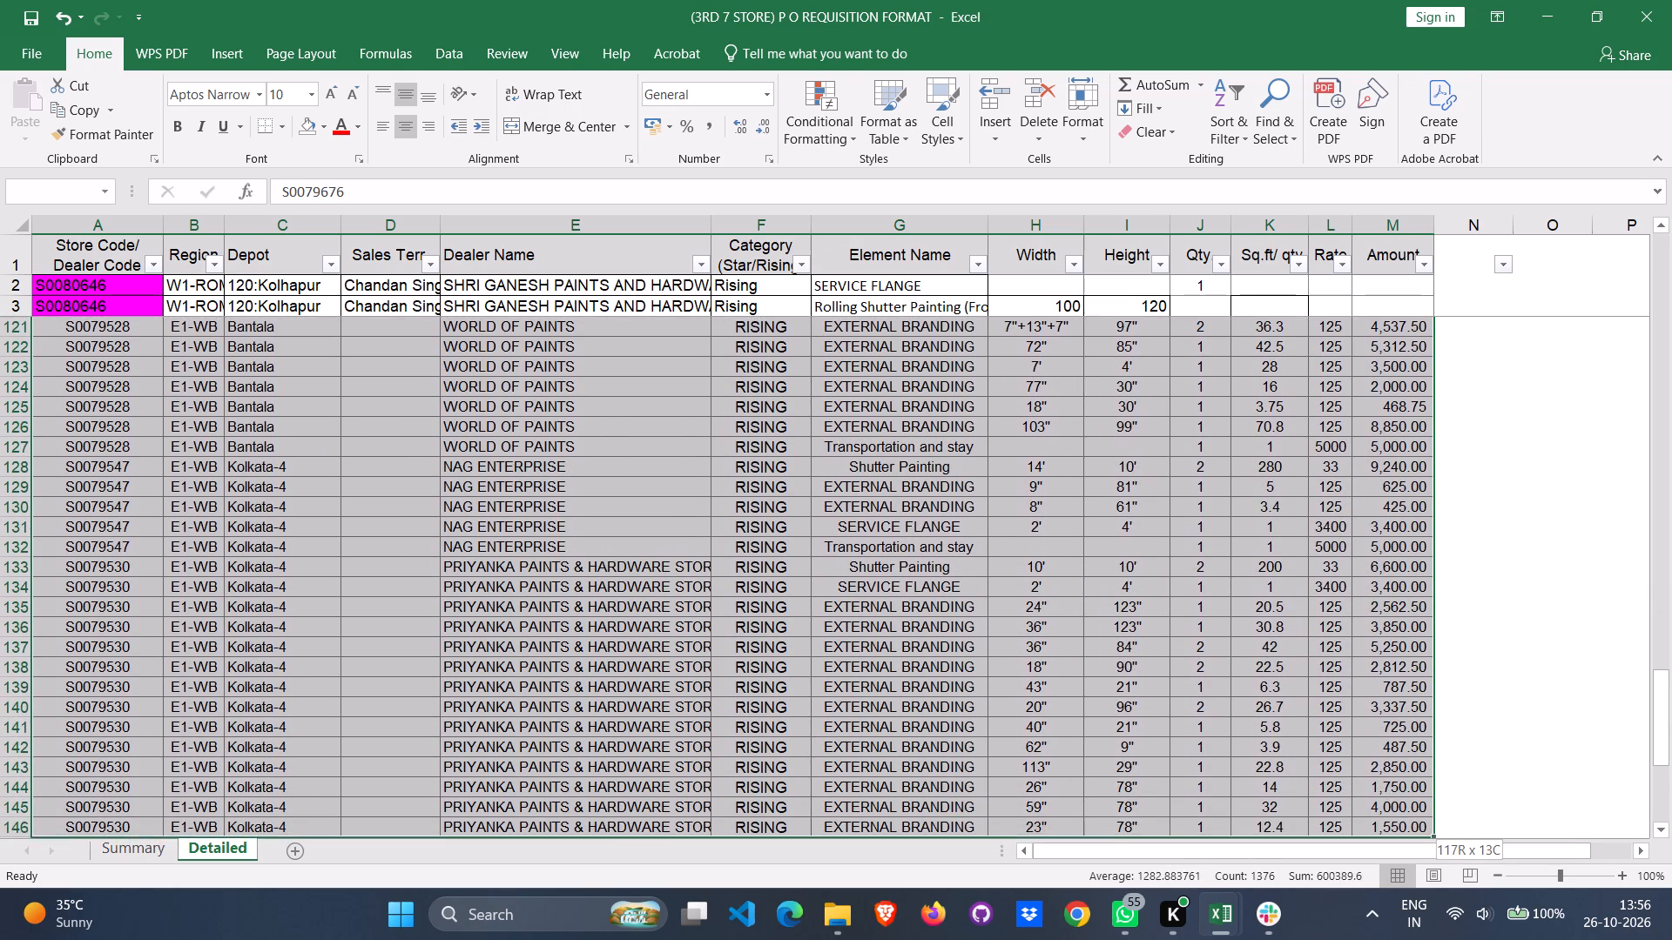
key(shift+Down)
key(shift+Down)
key(shift+Down)
key(shift+Down)
key(shift+Down)
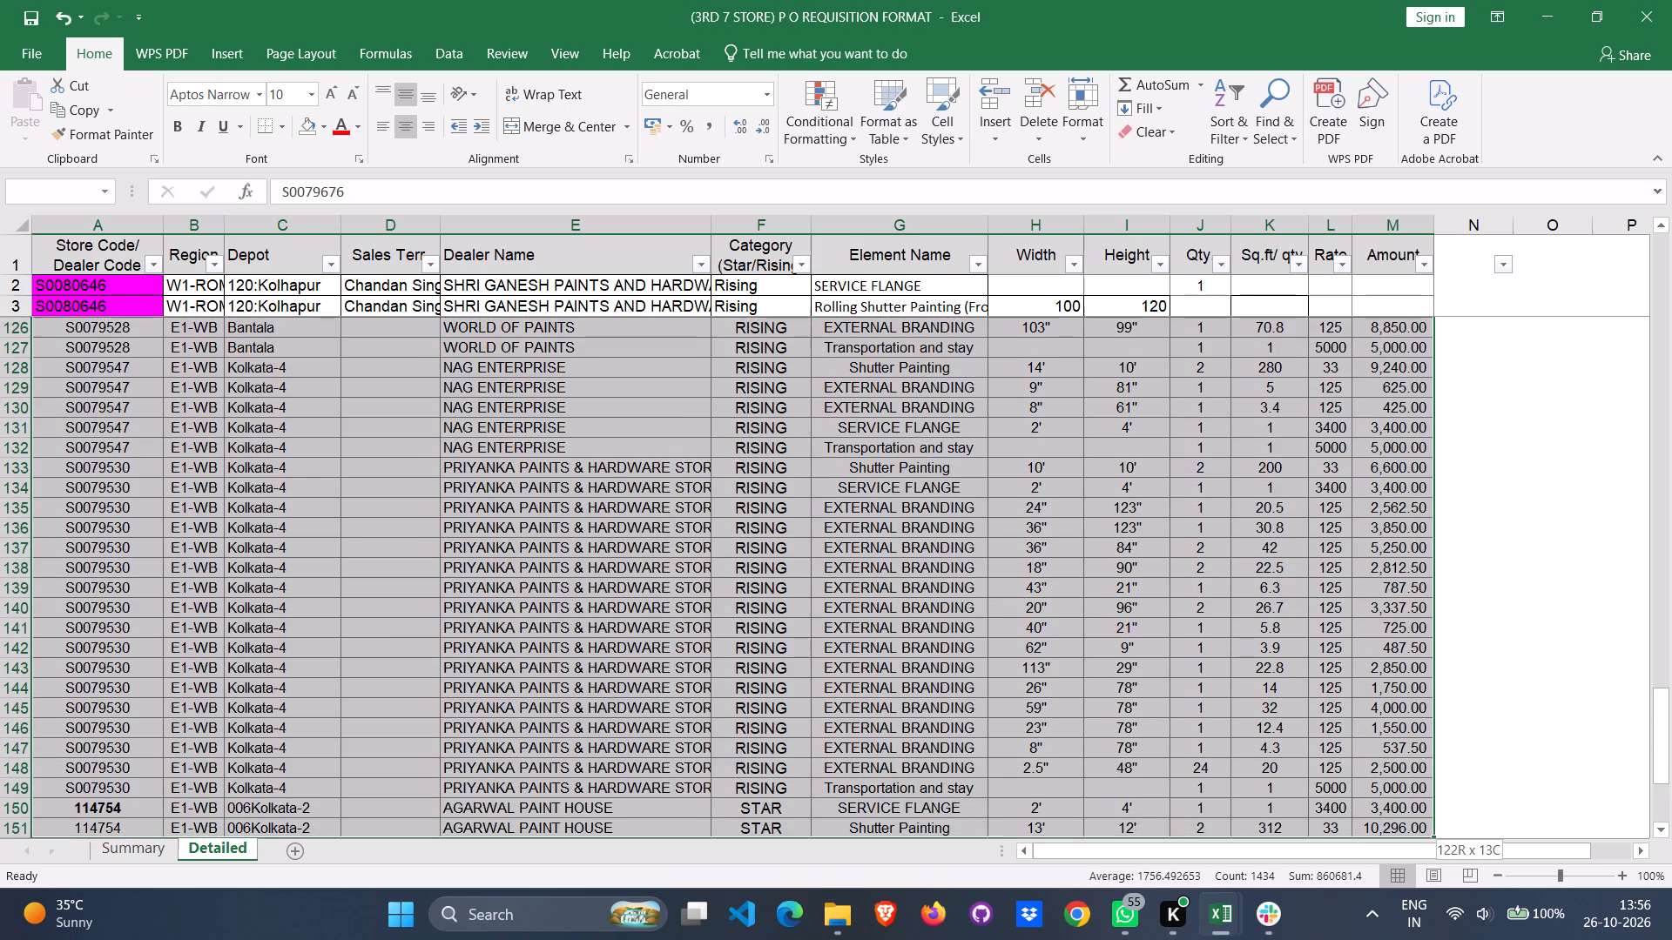
key(shift+Down)
key(shift+Down)
key(shift+Down)
key(shift+Down)
key(shift+Down)
key(shift+Down)
key(shift+Down)
key(shift+Down)
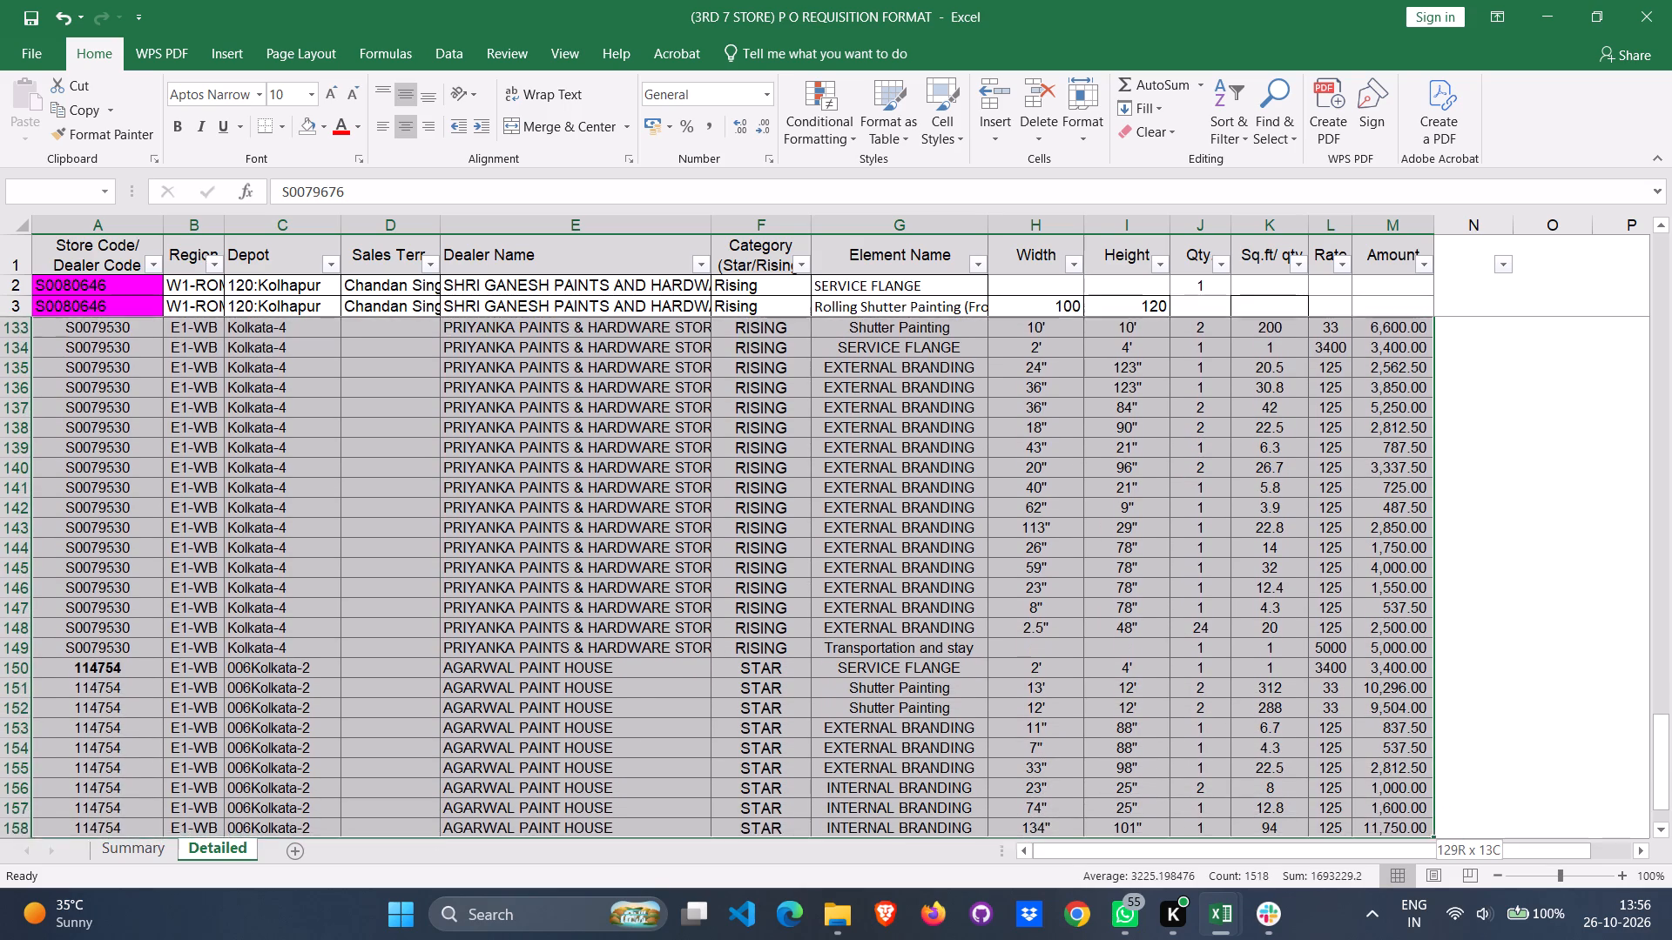
key(shift+Down)
key(shift+Down)
key(shift+Down)
key(shift+Down)
key(shift+Up)
key(shift+Up)
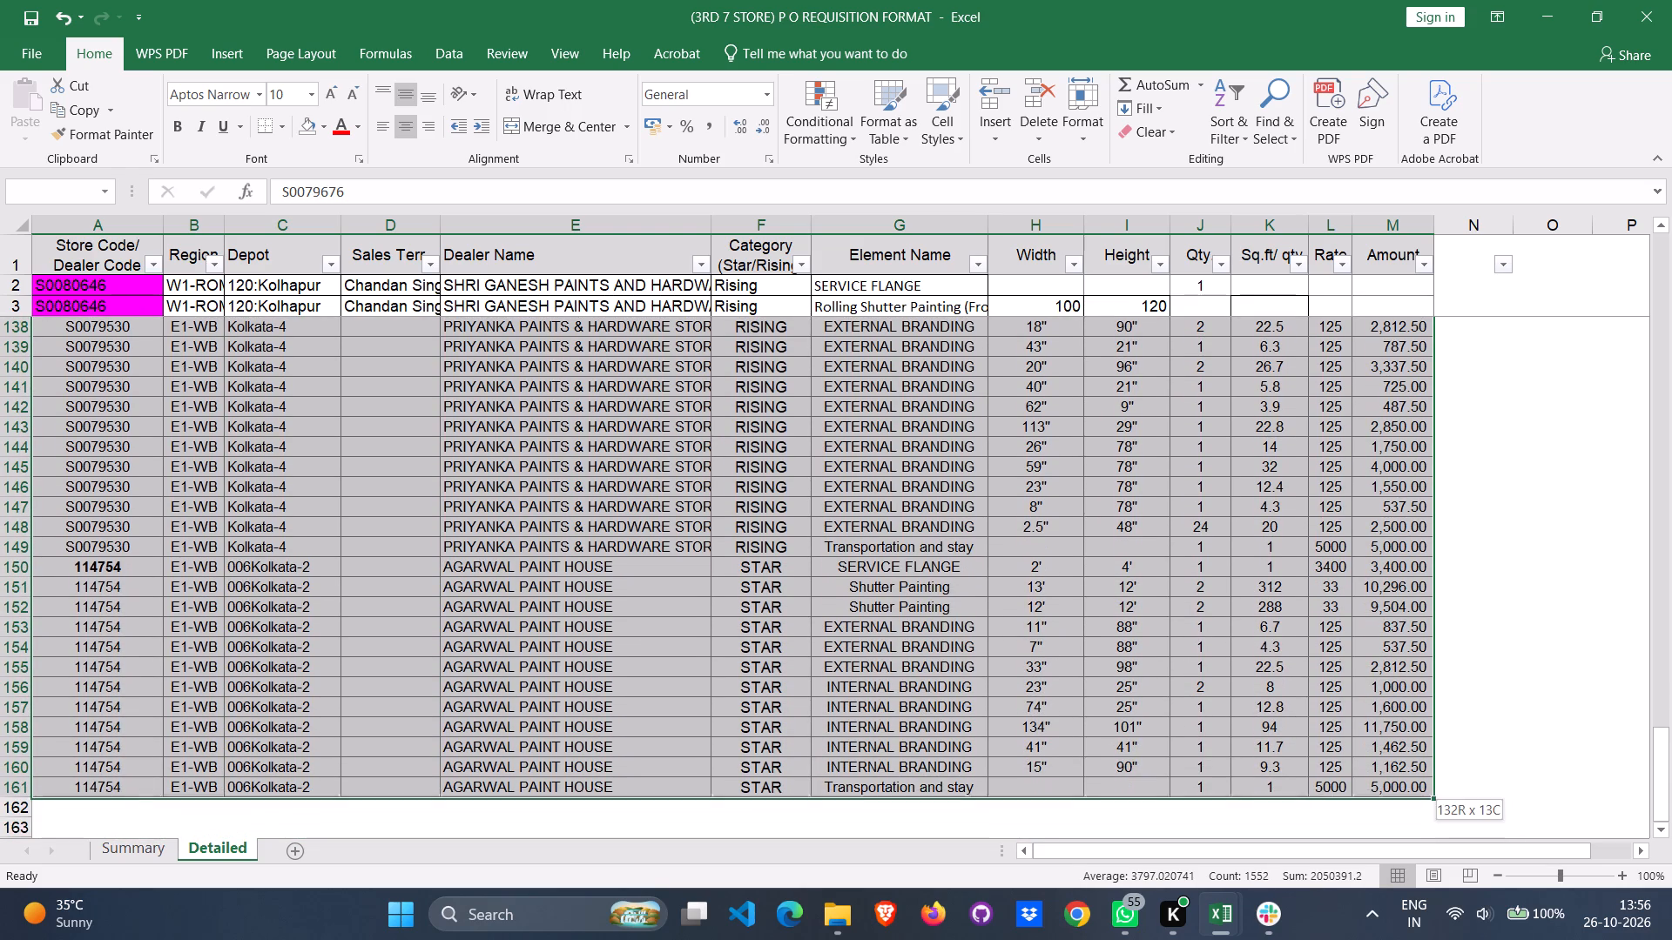
key(Delete)
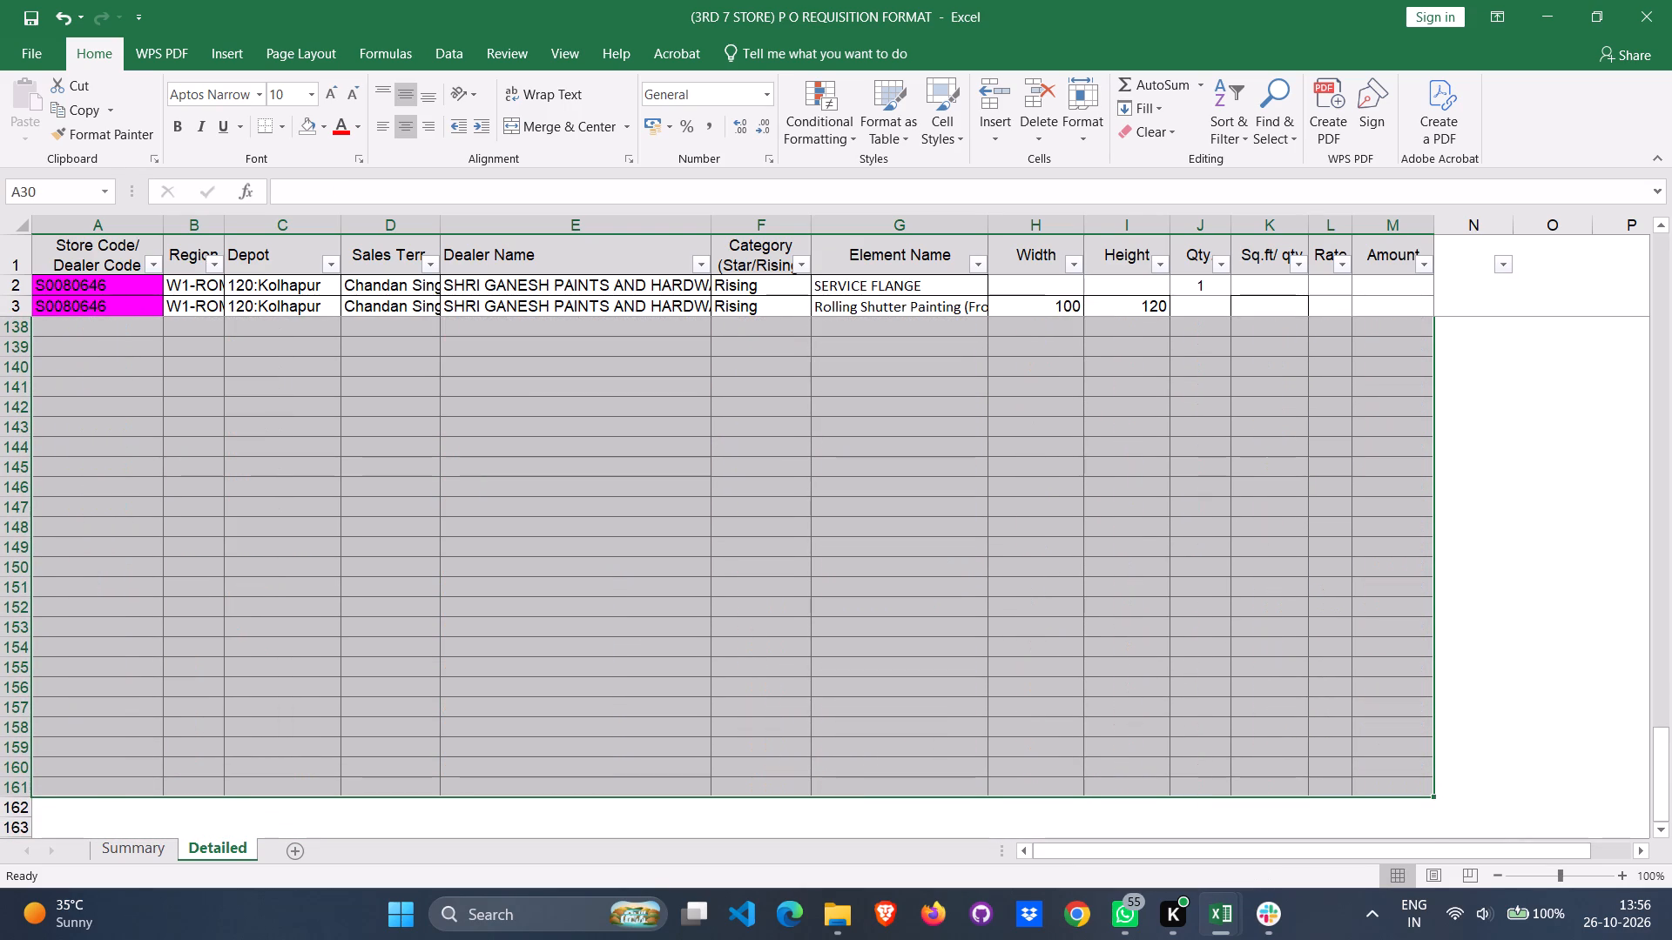
Select cell A20, the first empty row below the Saheli Paints entries in the Detailed sheet, and save the requisition workbook.
scroll(98, 528, up, 11)
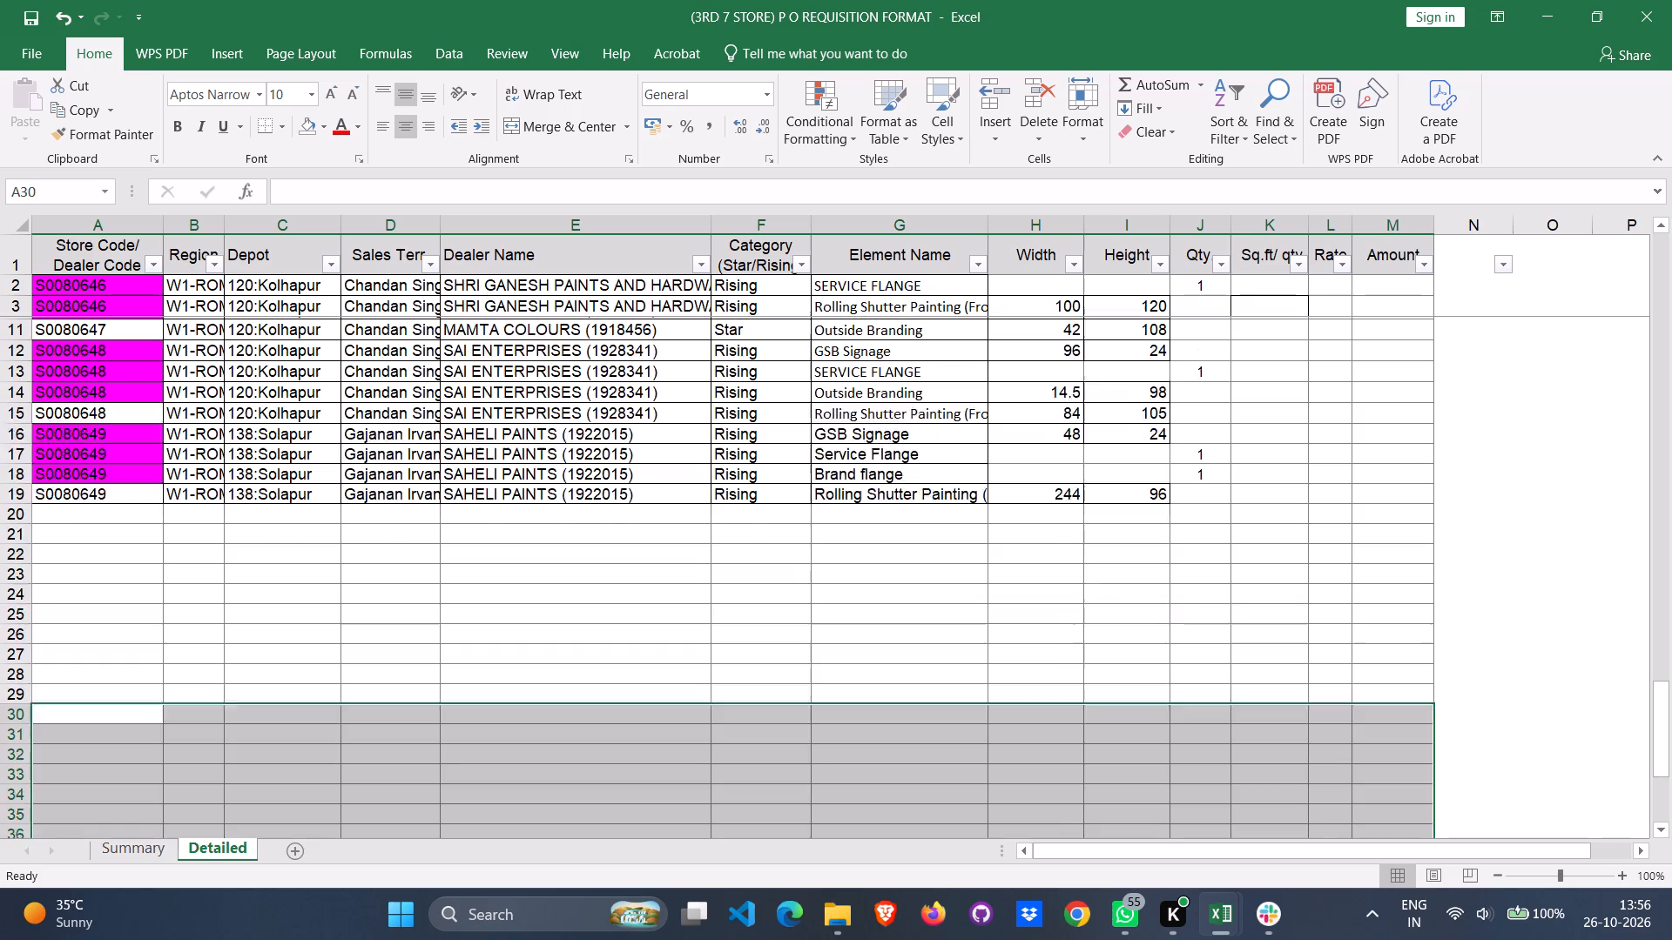
click(94, 579)
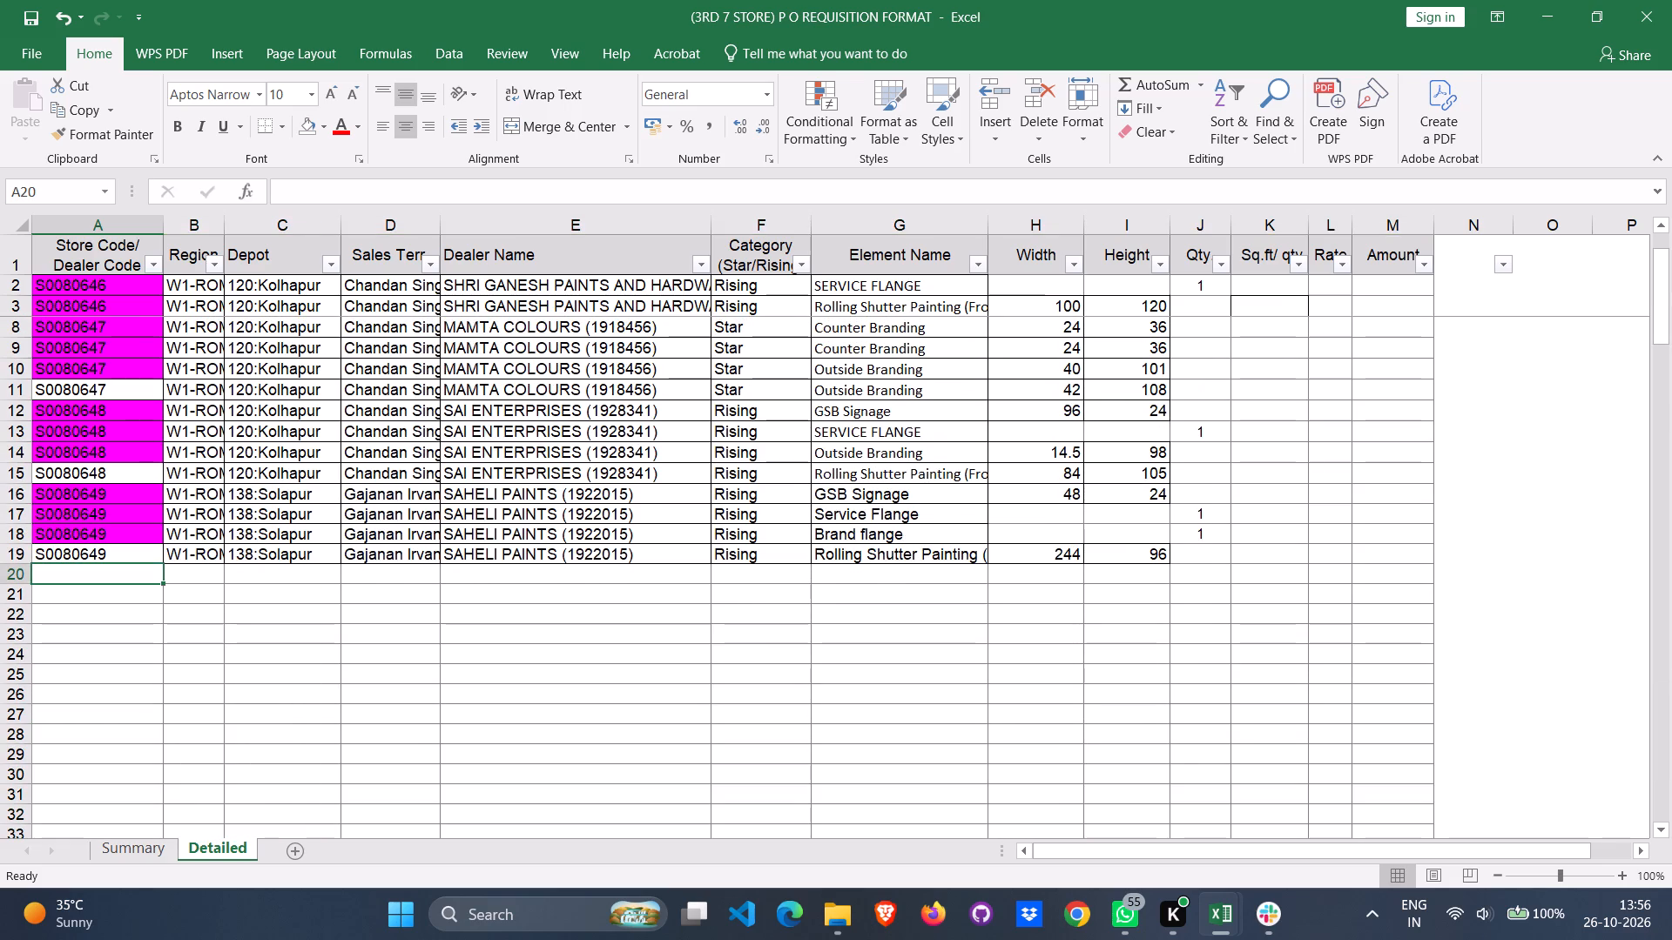
key(ctrl+s)
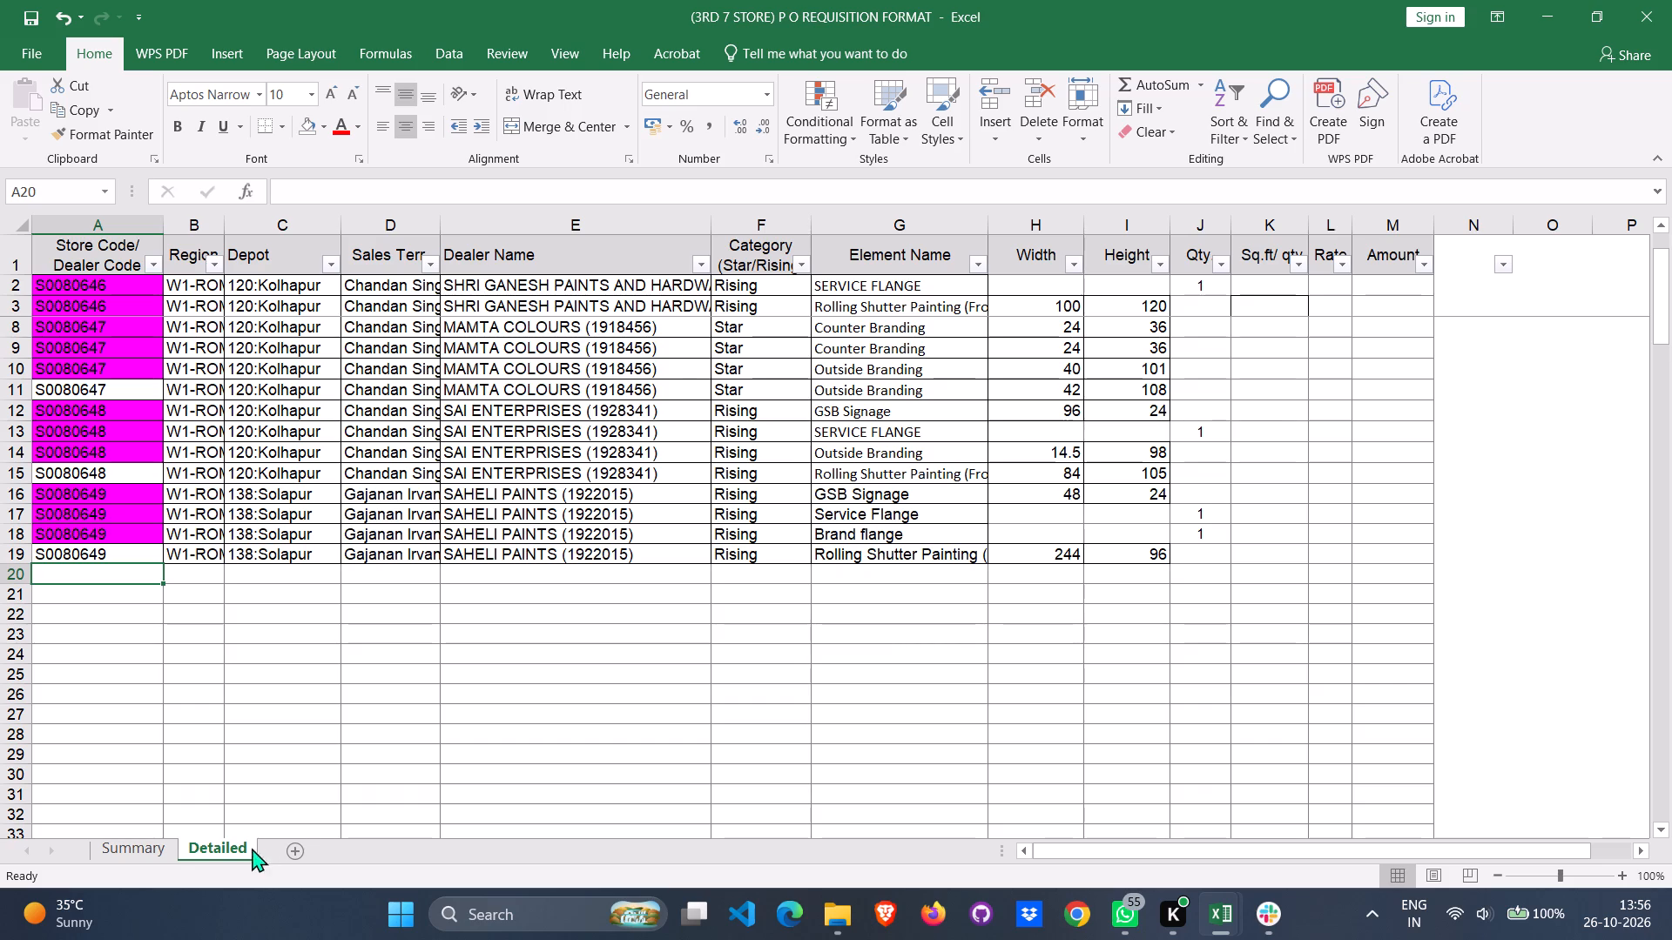
Copy the Omkar Paints & Electricals dealer details from A12:F12 of the Summary sheet into A20:F20 of the Detailed sheet.
click(139, 850)
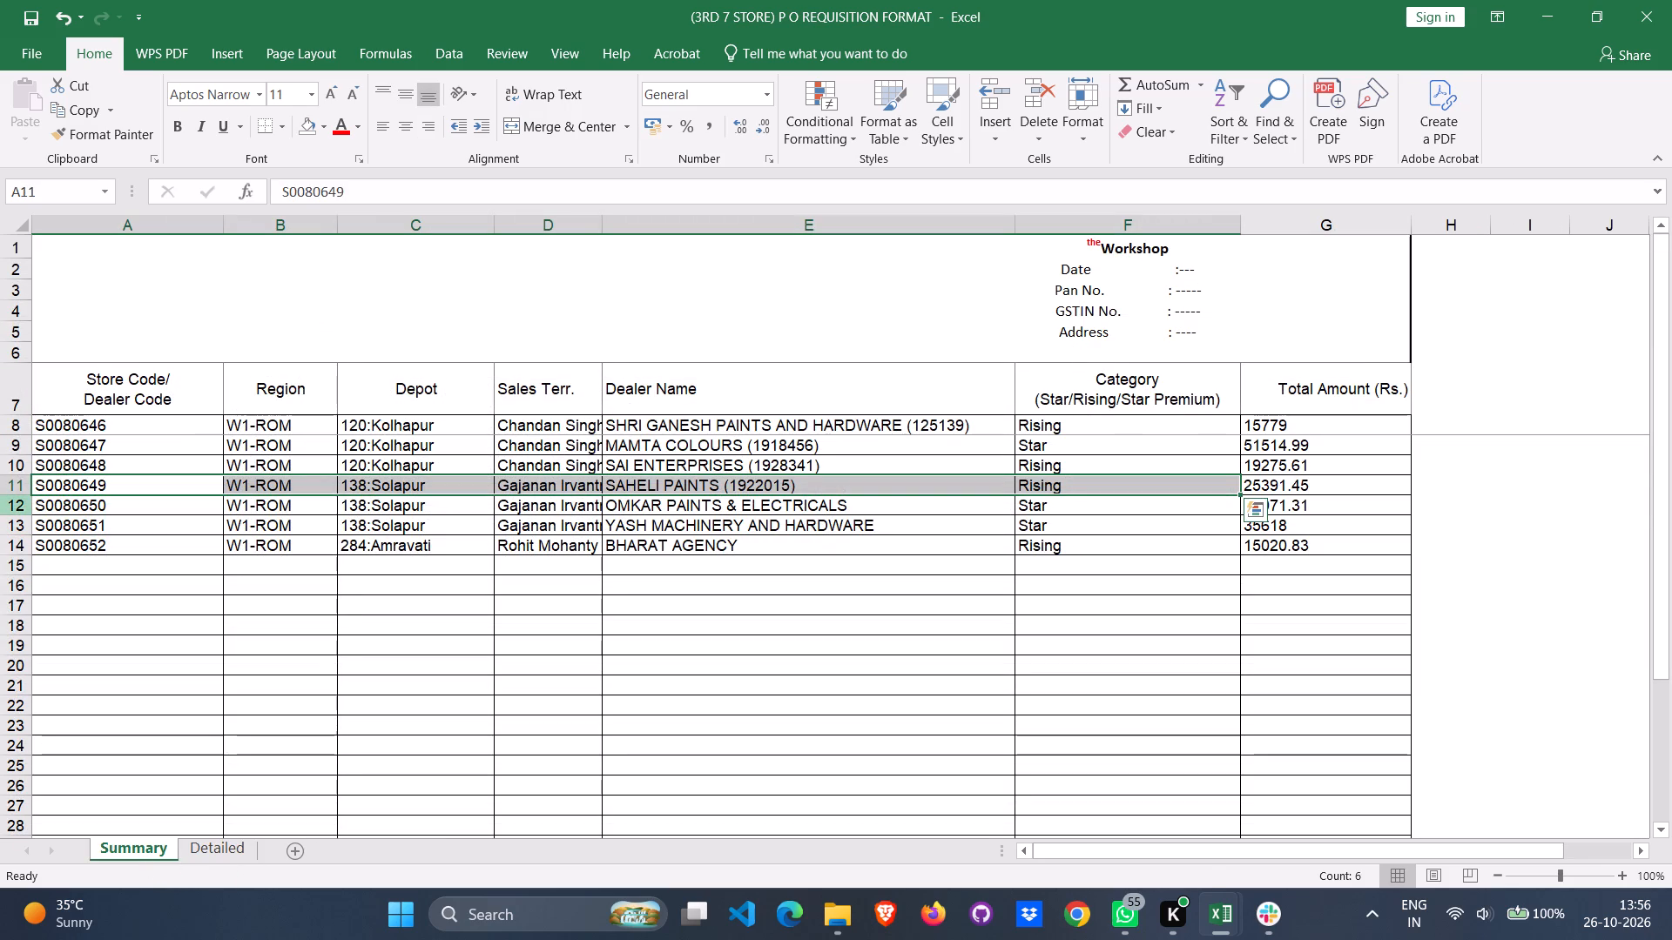
click(21, 507)
click(62, 501)
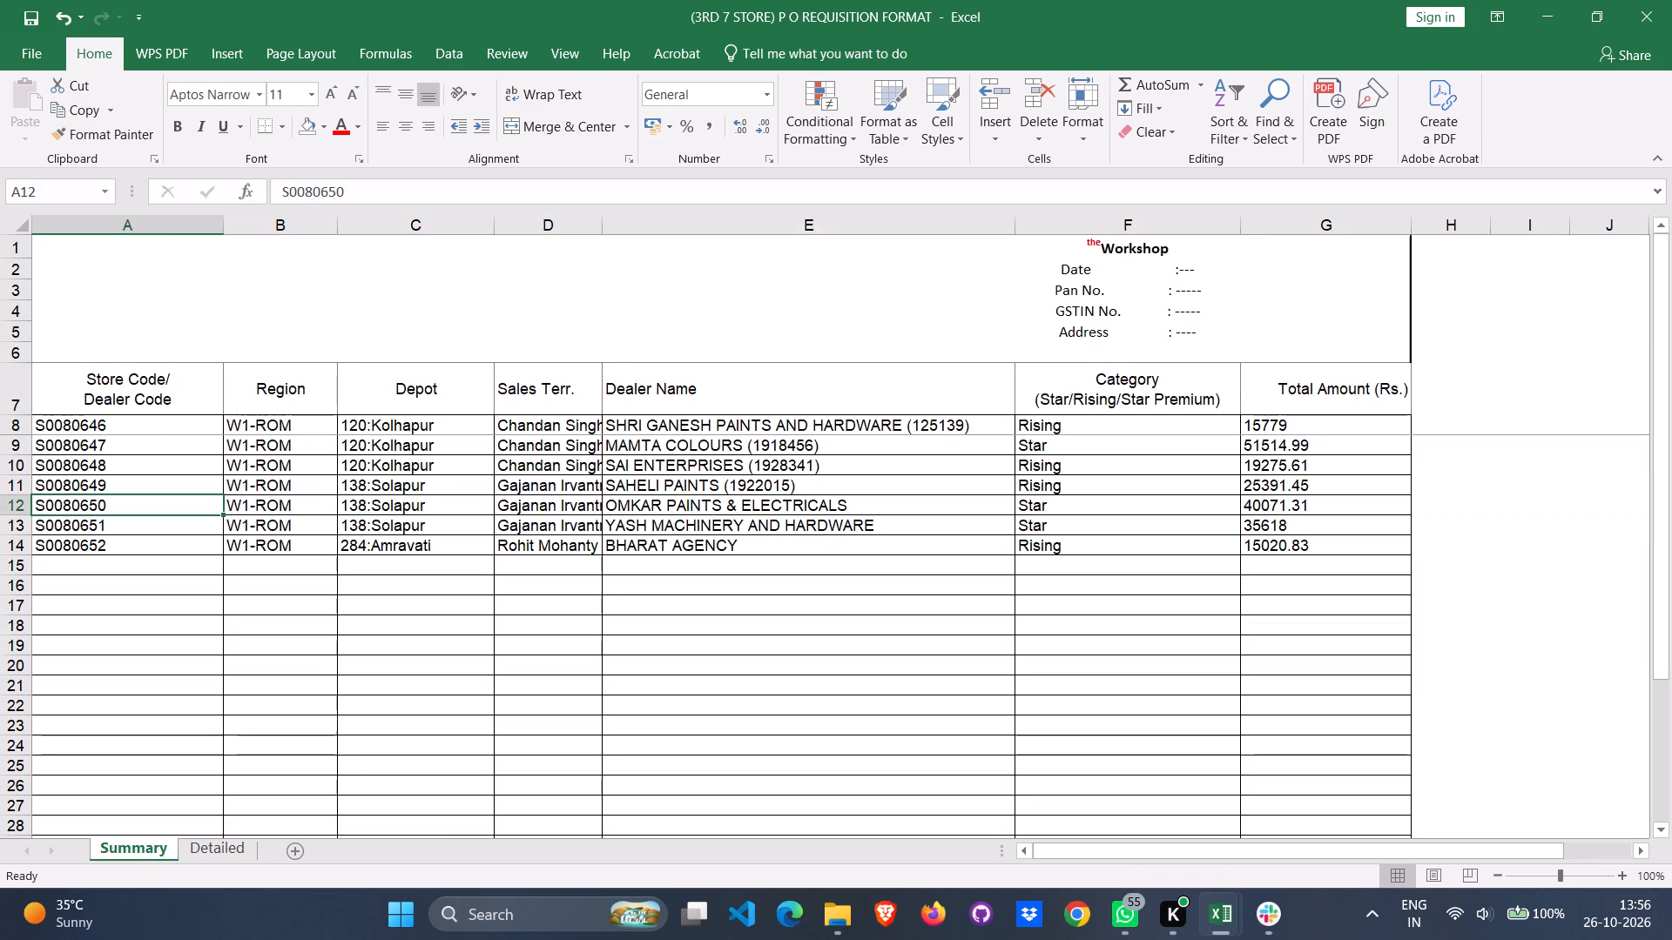
key(shift+Right)
key(shift+Right)
key(shift+Right)
key(shift+Right)
key(shift+Right)
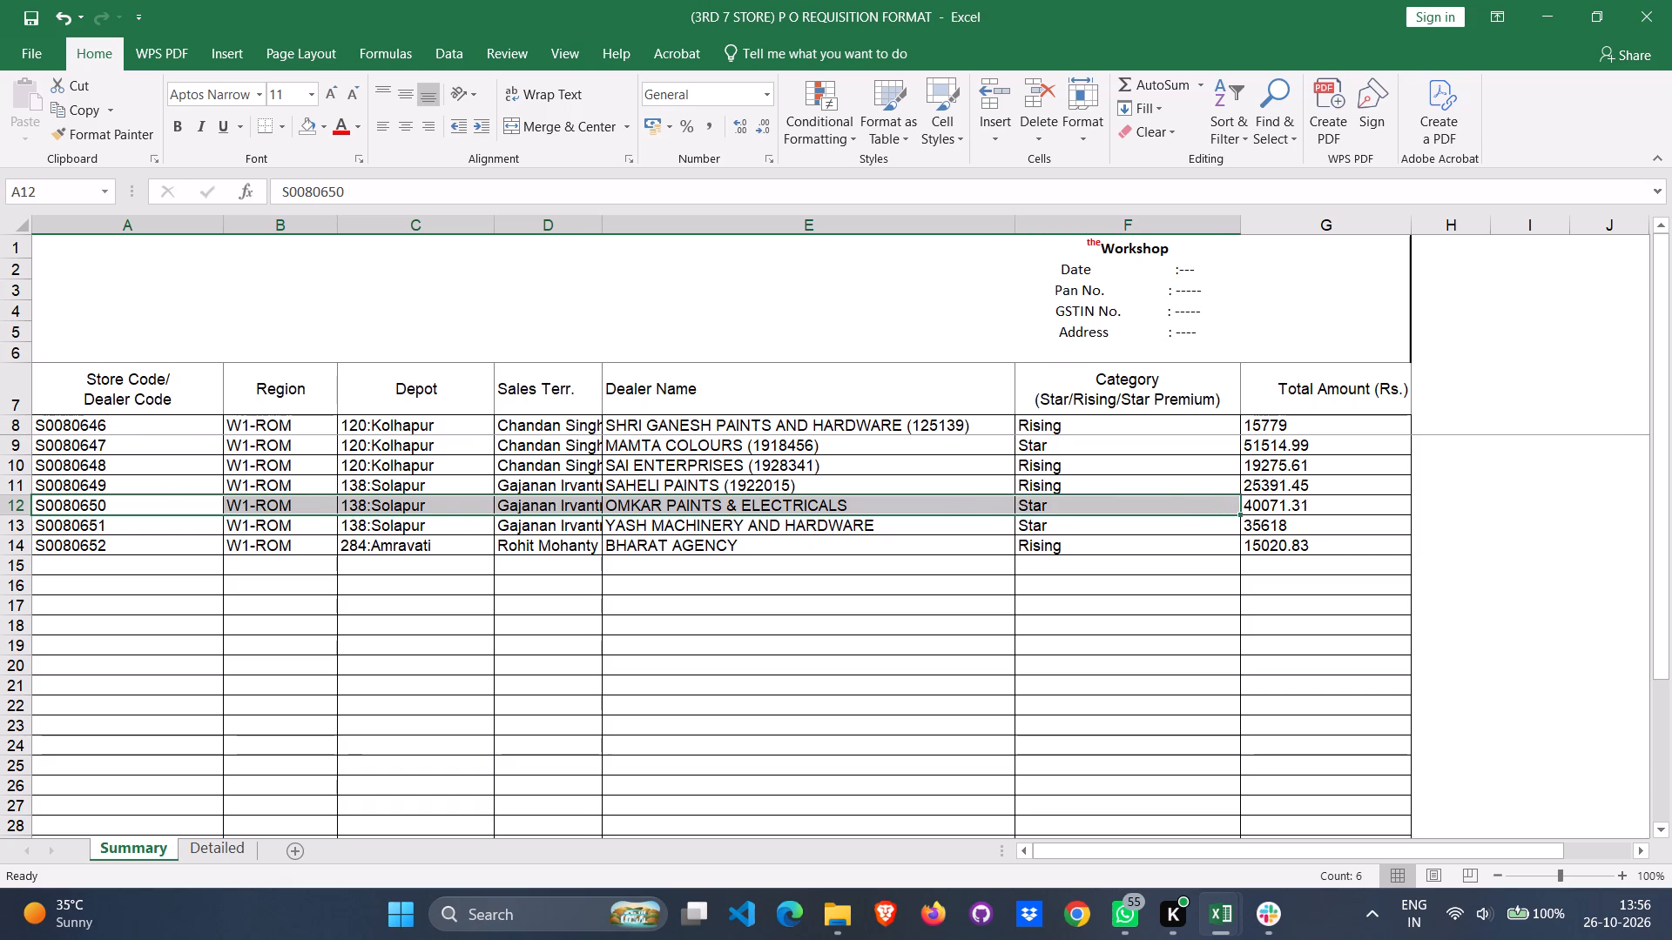
key(ctrl+c)
key(alt+Tab)
key(alt+Tab)
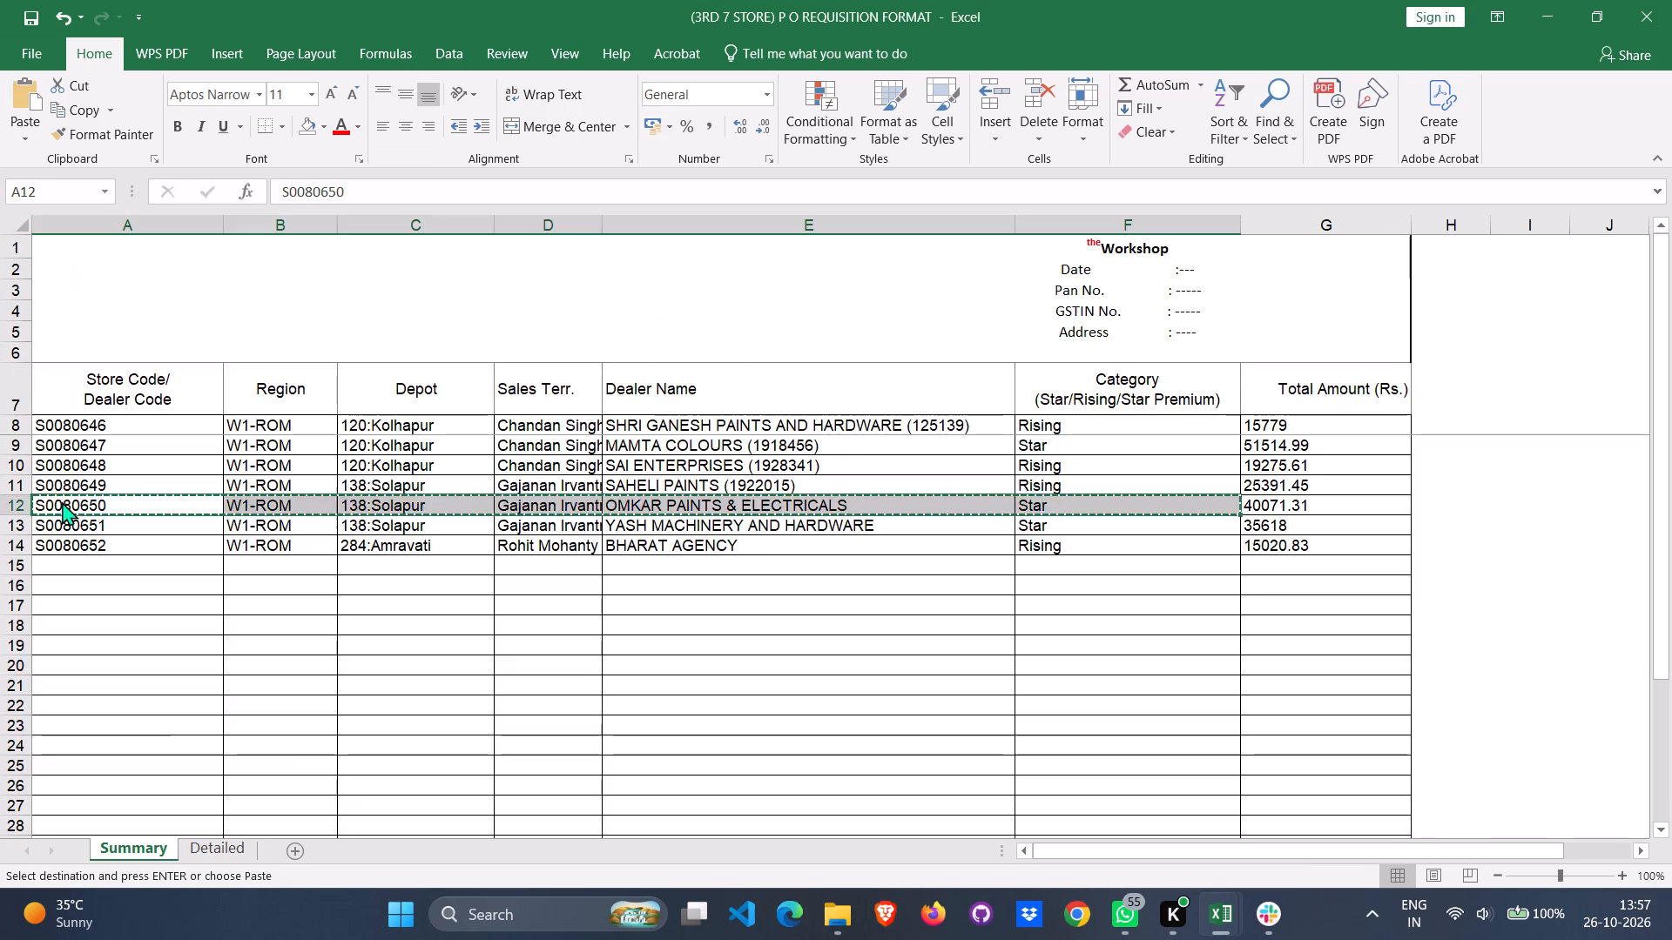
click(220, 854)
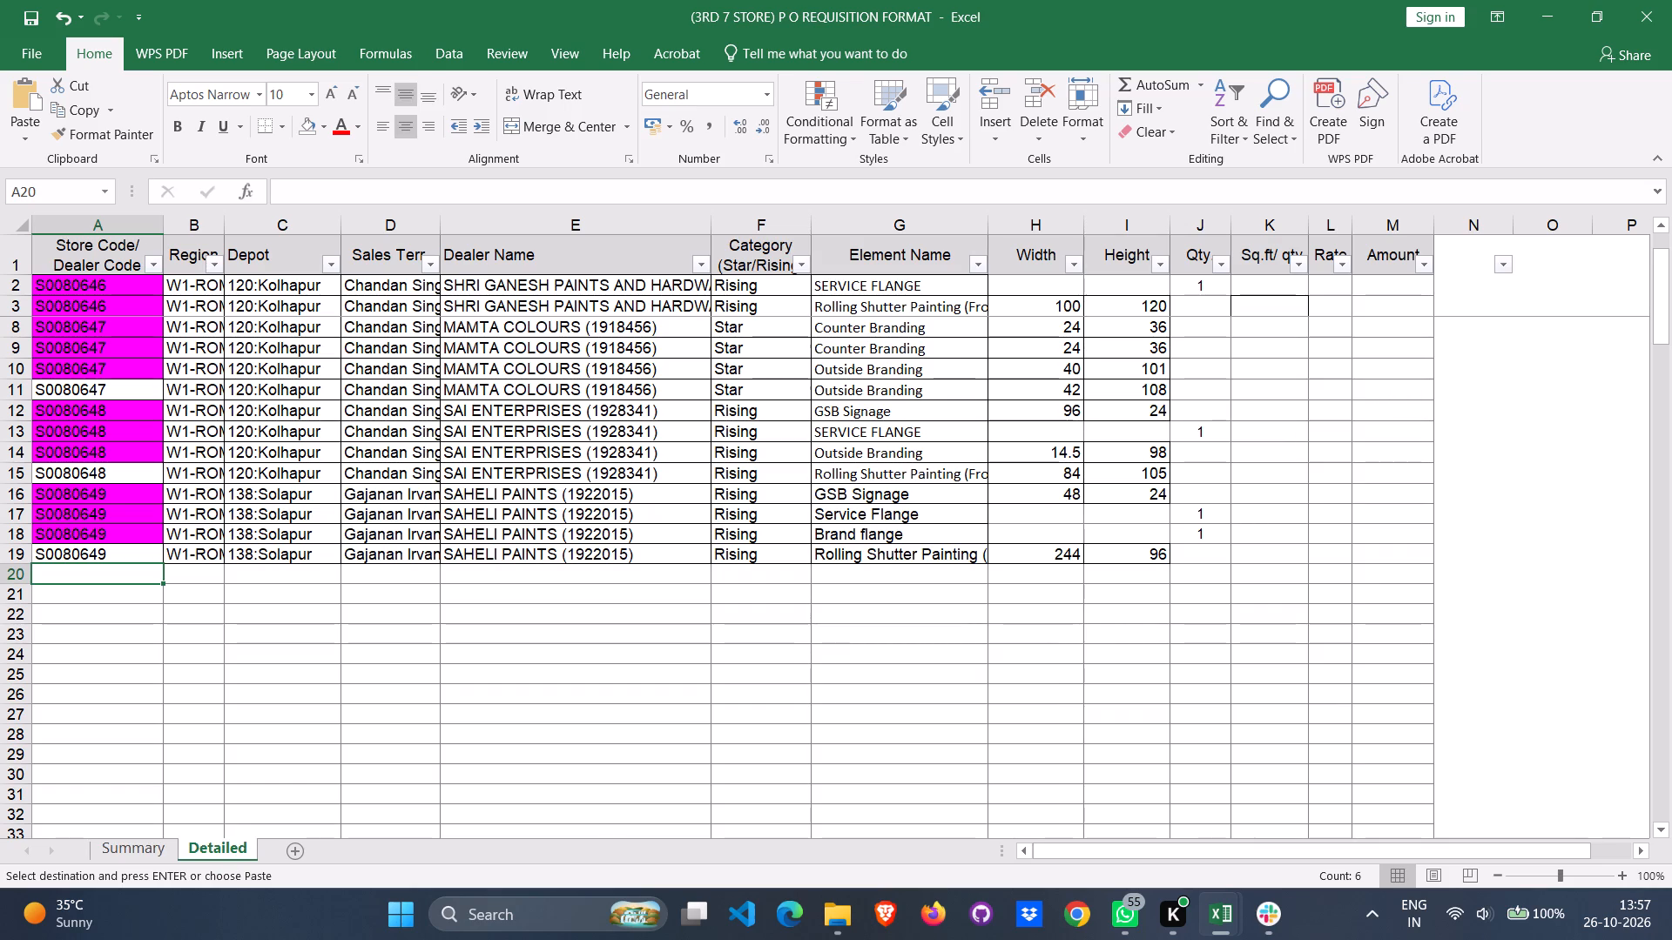
key(ctrl+v)
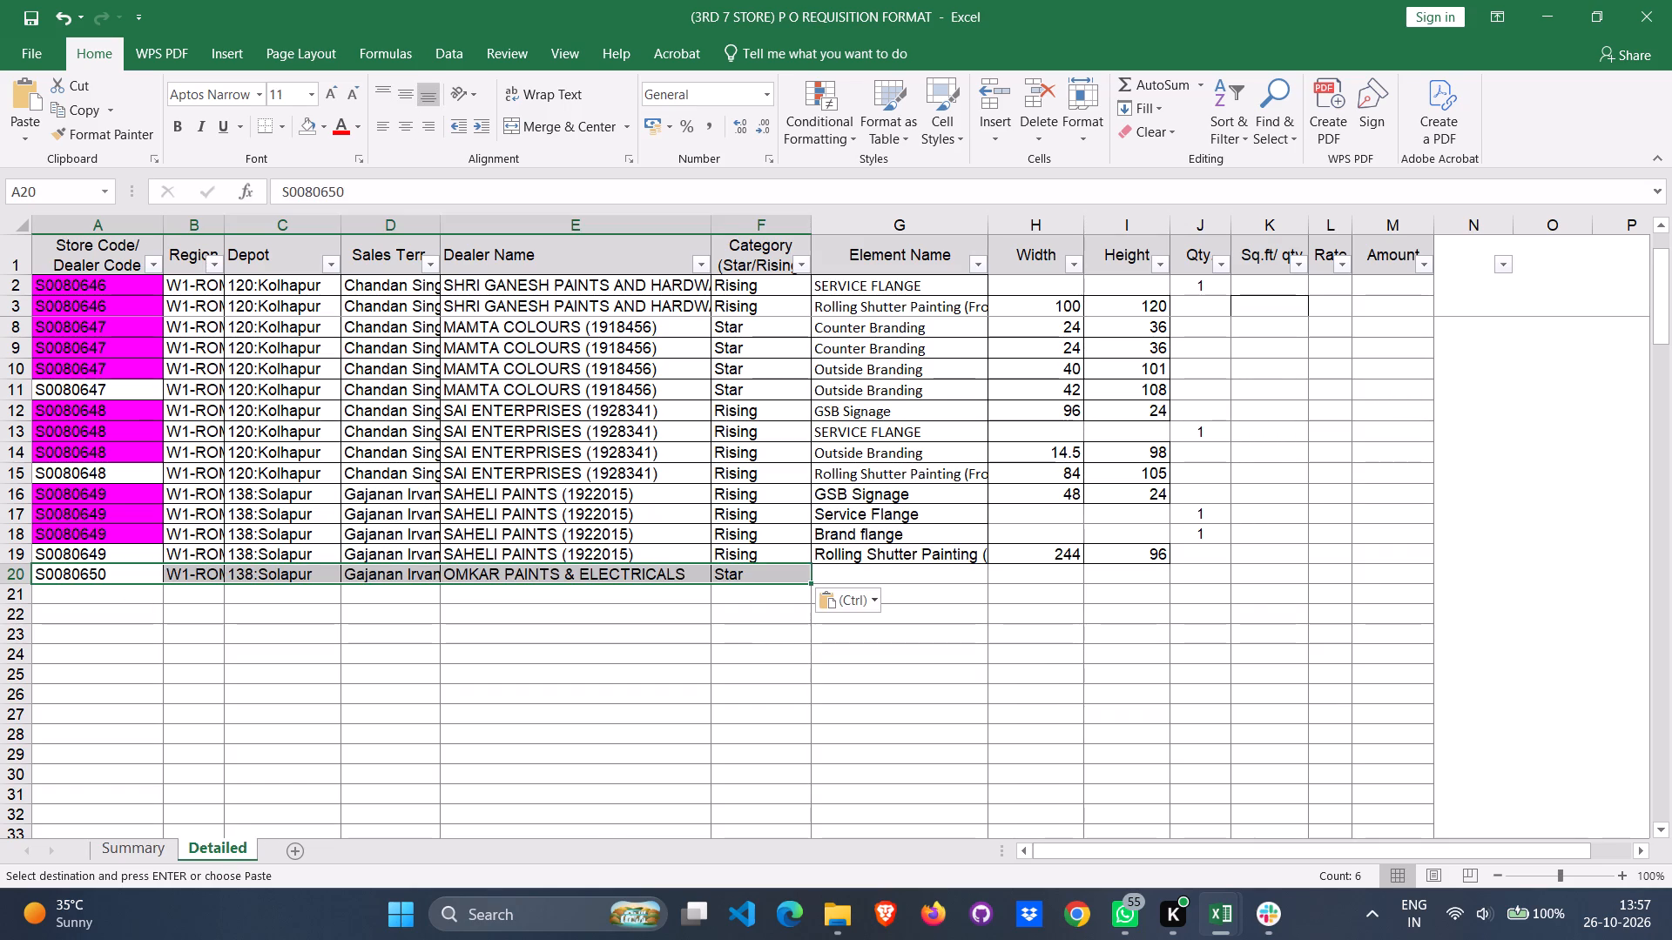
With G20 selected for the element name, search the SEPARATAION ESTIMATE folder for OMKAR and open the Omkar Paints & Electricals - Umarga quotation.
click(870, 573)
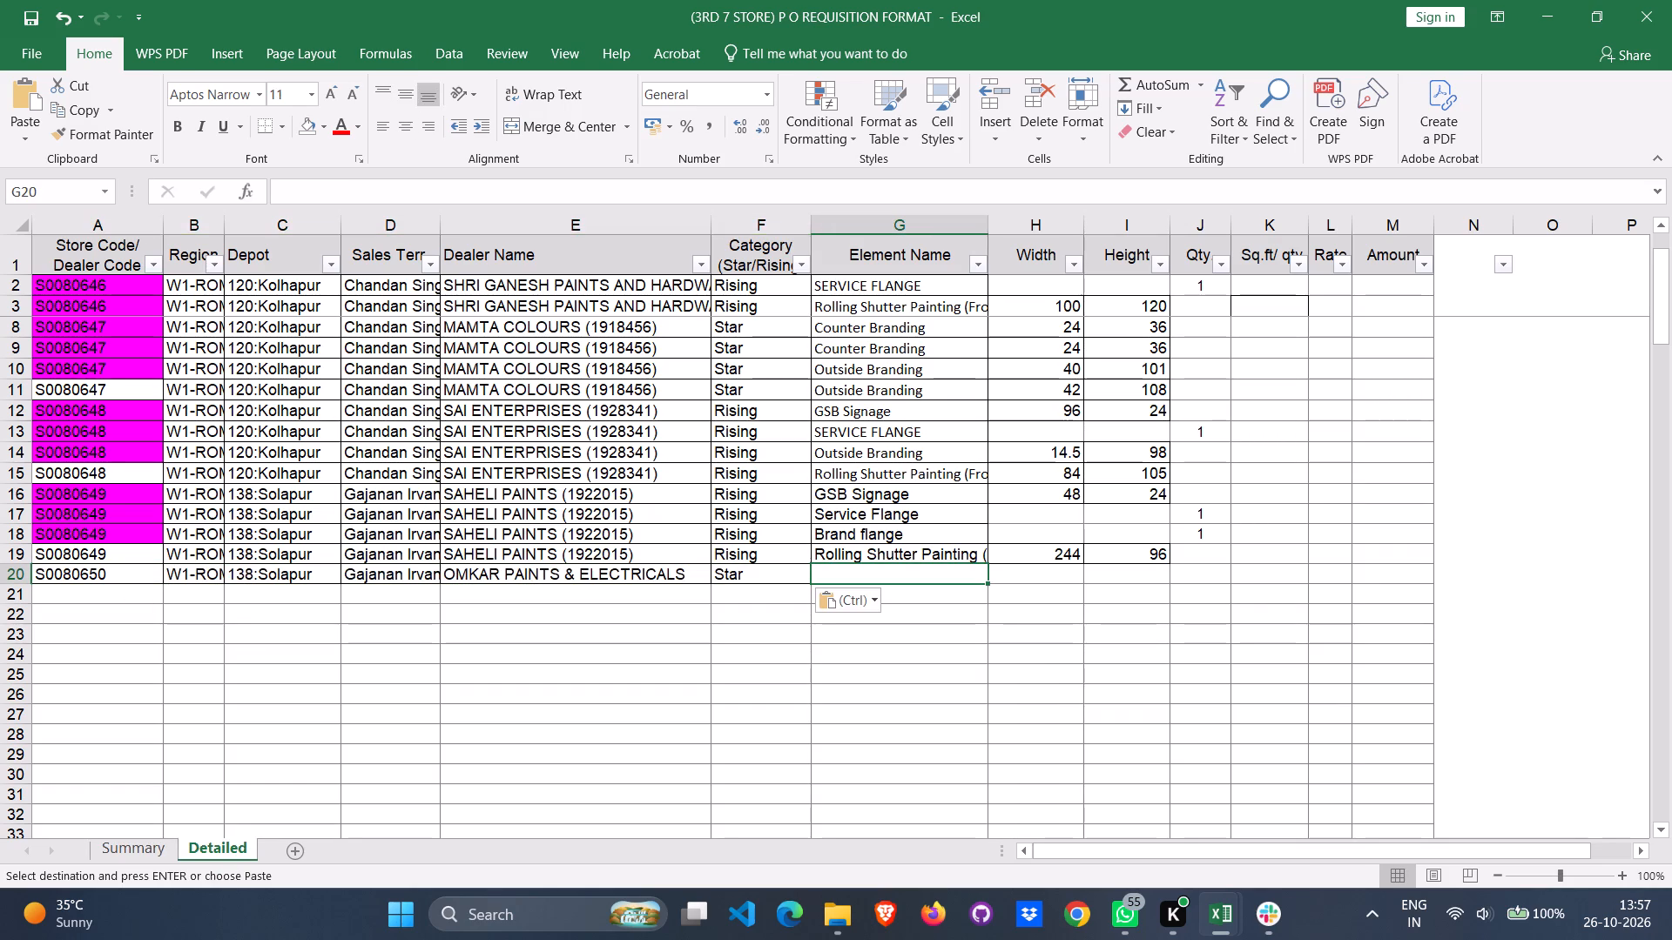
click(836, 912)
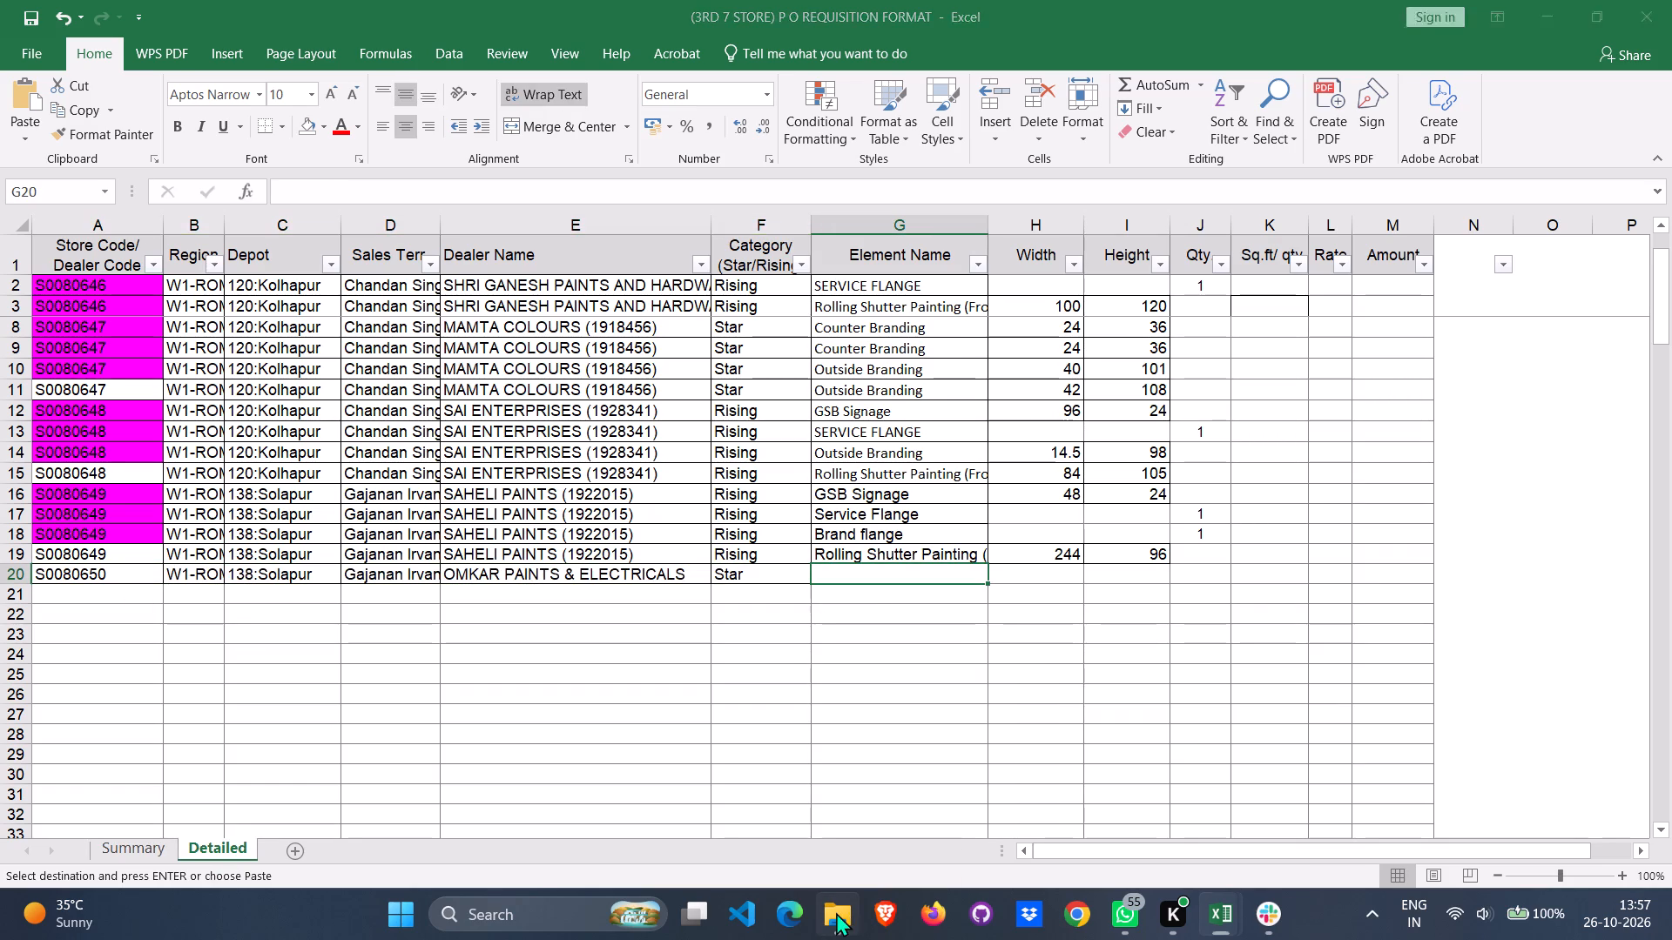
click(1592, 68)
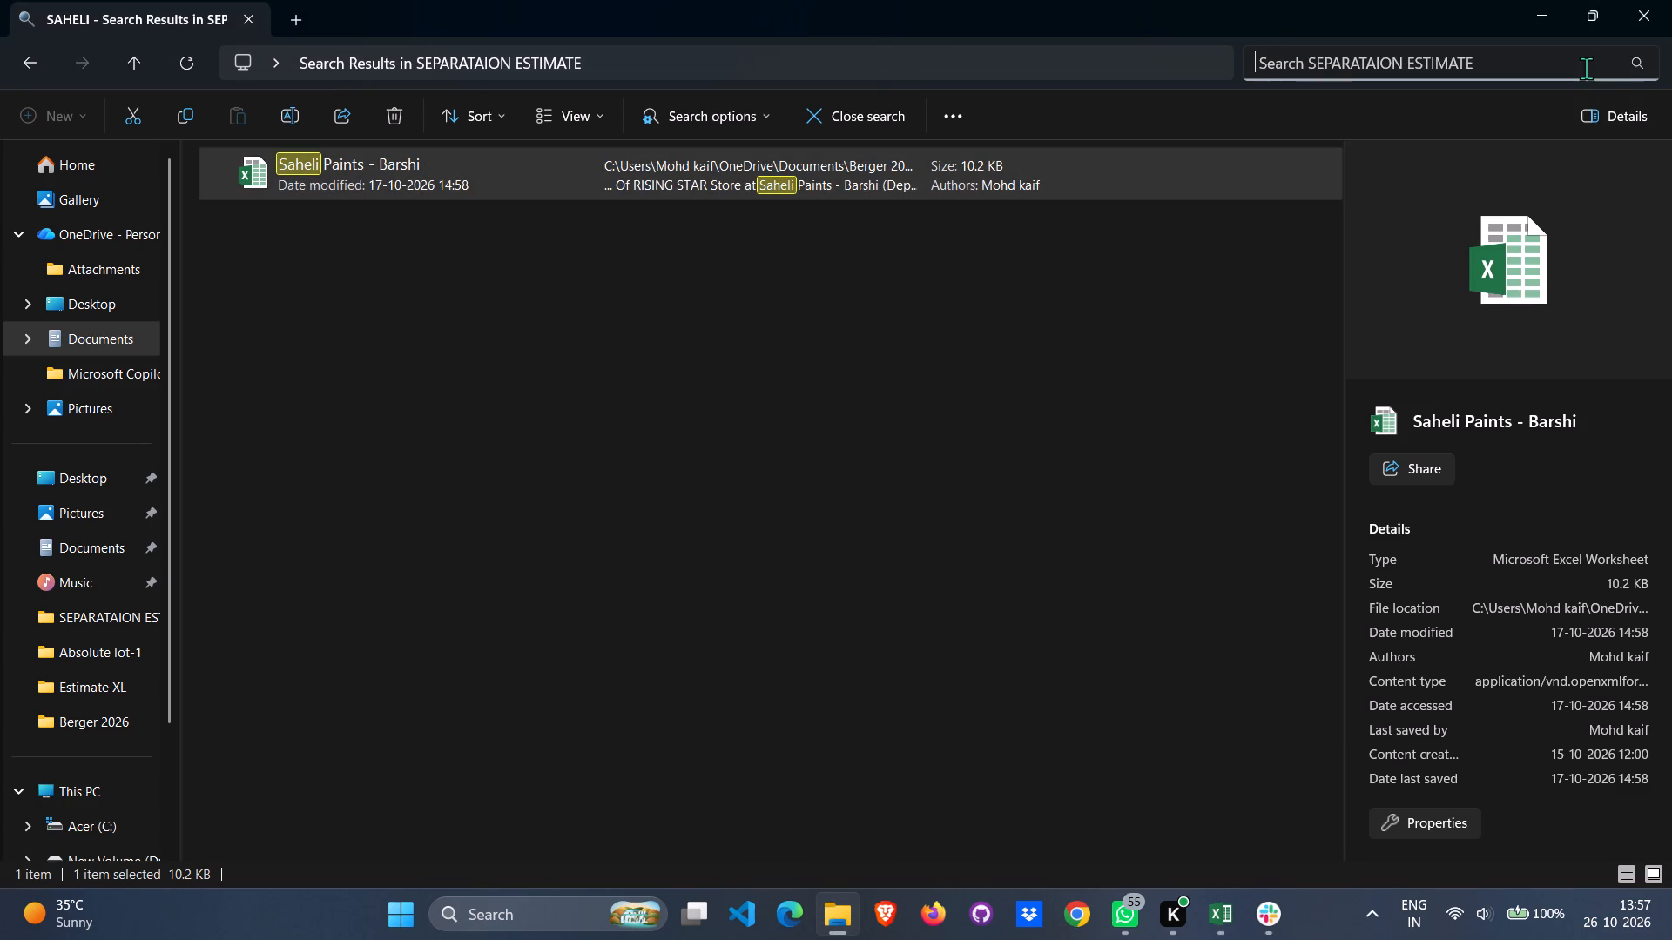
text(OMKAR)
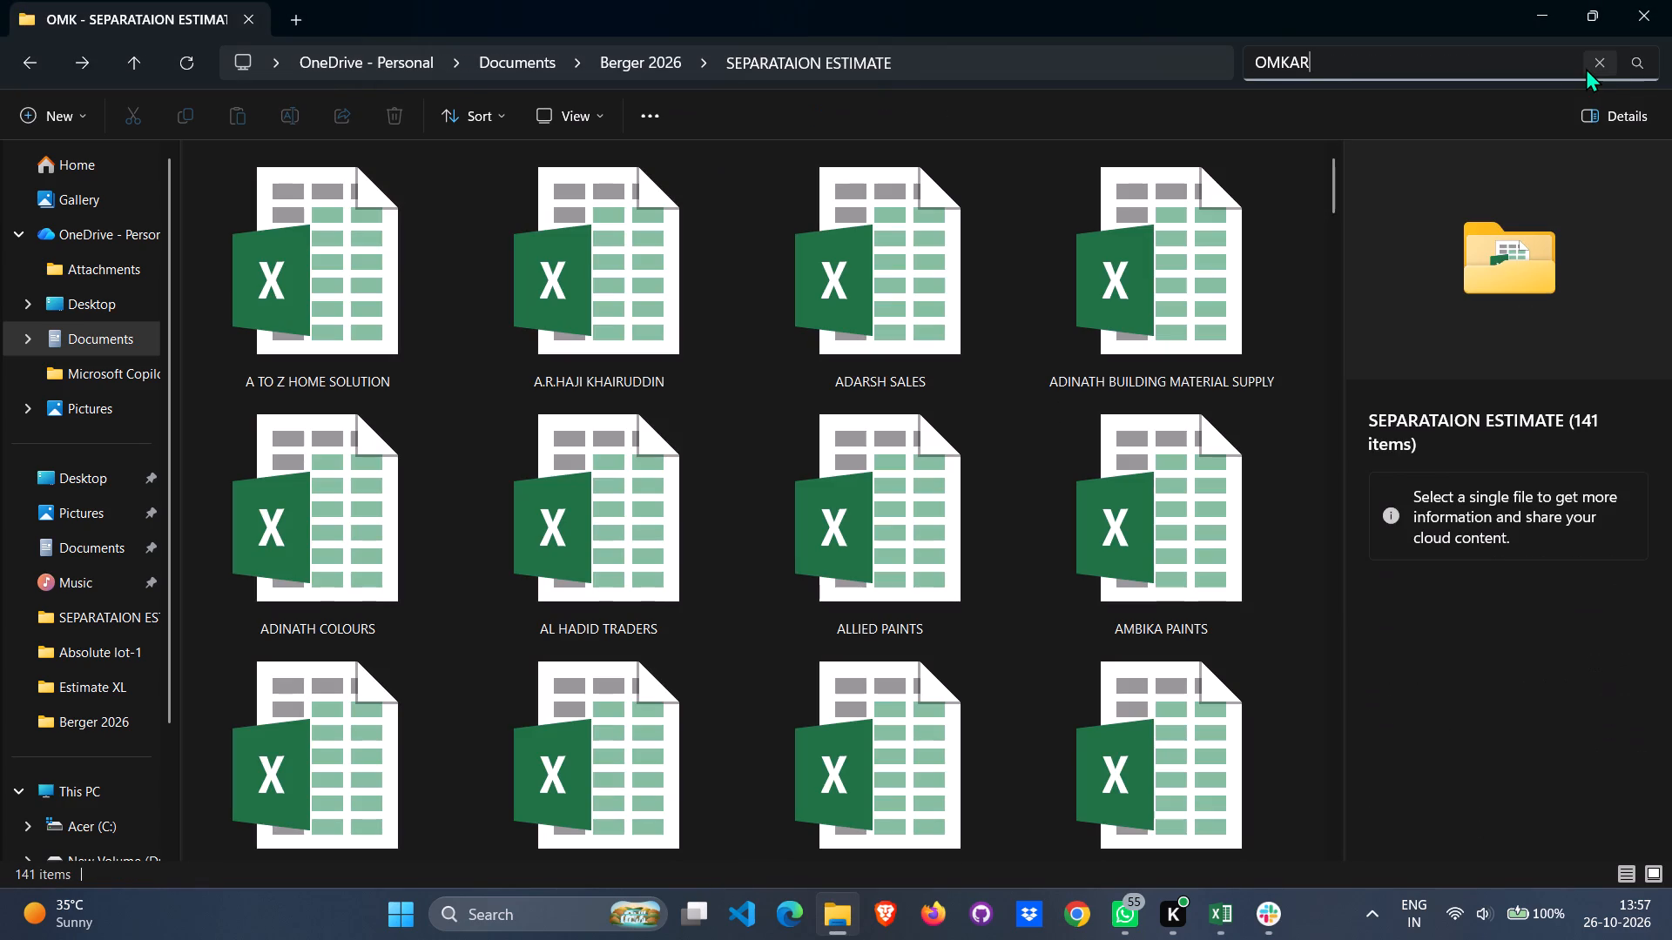
double_click(505, 178)
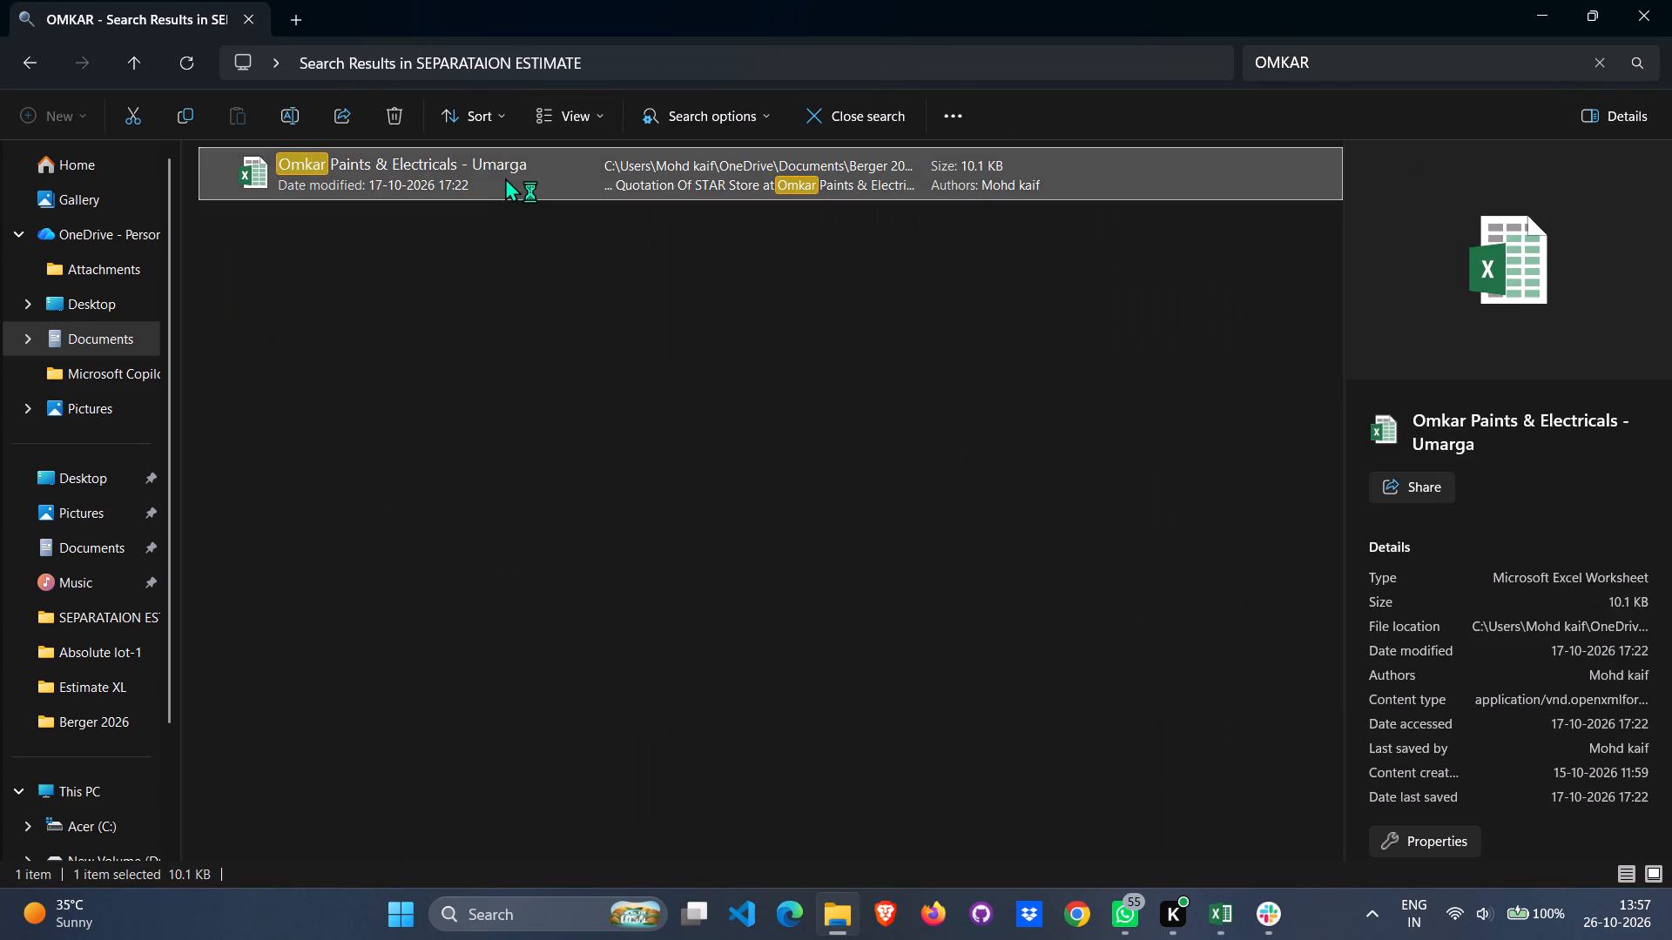
key(alt+Tab)
key(alt+Tab)
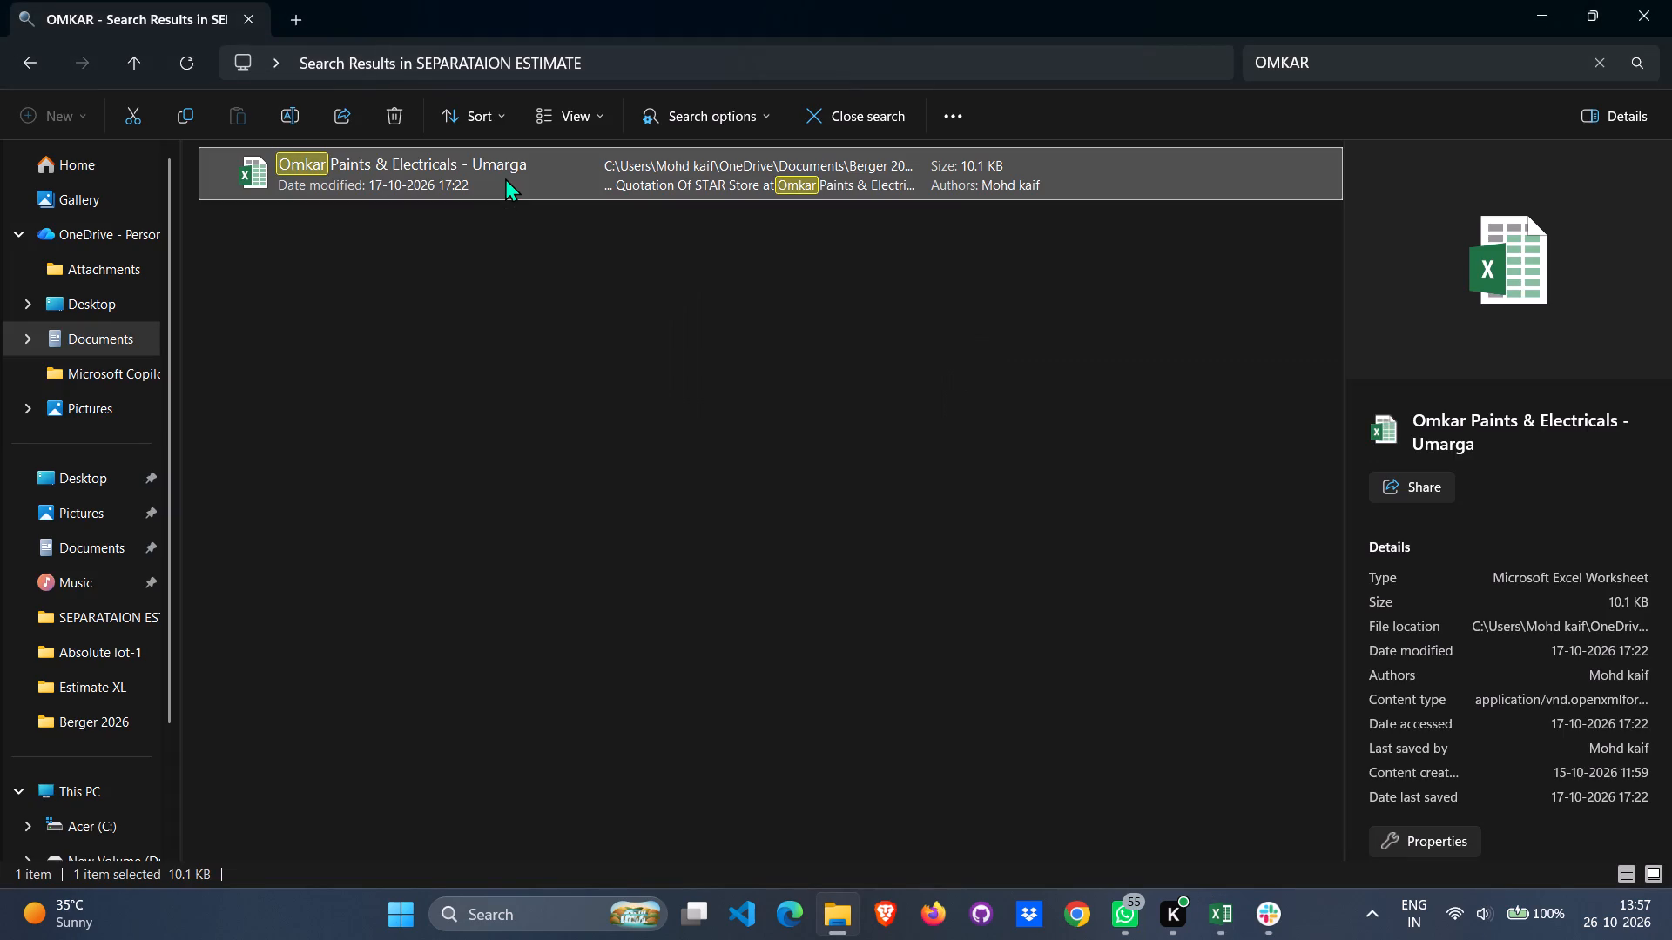
key(alt+Tab)
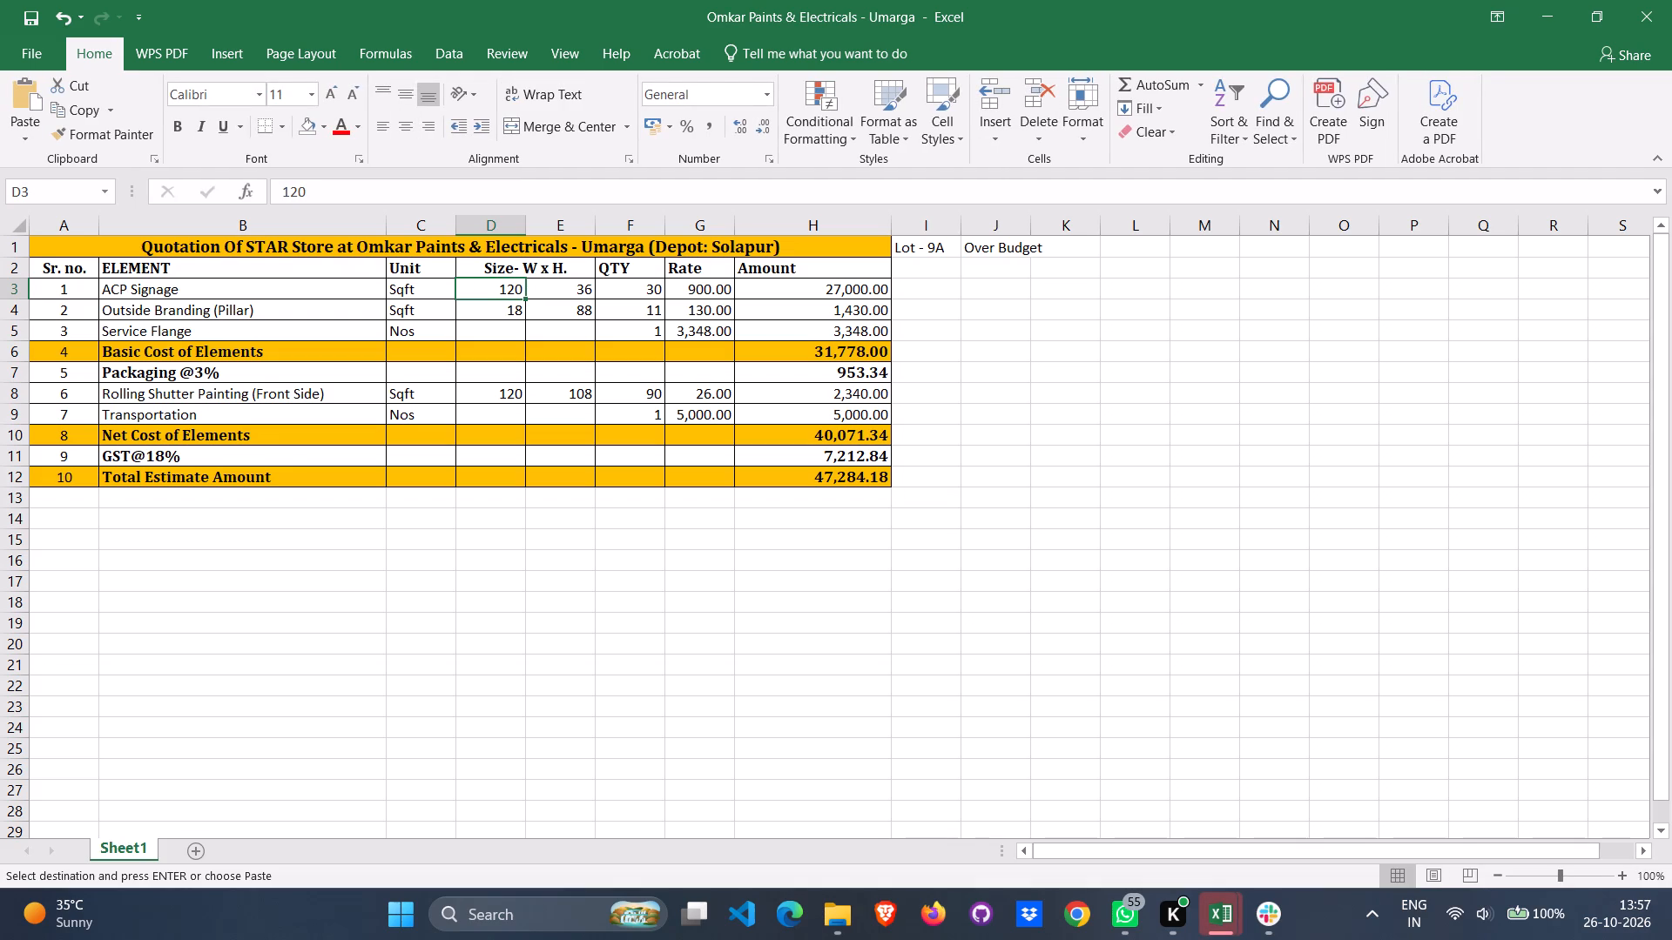
Copy the ACP Signage element name from cell B3 of the Omkar quotation.
click(260, 287)
key(ctrl+c)
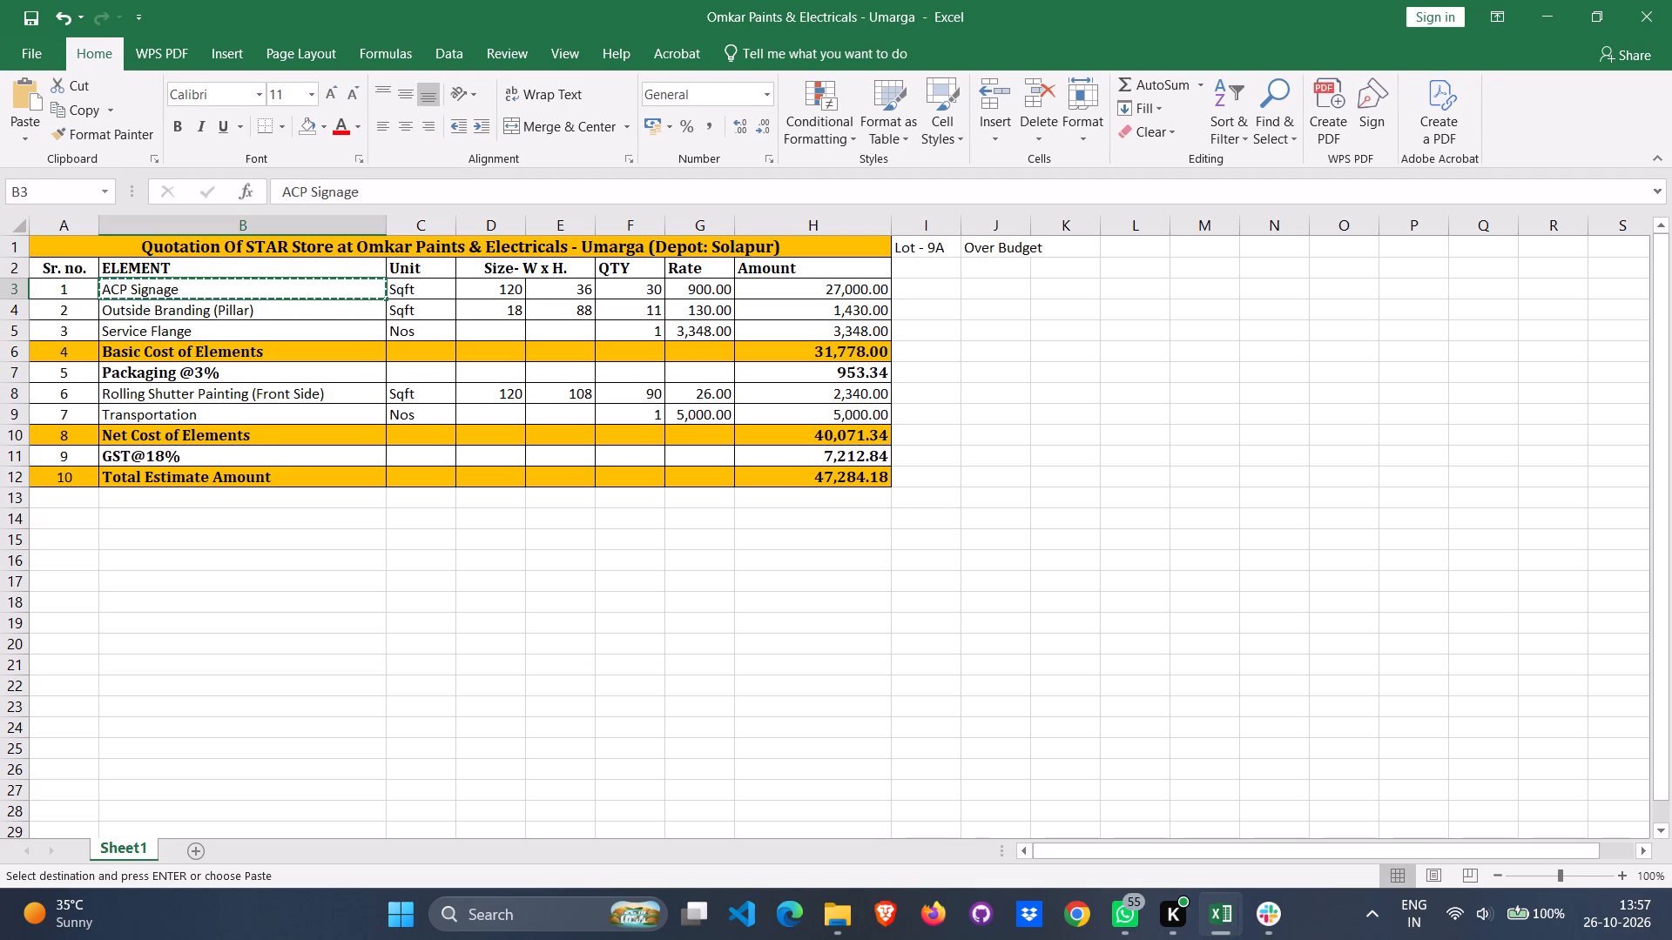
Close the Saheli Paints - Barshi and MAMTA COLOURS quotation workbooks, keeping the Omkar quotation and the requisition open.
key(alt+Tab)
key(alt+Tab)
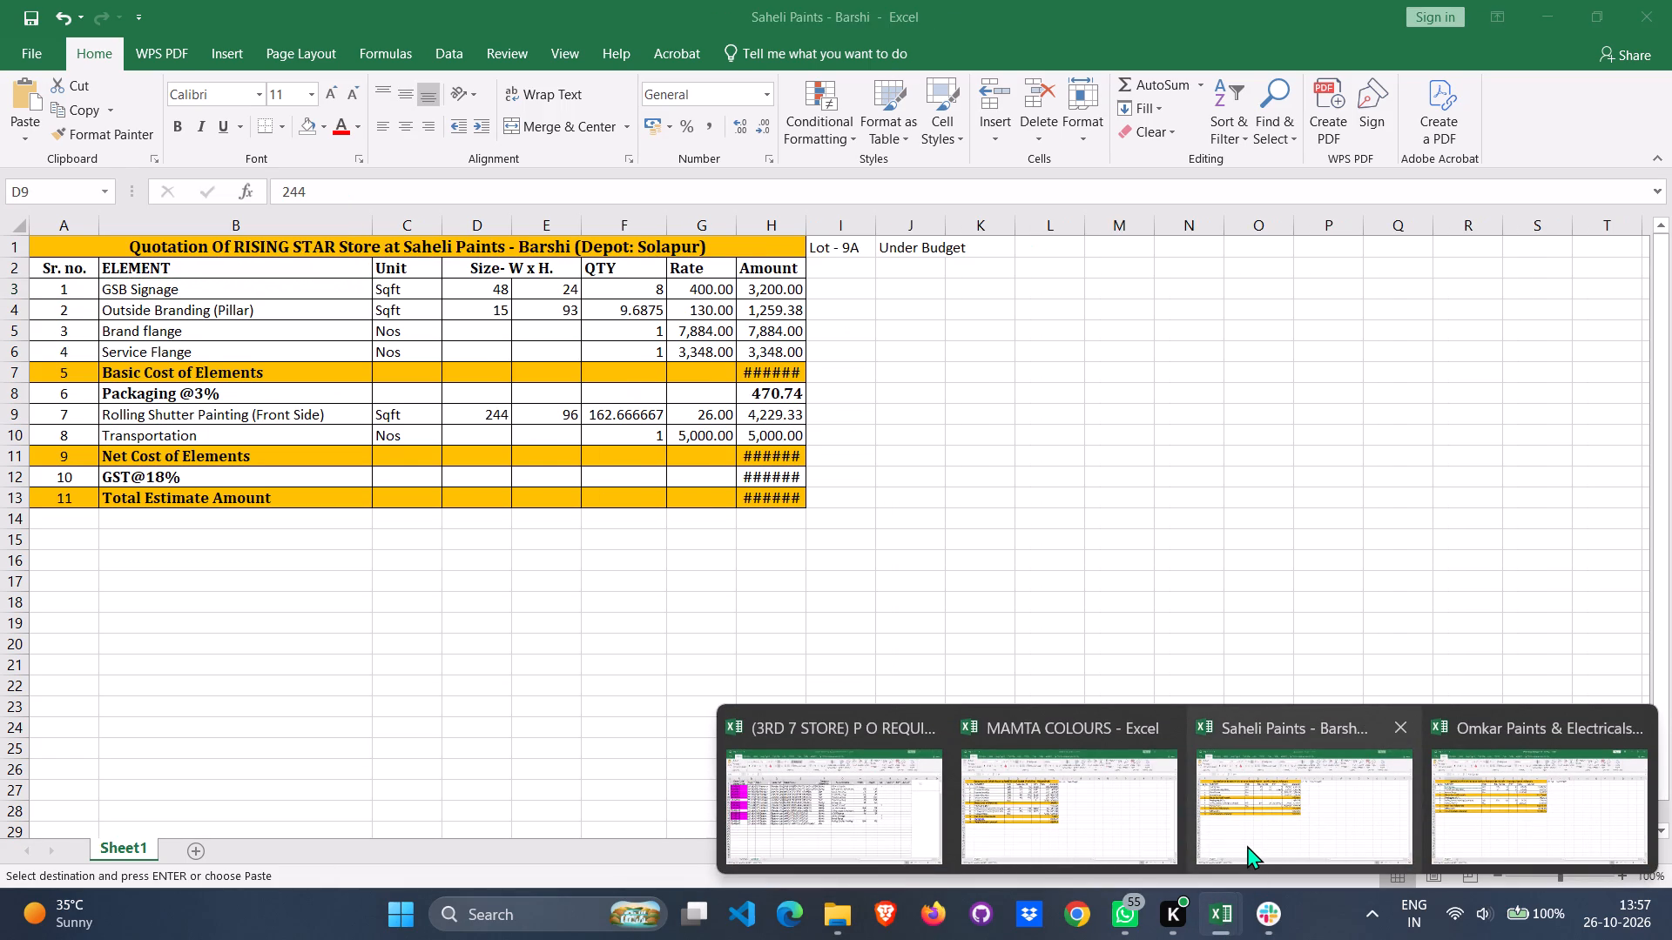
key(alt+Tab)
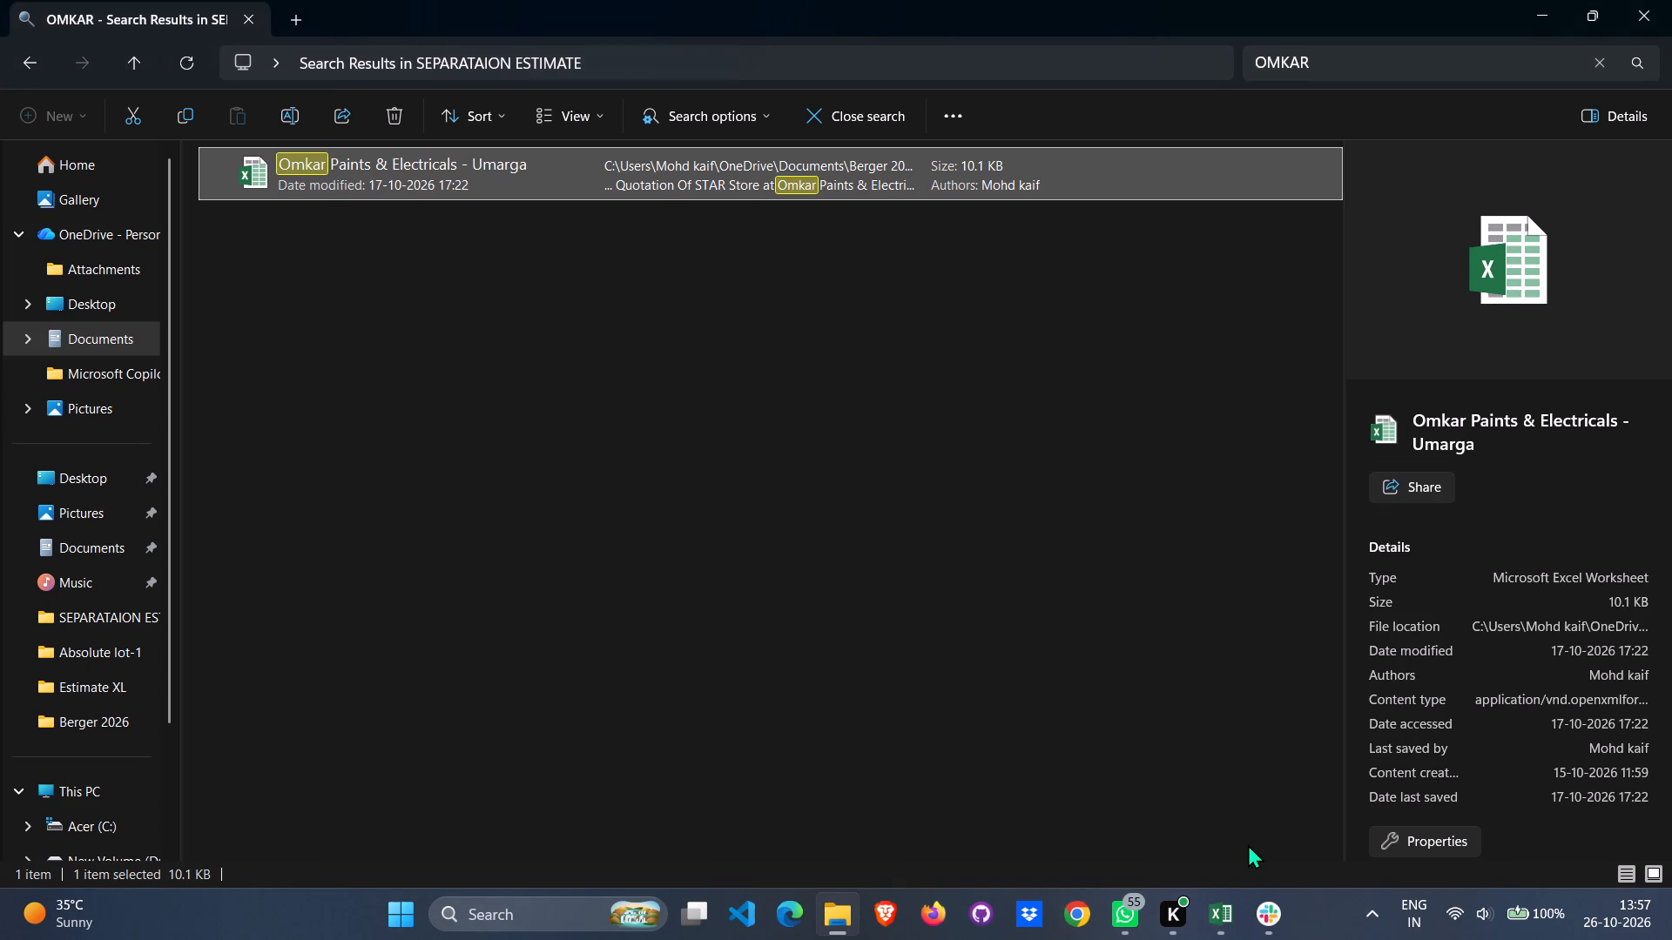
key(alt+Tab)
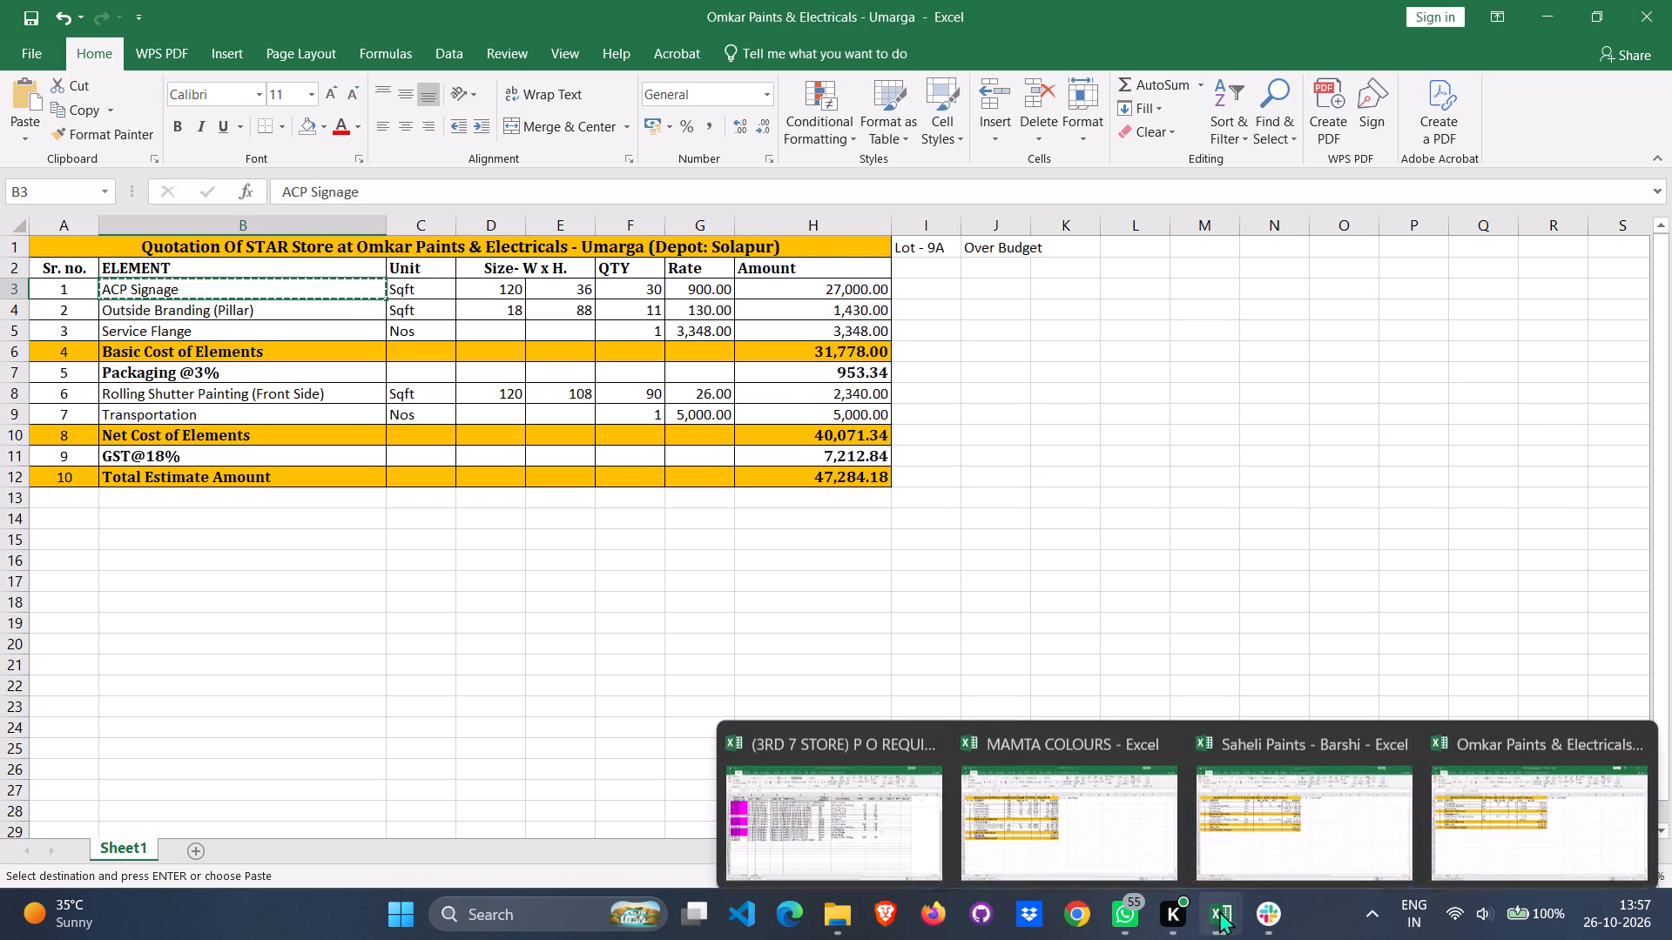
click(1246, 807)
click(1646, 19)
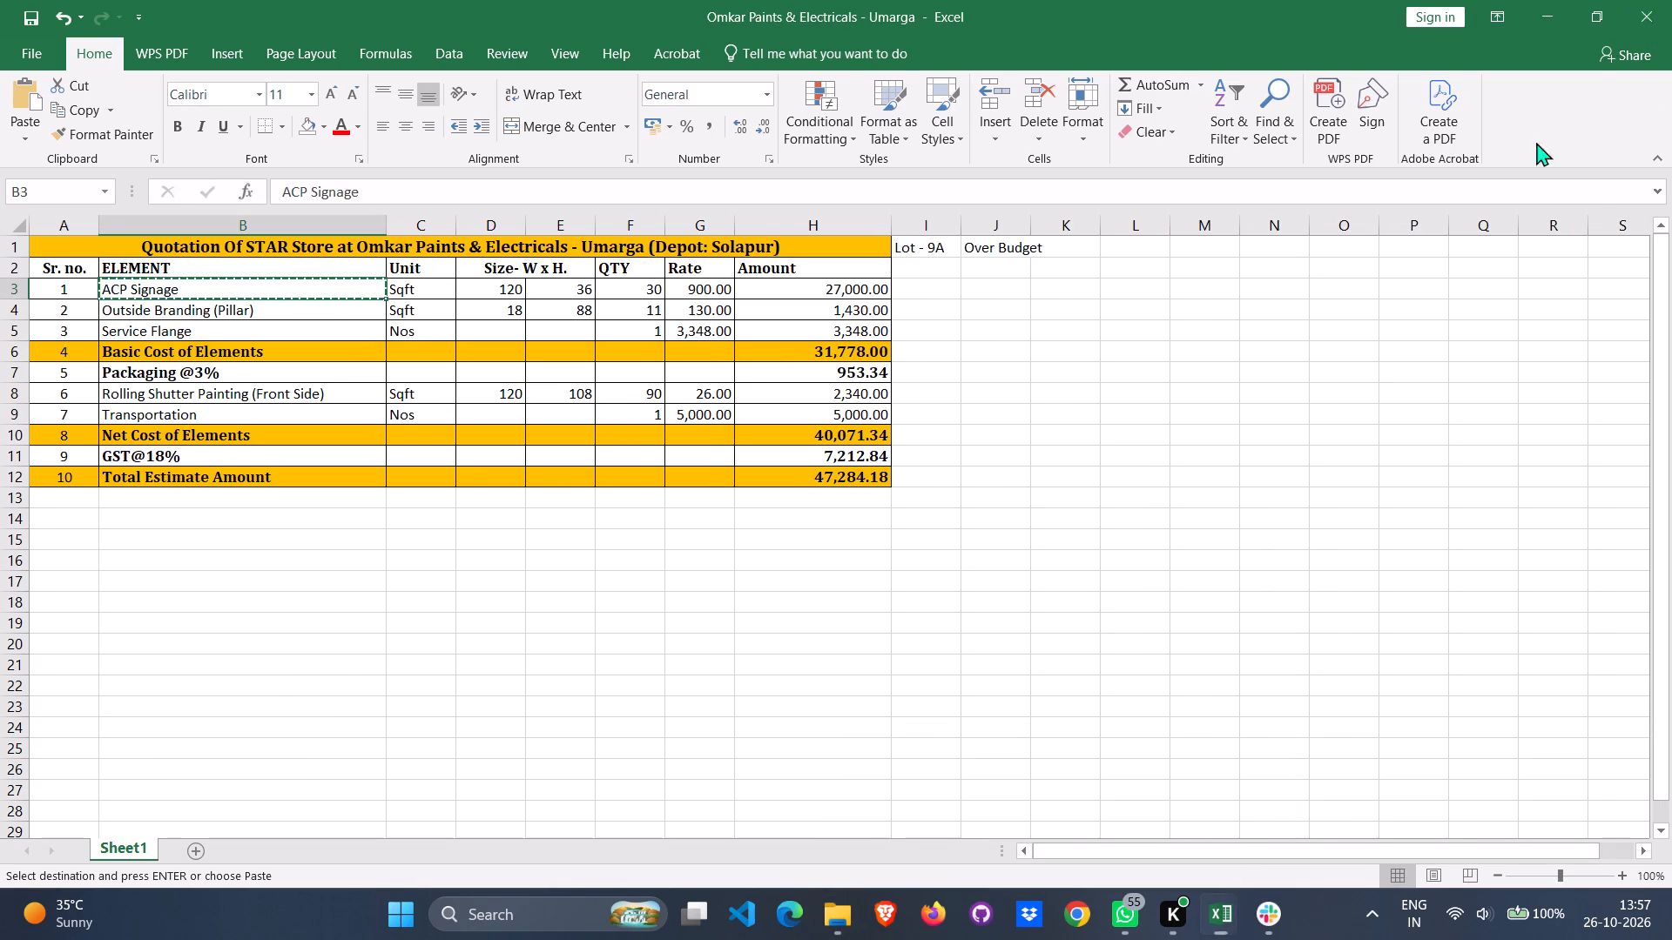
click(1219, 822)
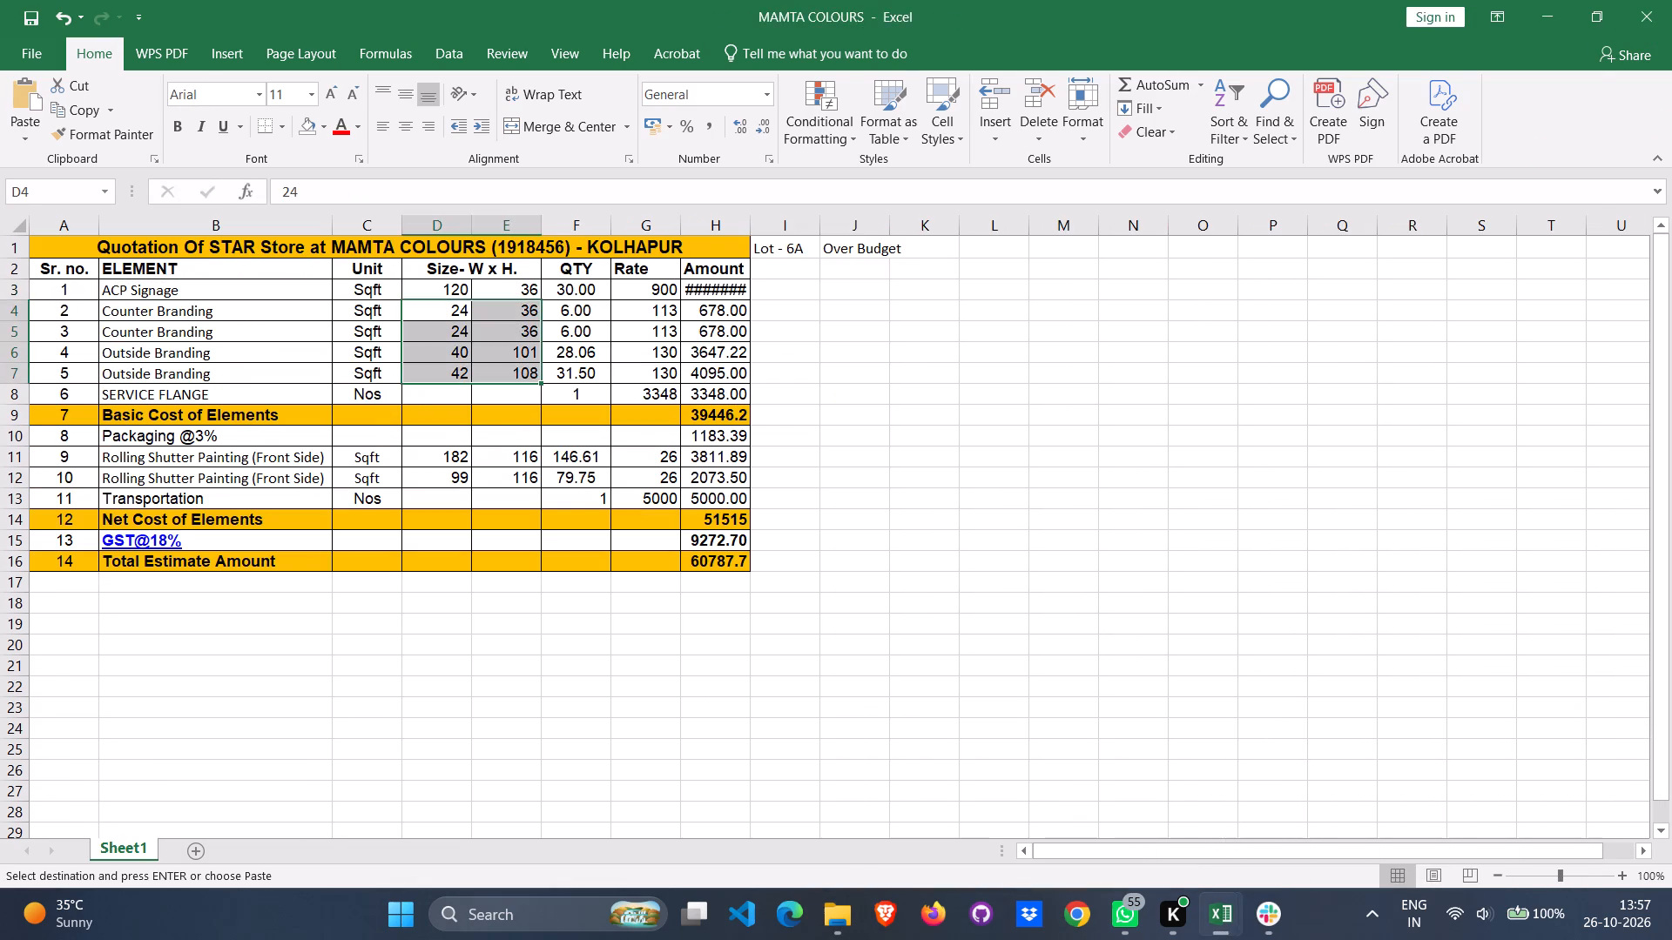
click(1639, 4)
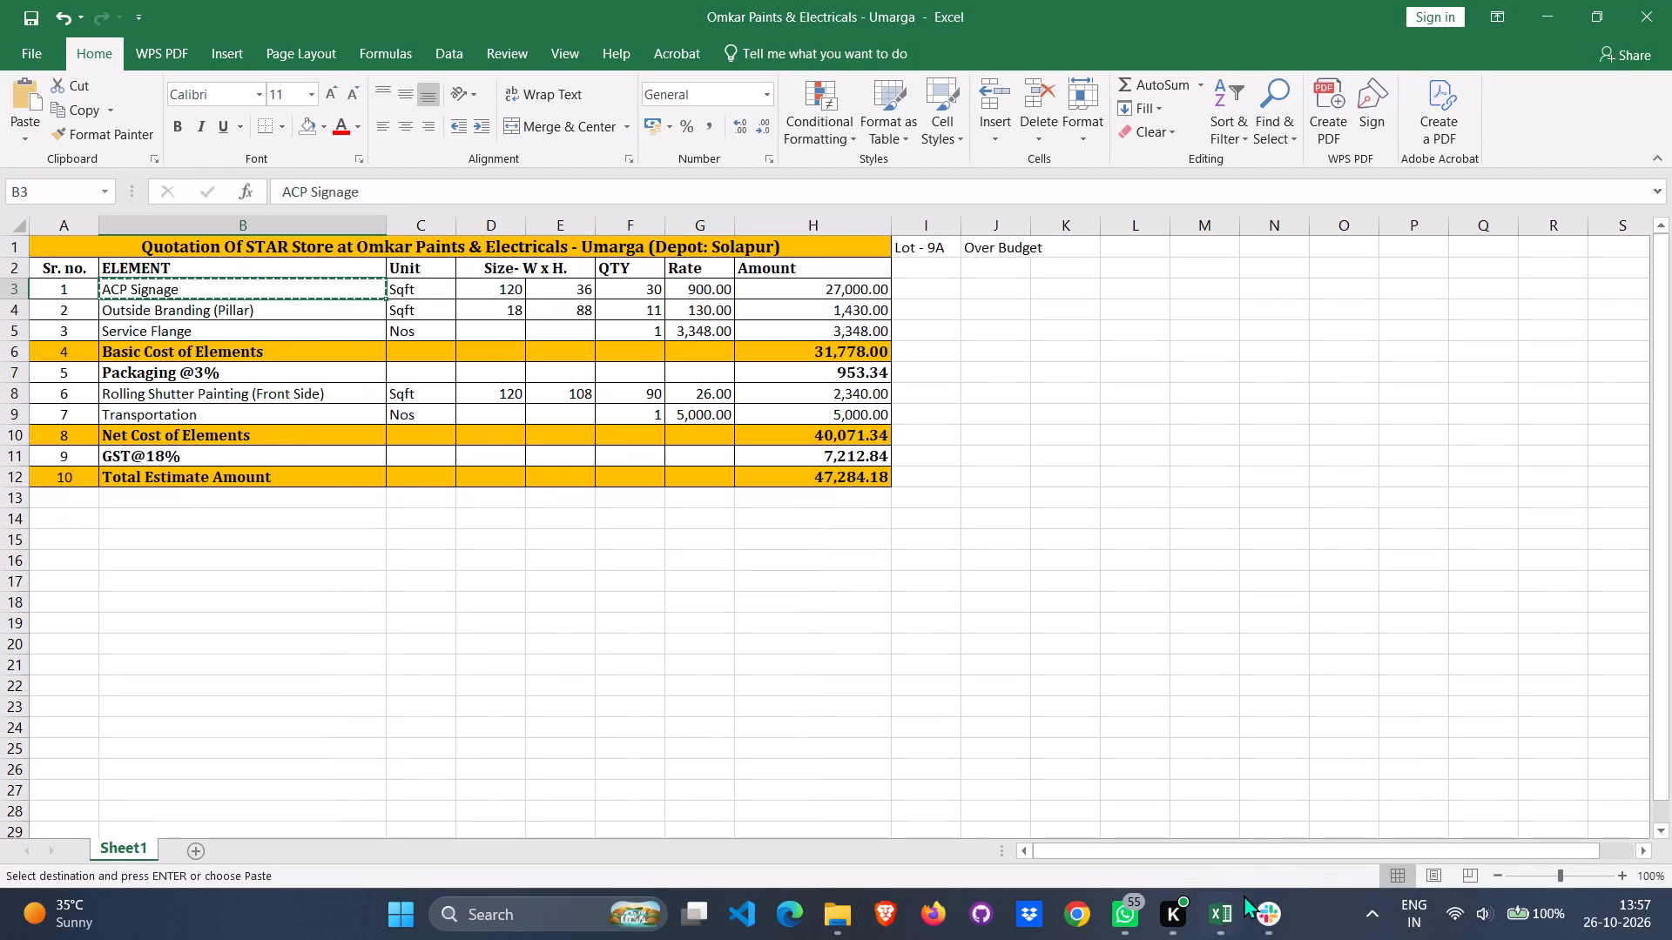
Copy the ACP Signage element name from the Omkar quotation into cell G20 of the requisition's Detailed sheet.
click(1138, 839)
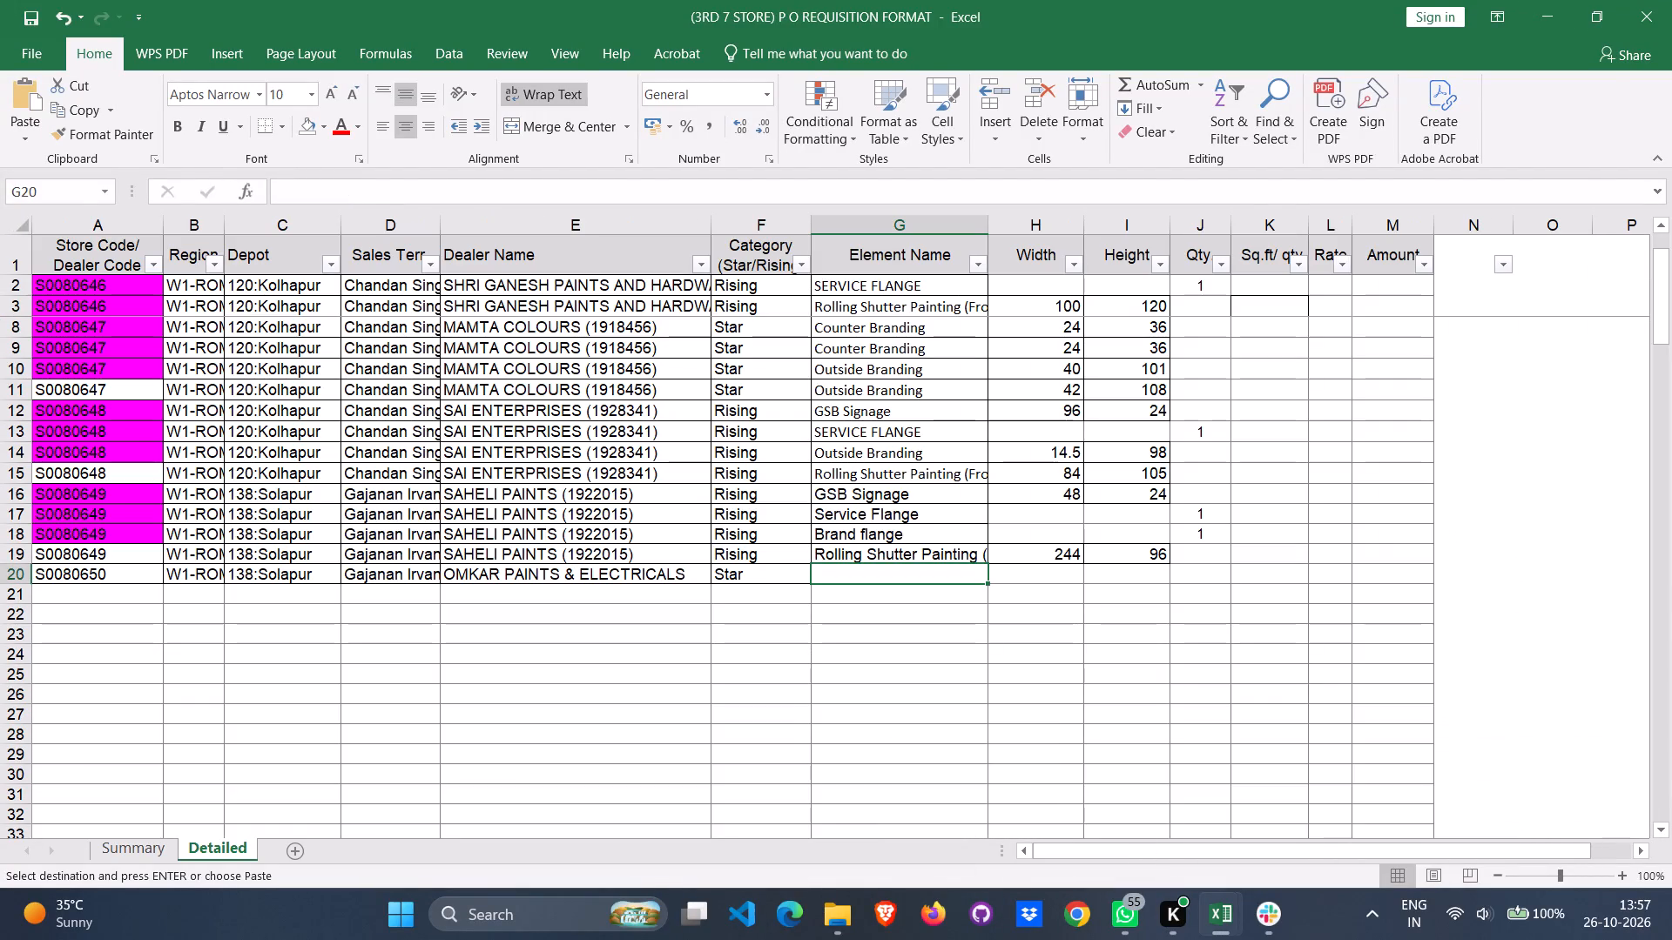
key(alt+Tab)
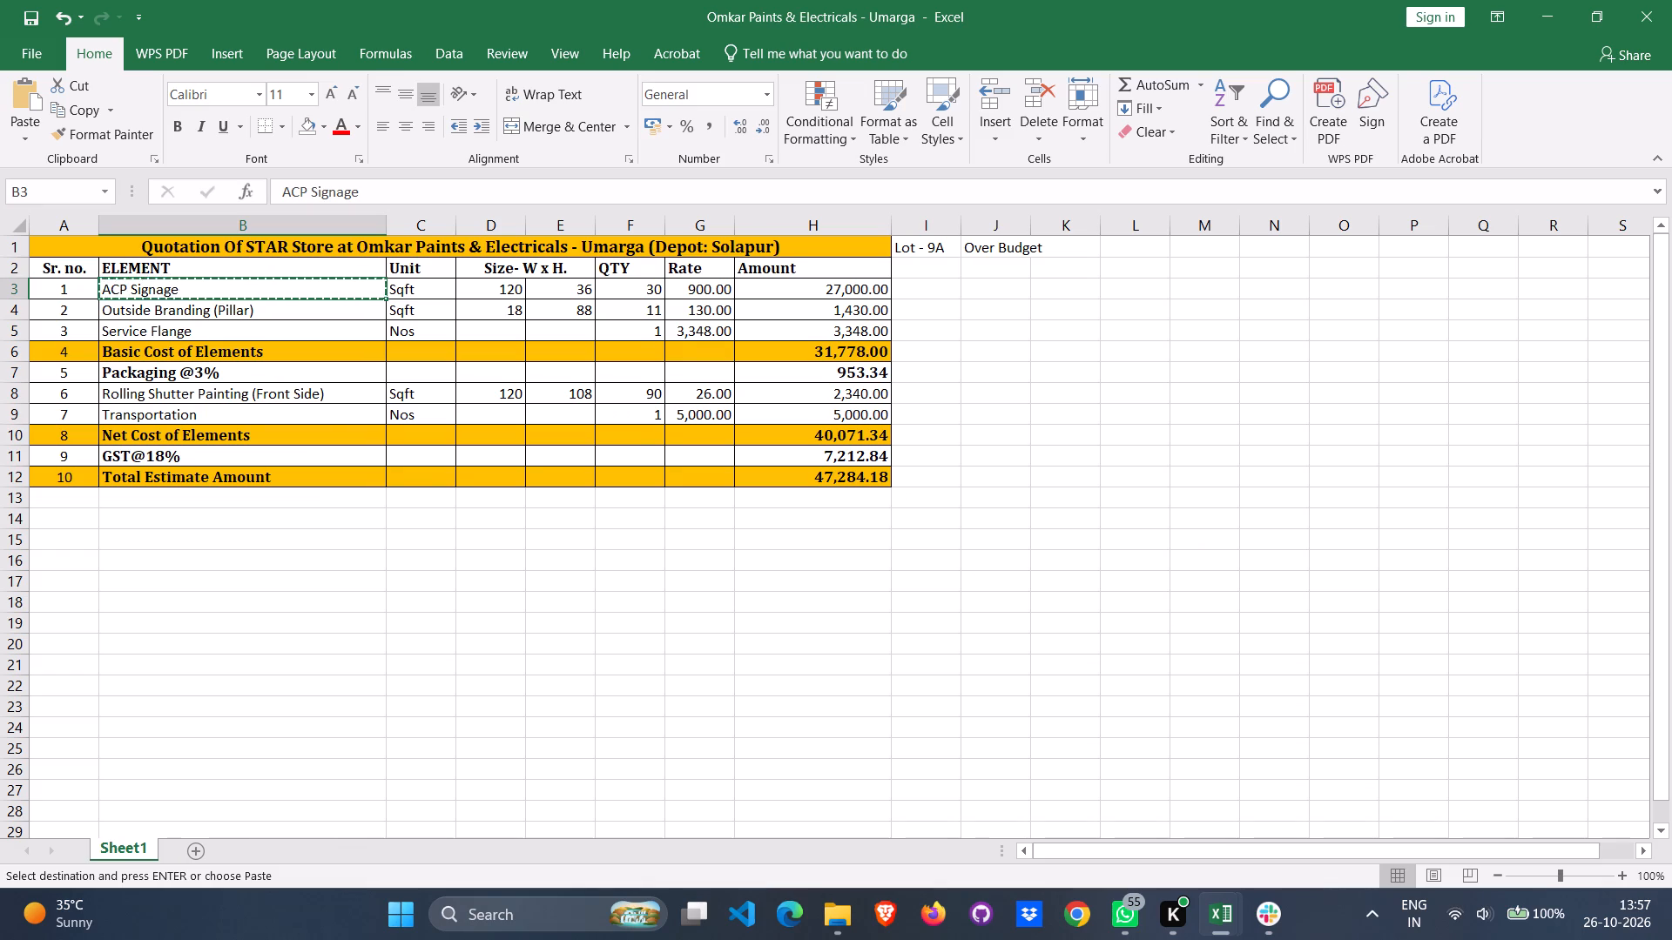
key(ctrl+c)
key(alt+Tab)
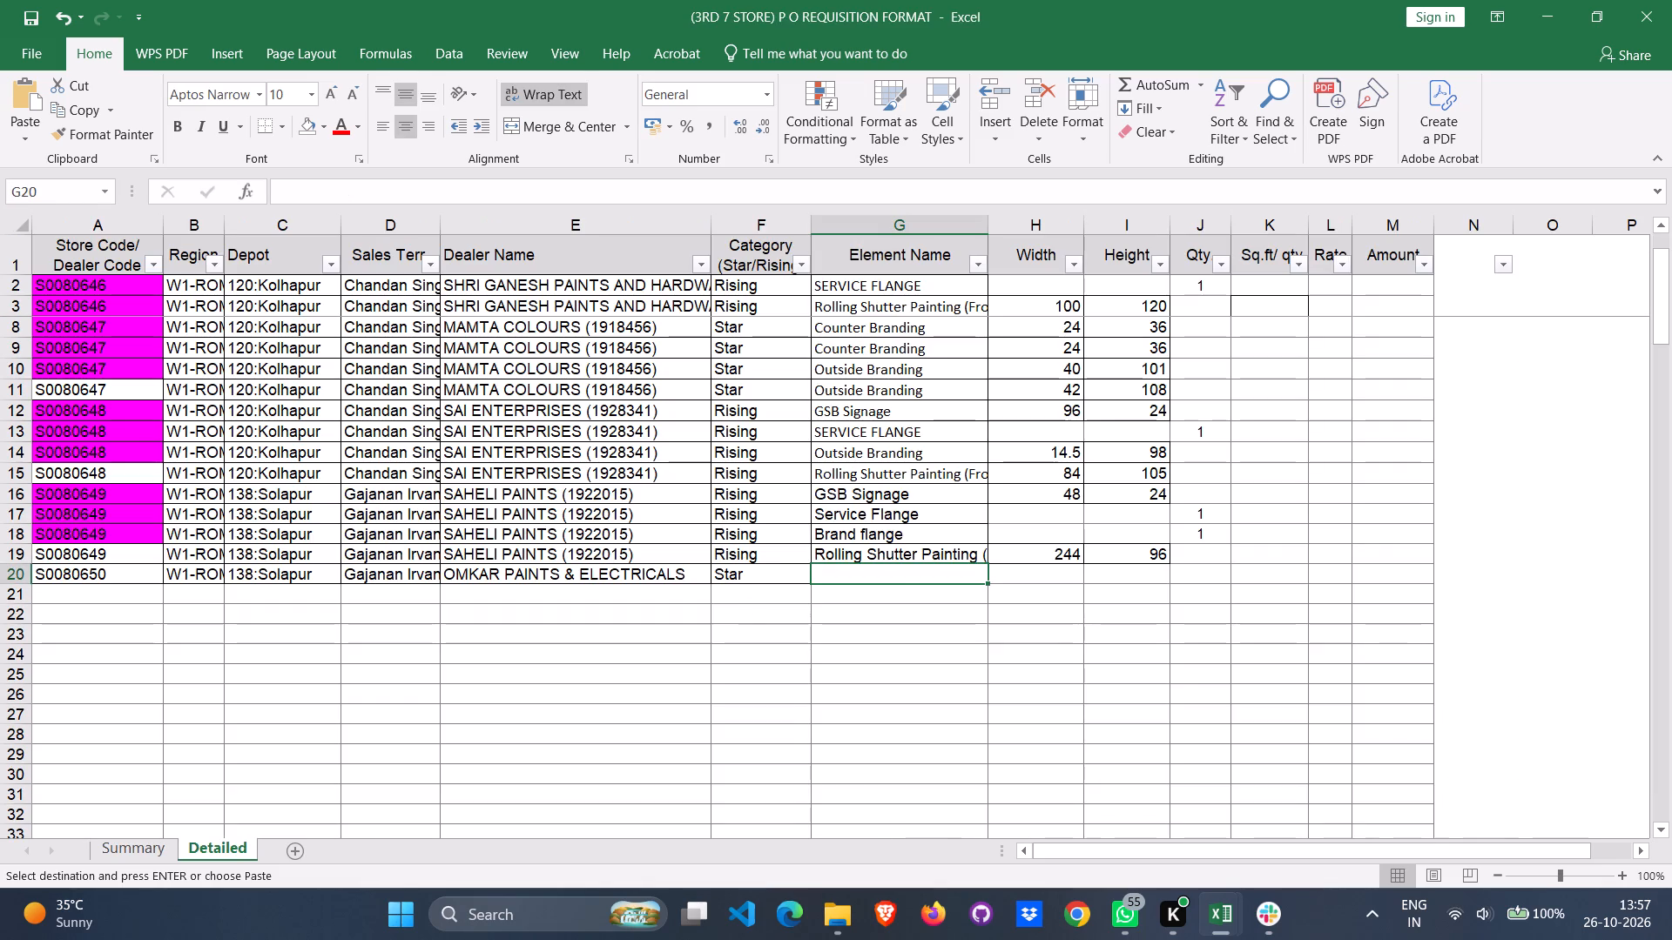
key(ctrl+v)
Copy the ACP Signage size, width 120 and height 36, from the Omkar quotation into H20:I20 and save the requisition workbook.
key(alt+Tab)
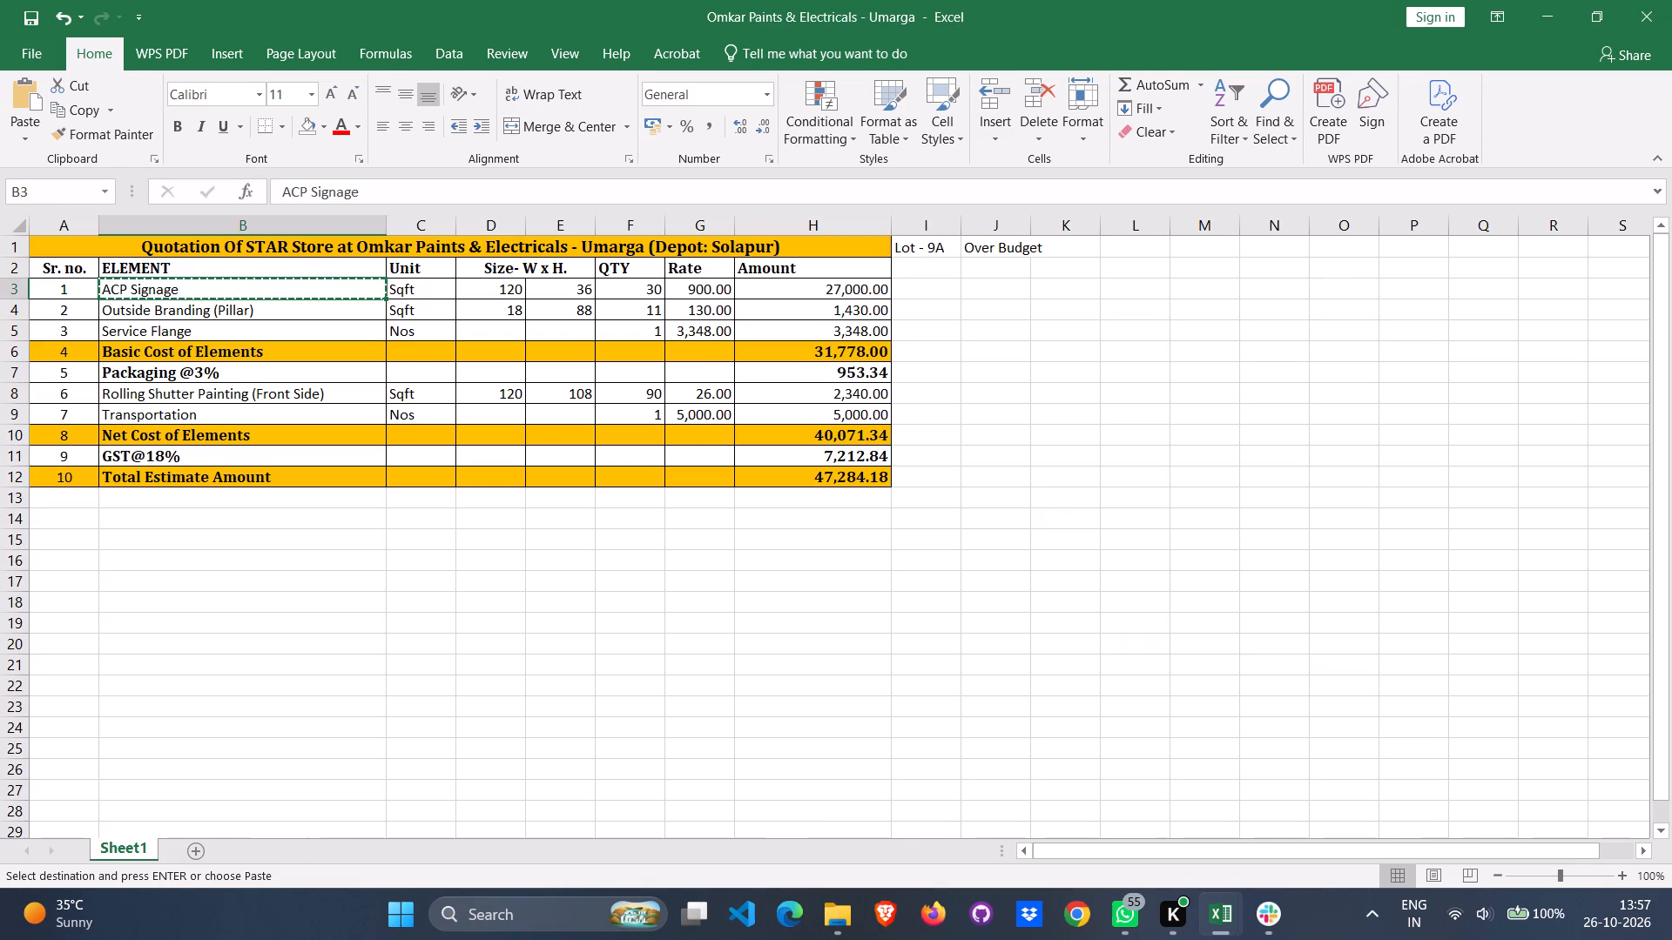
click(469, 289)
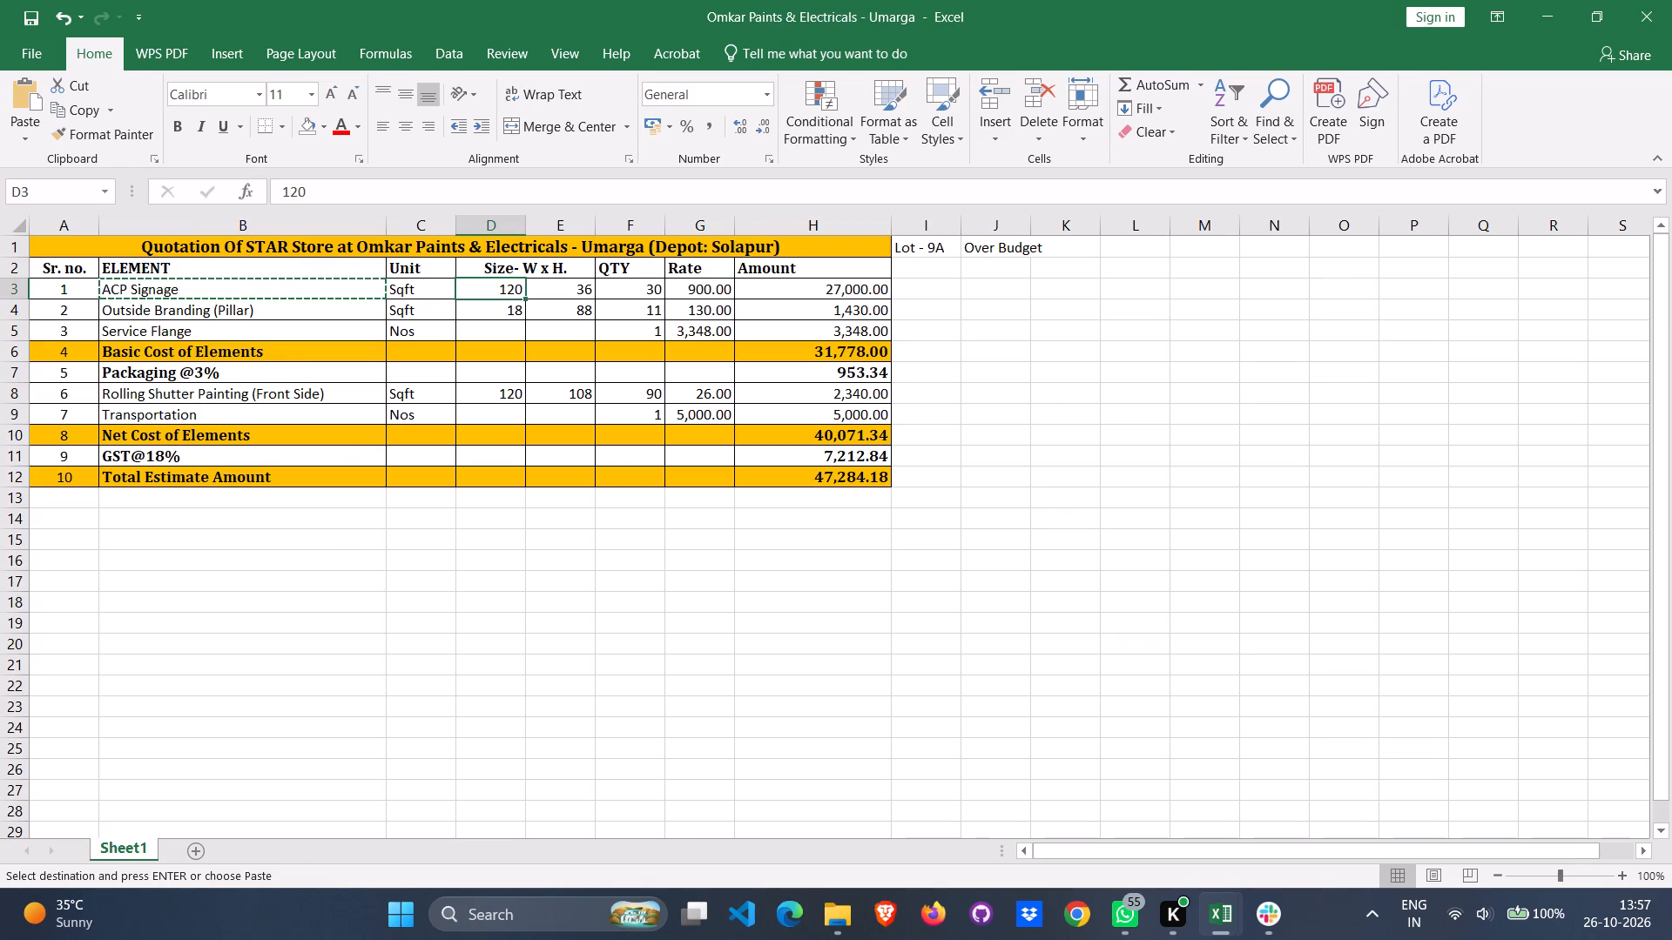
key(shift+Right)
key(ctrl+c)
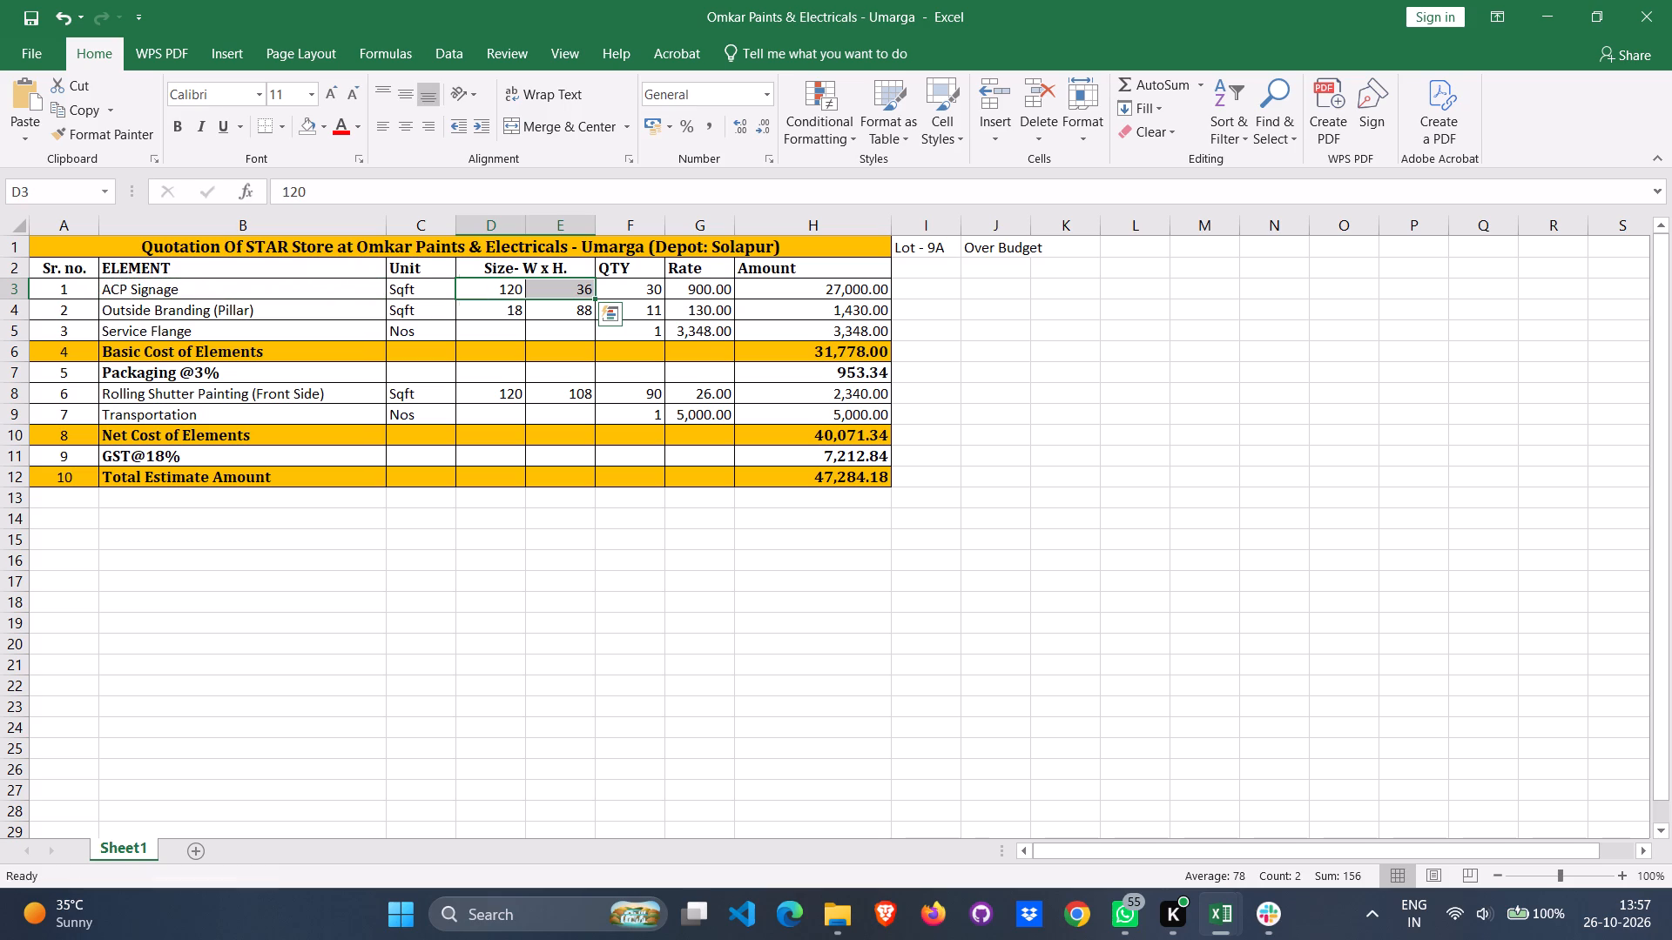
key(alt+Tab)
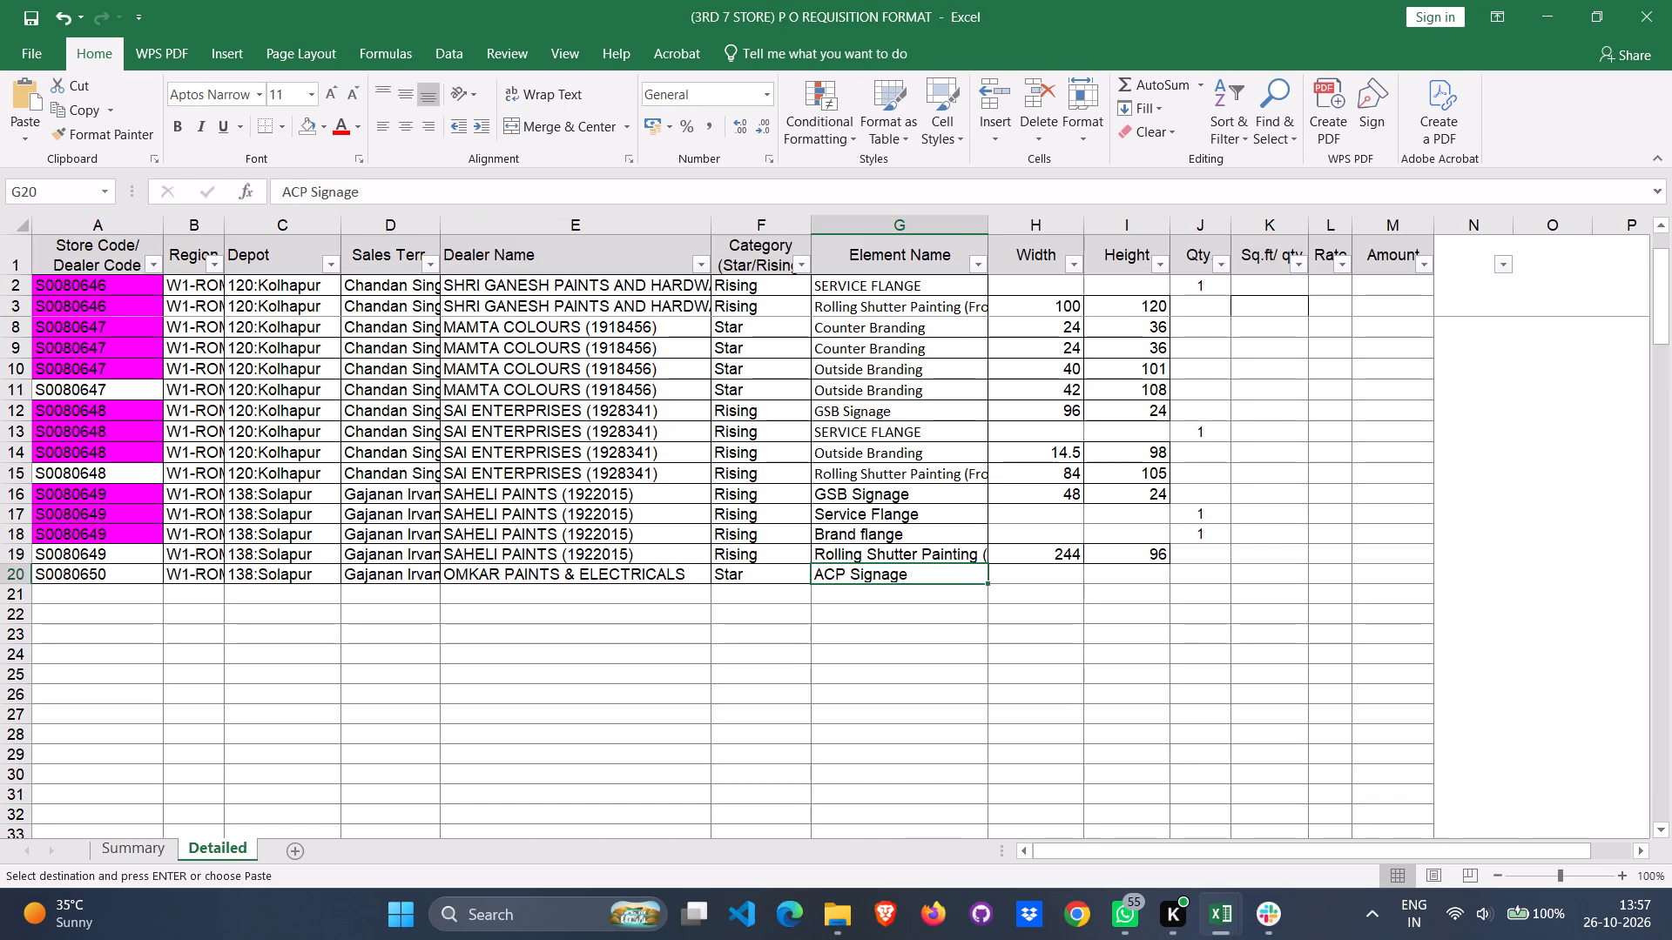
key(Right)
key(ctrl+v)
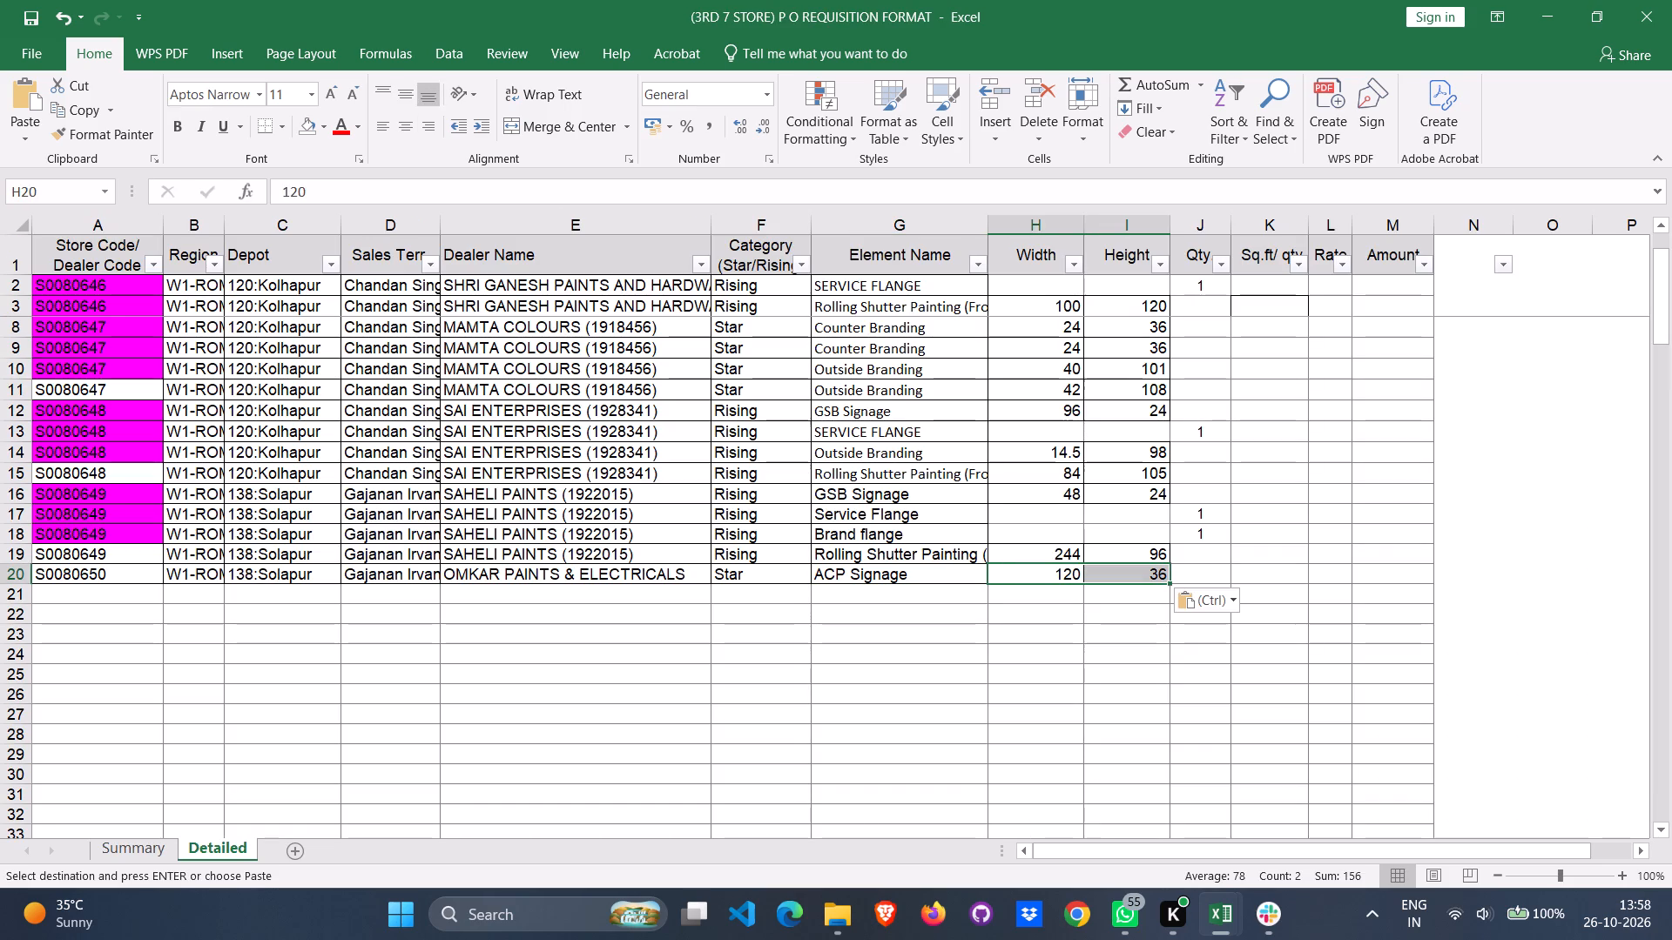
key(ctrl+s)
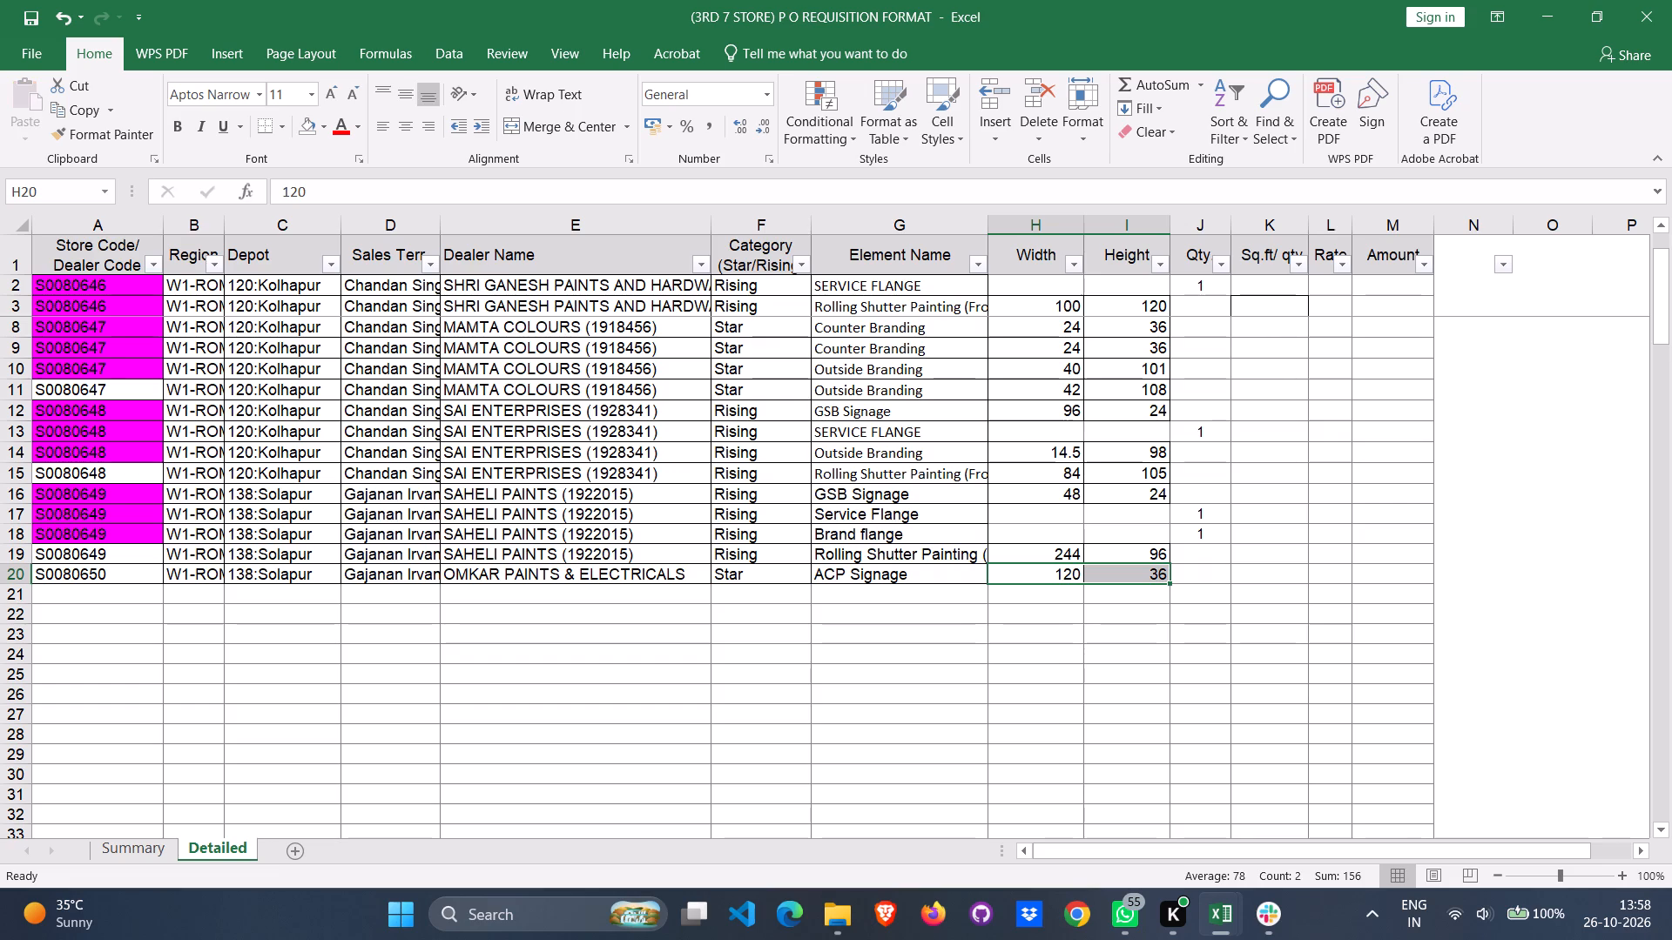
Copy the Service Flange element name from the Omkar quotation into cell G21 of the requisition's Detailed sheet.
click(849, 596)
key(alt+Tab)
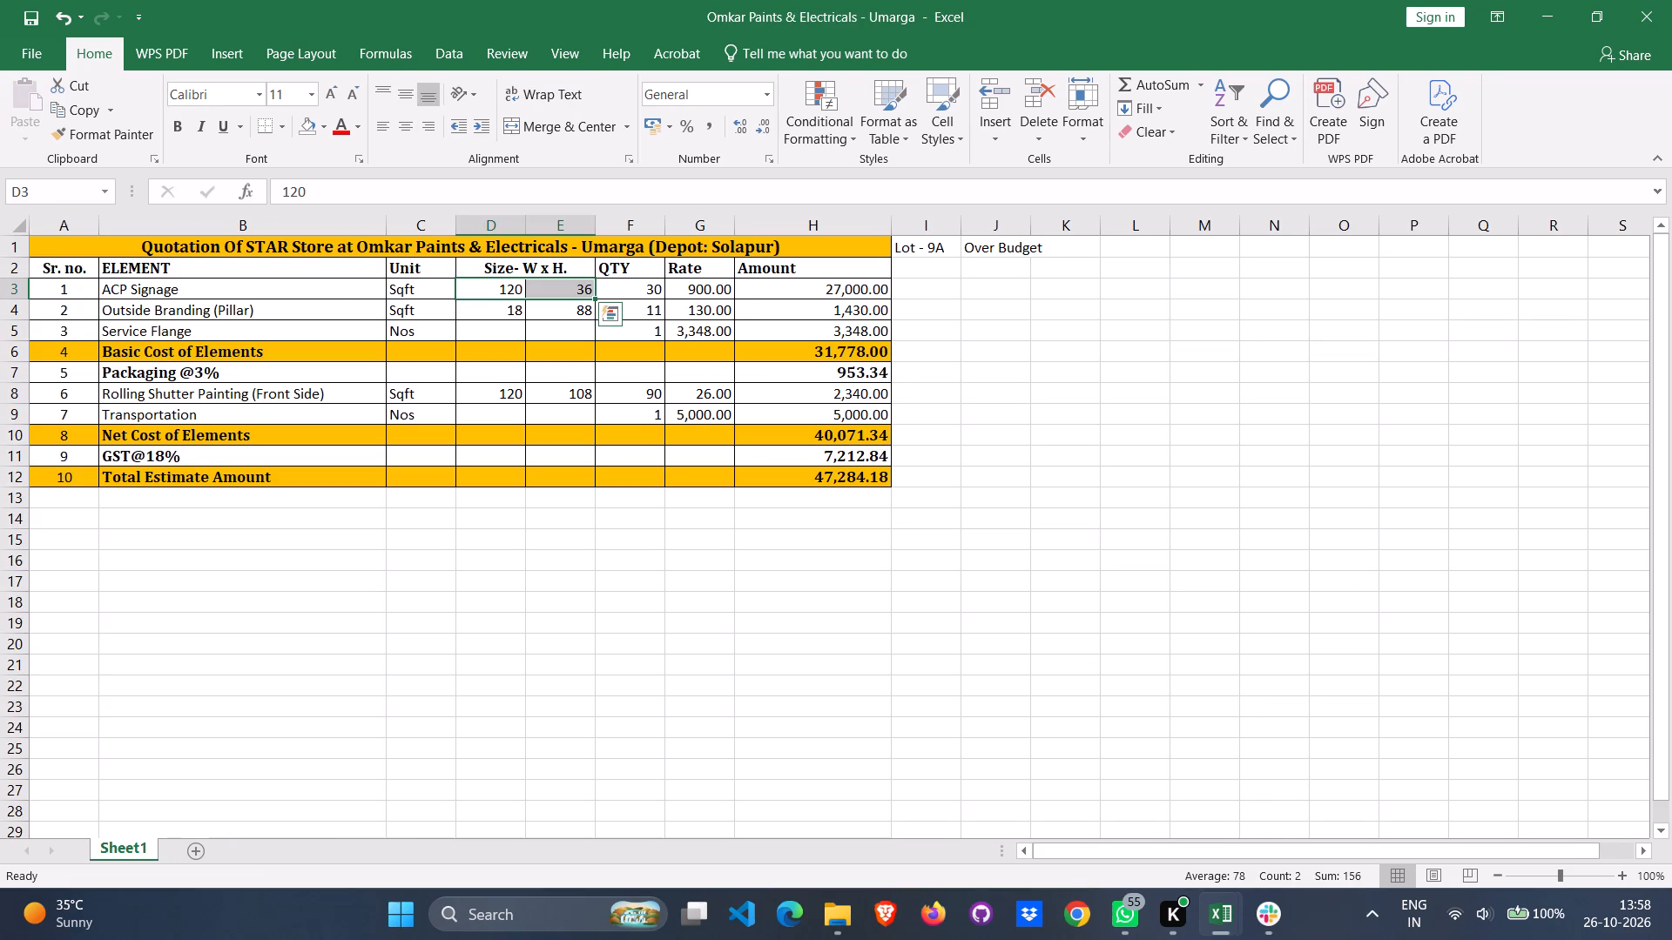
click(212, 333)
key(ctrl+c)
key(alt+Tab)
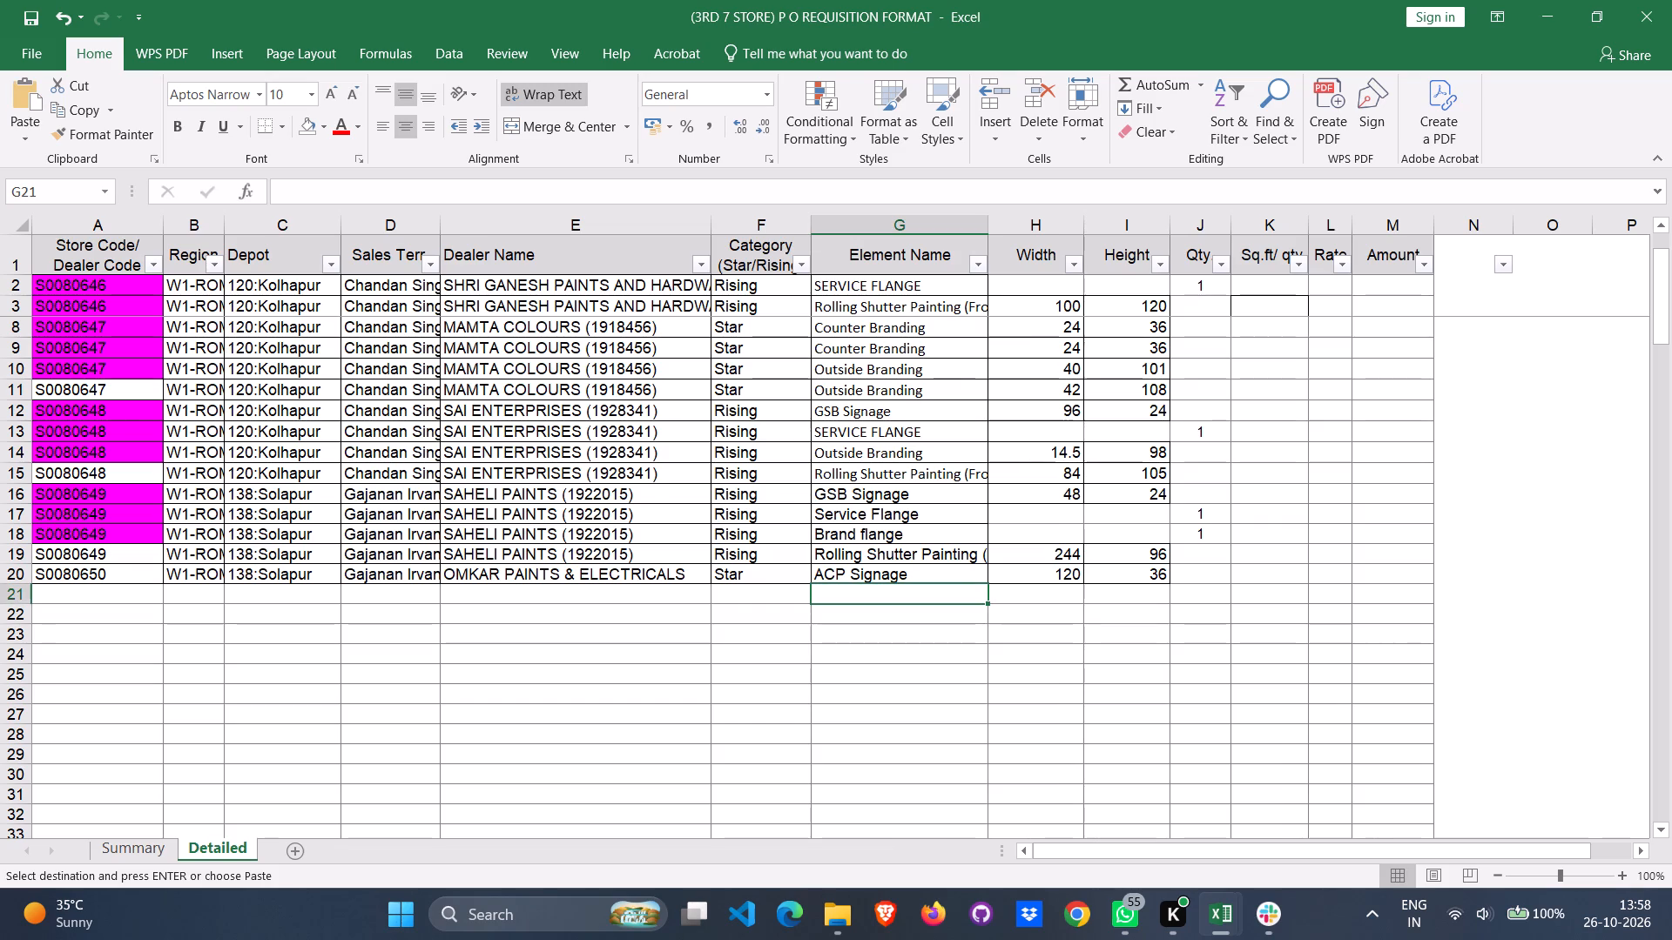
key(ctrl+v)
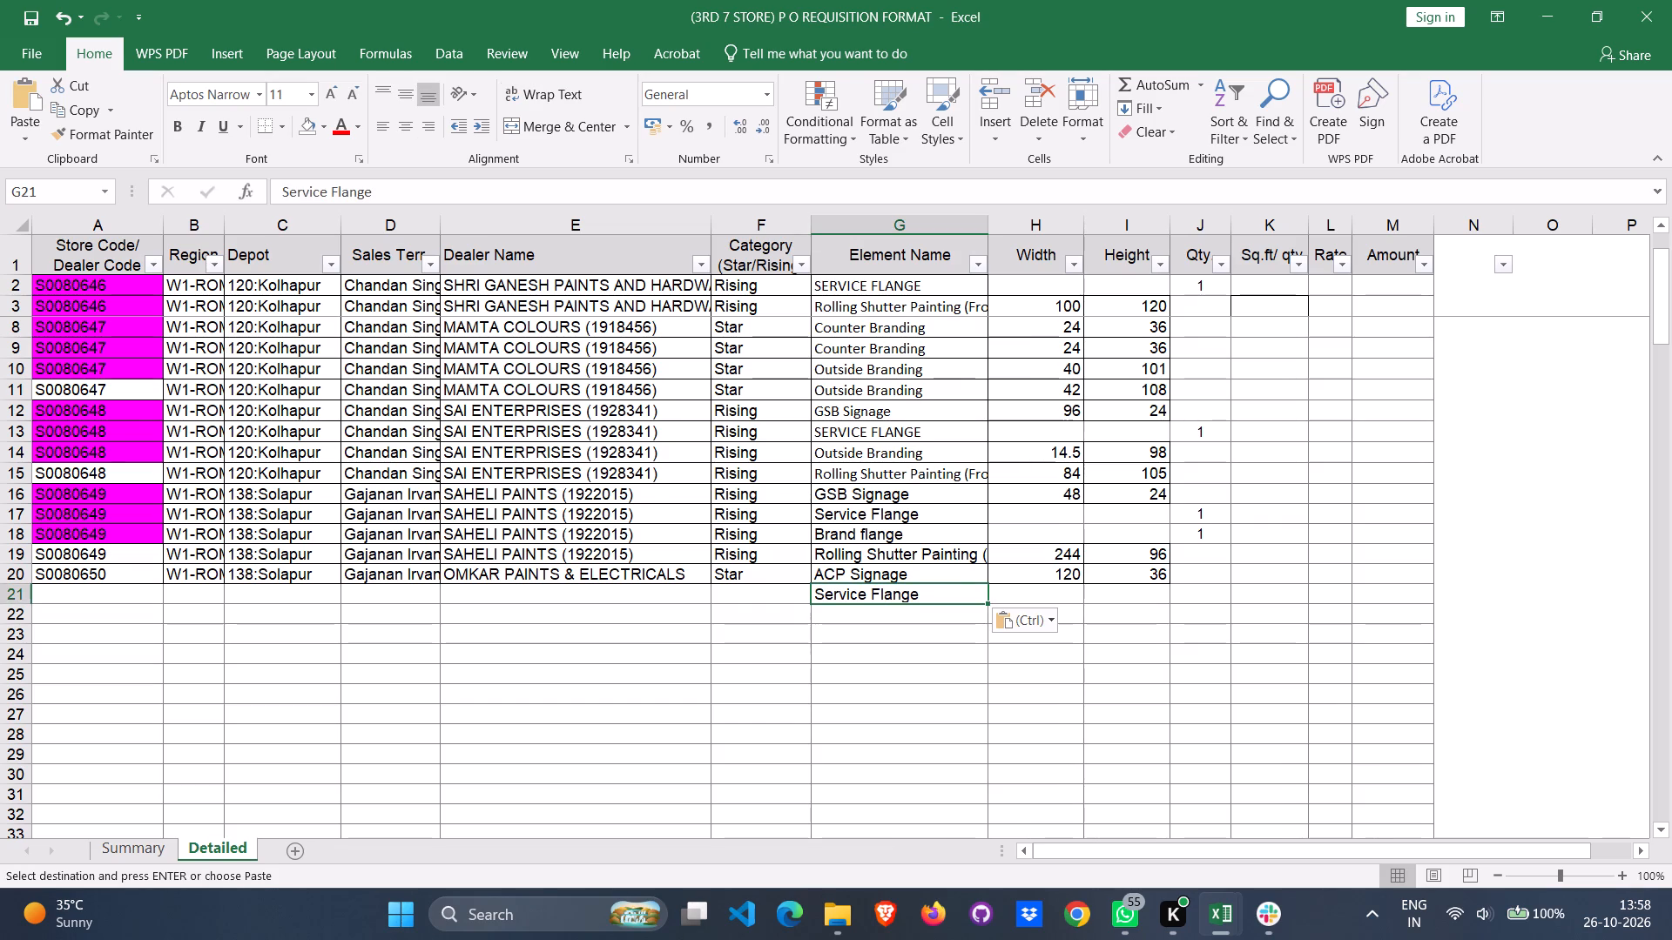
Copy the Outside Branding (Pillar) element name from the Omkar quotation into cell G22 of the requisition's Detailed sheet.
click(872, 620)
key(alt+Tab)
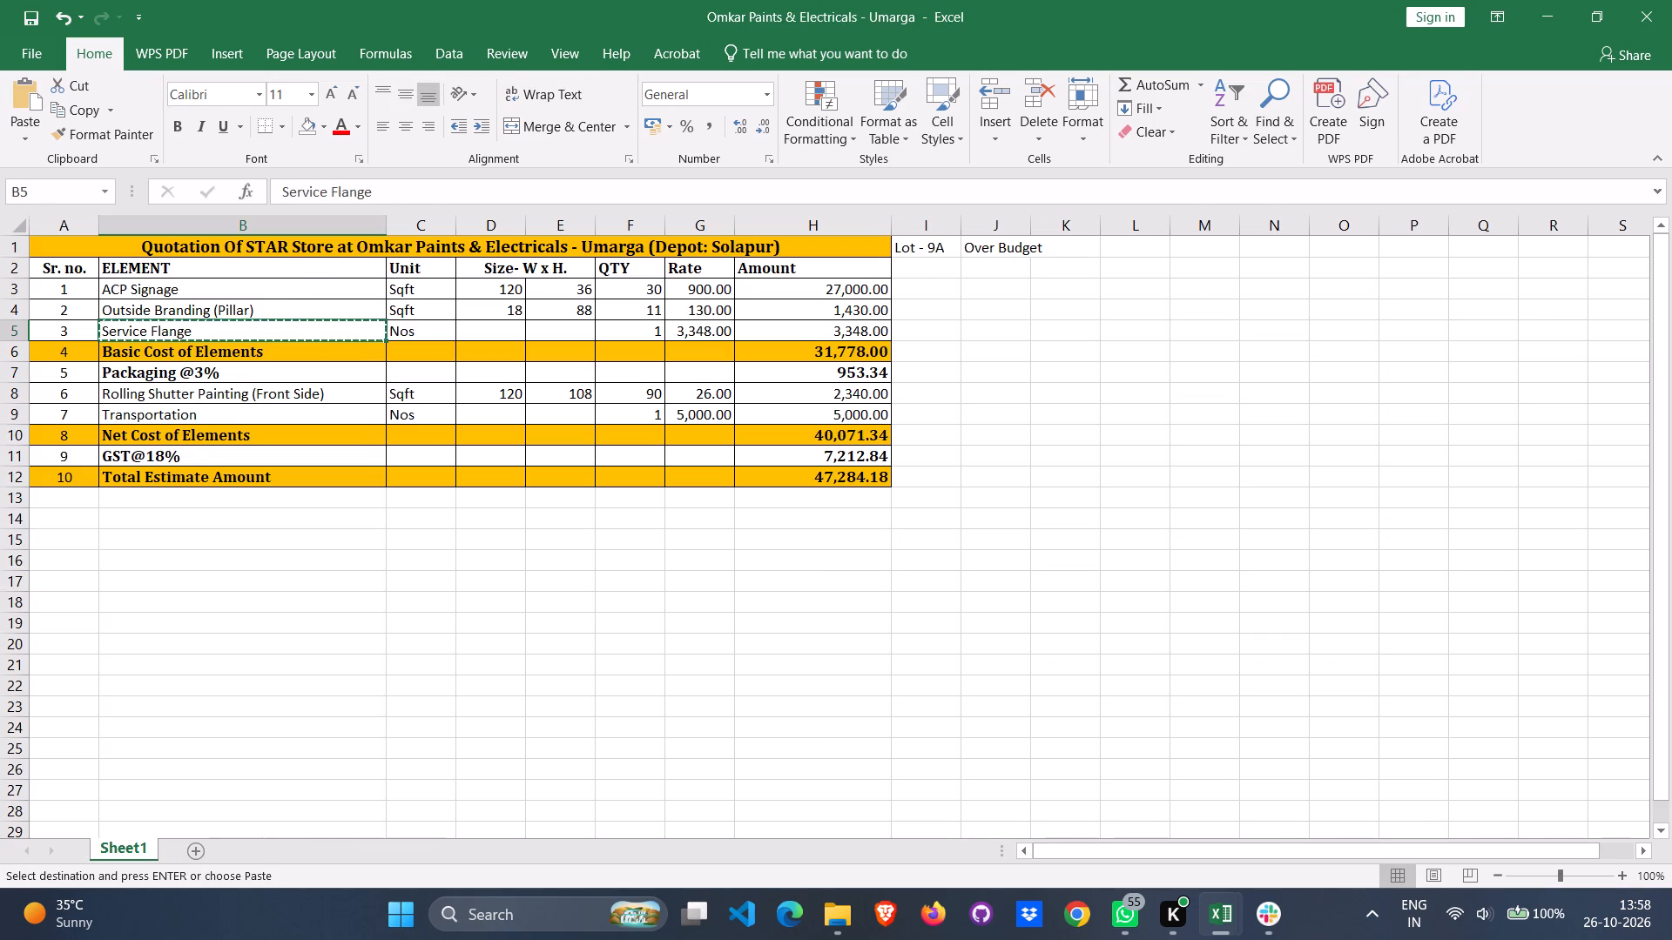
click(245, 309)
key(ctrl+c)
key(alt+Tab)
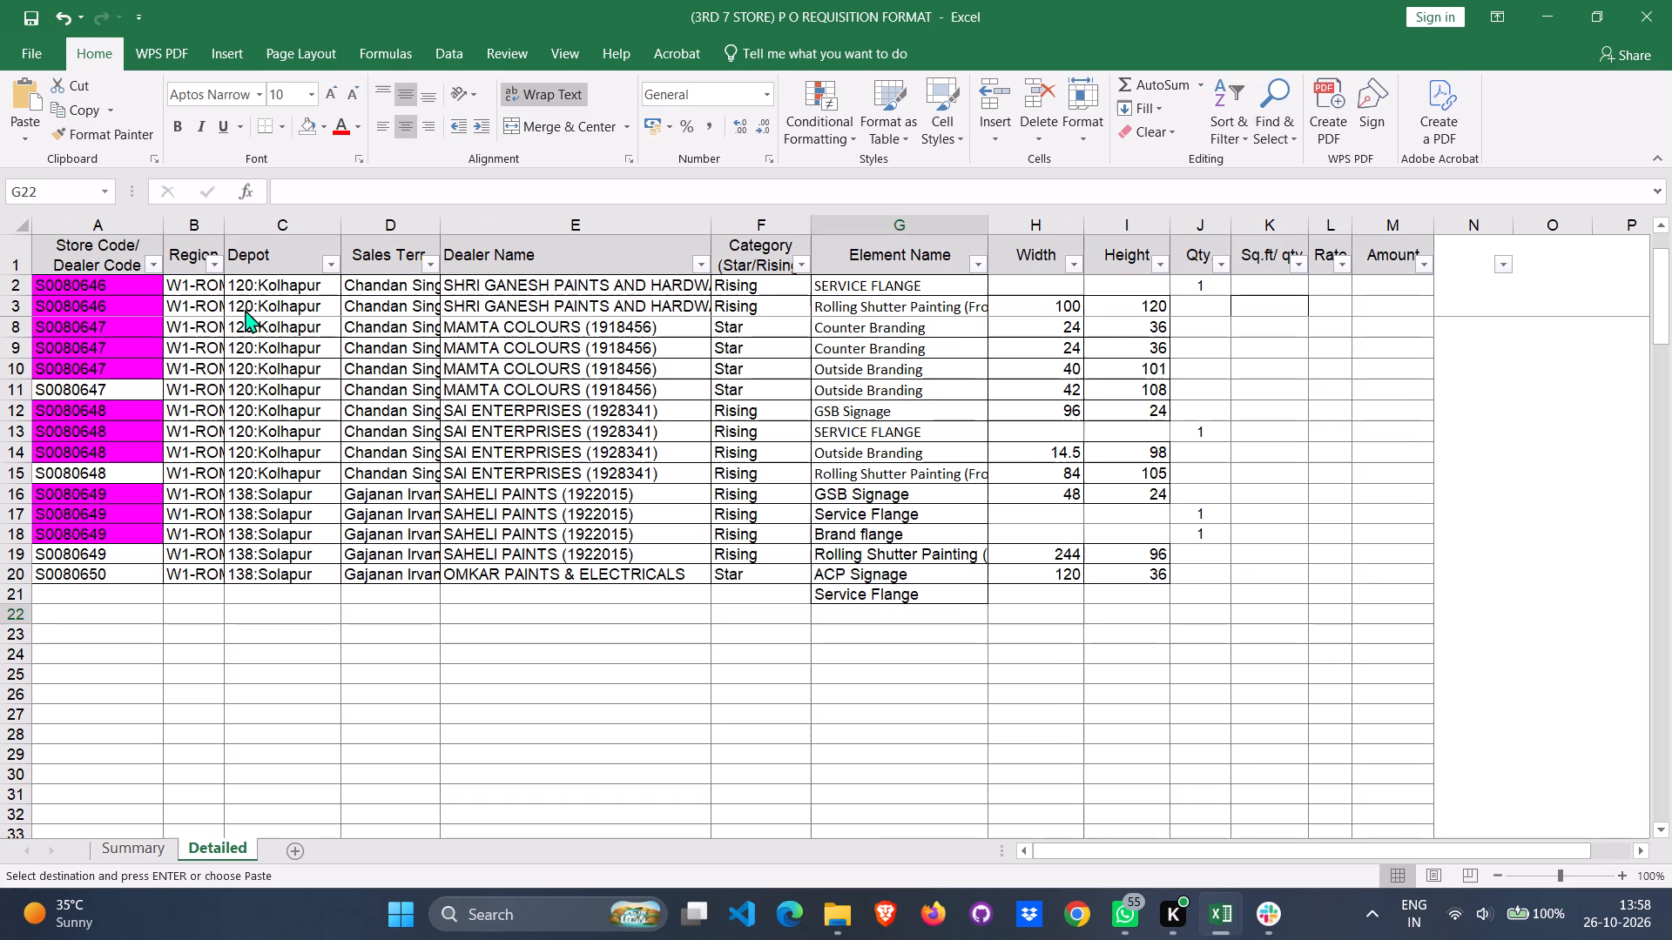
key(ctrl+v)
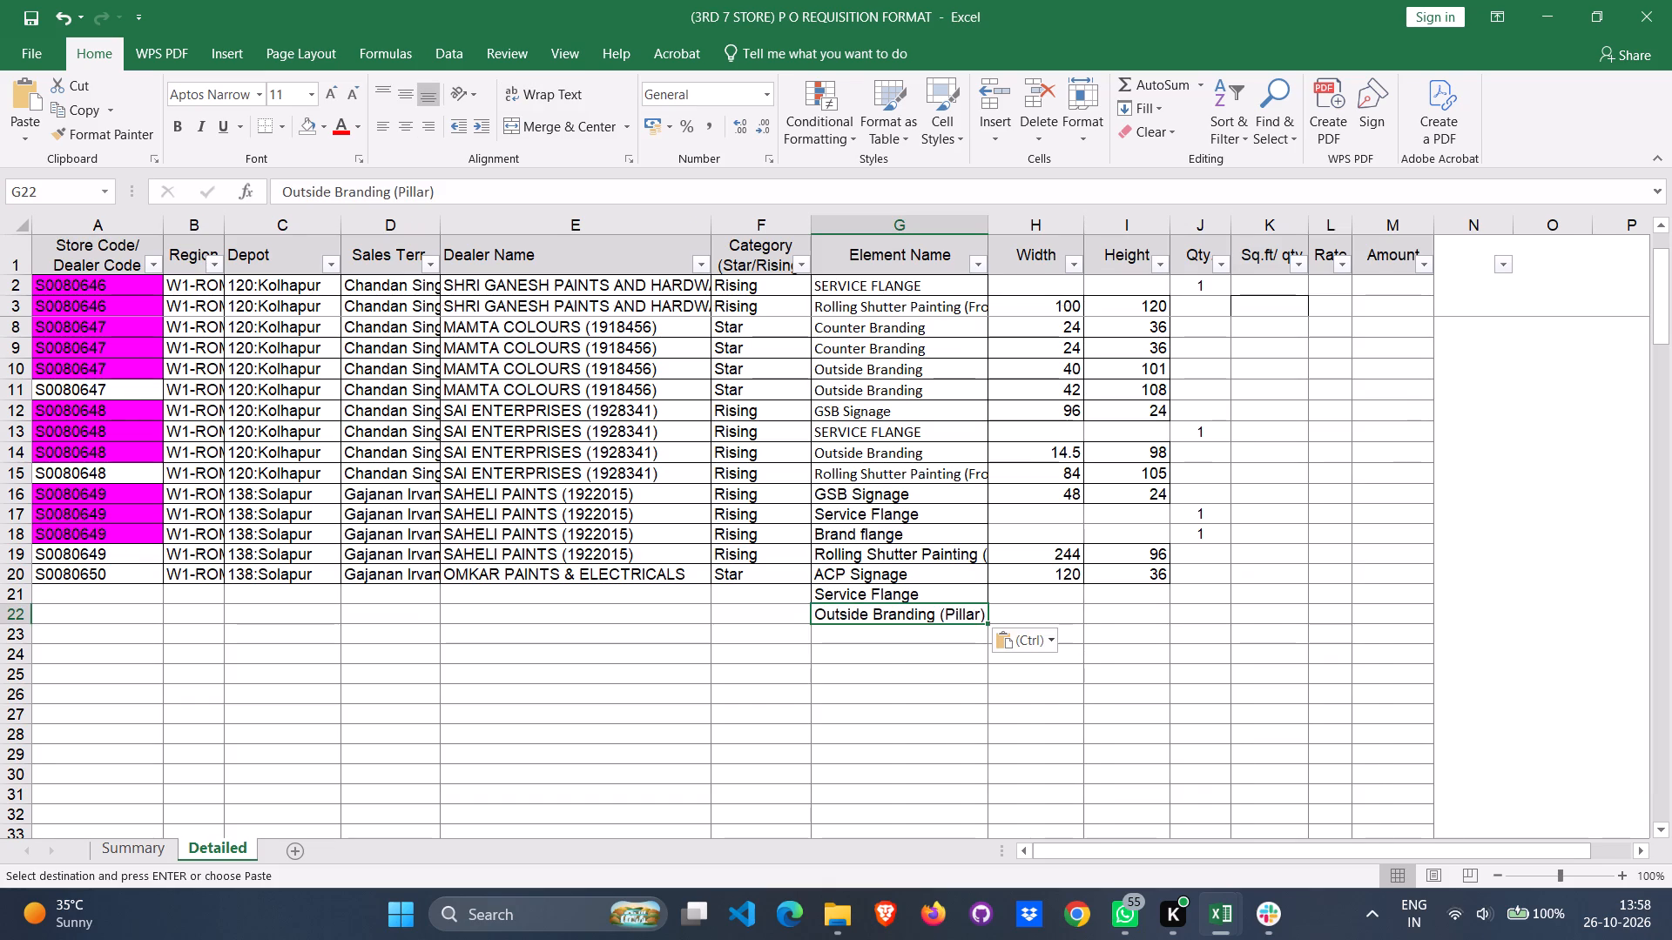
Copy the Outside Branding (Pillar) size, width 18 and height 88, from the Omkar quotation into H22:I22 and save the requisition.
key(alt+Tab)
click(489, 310)
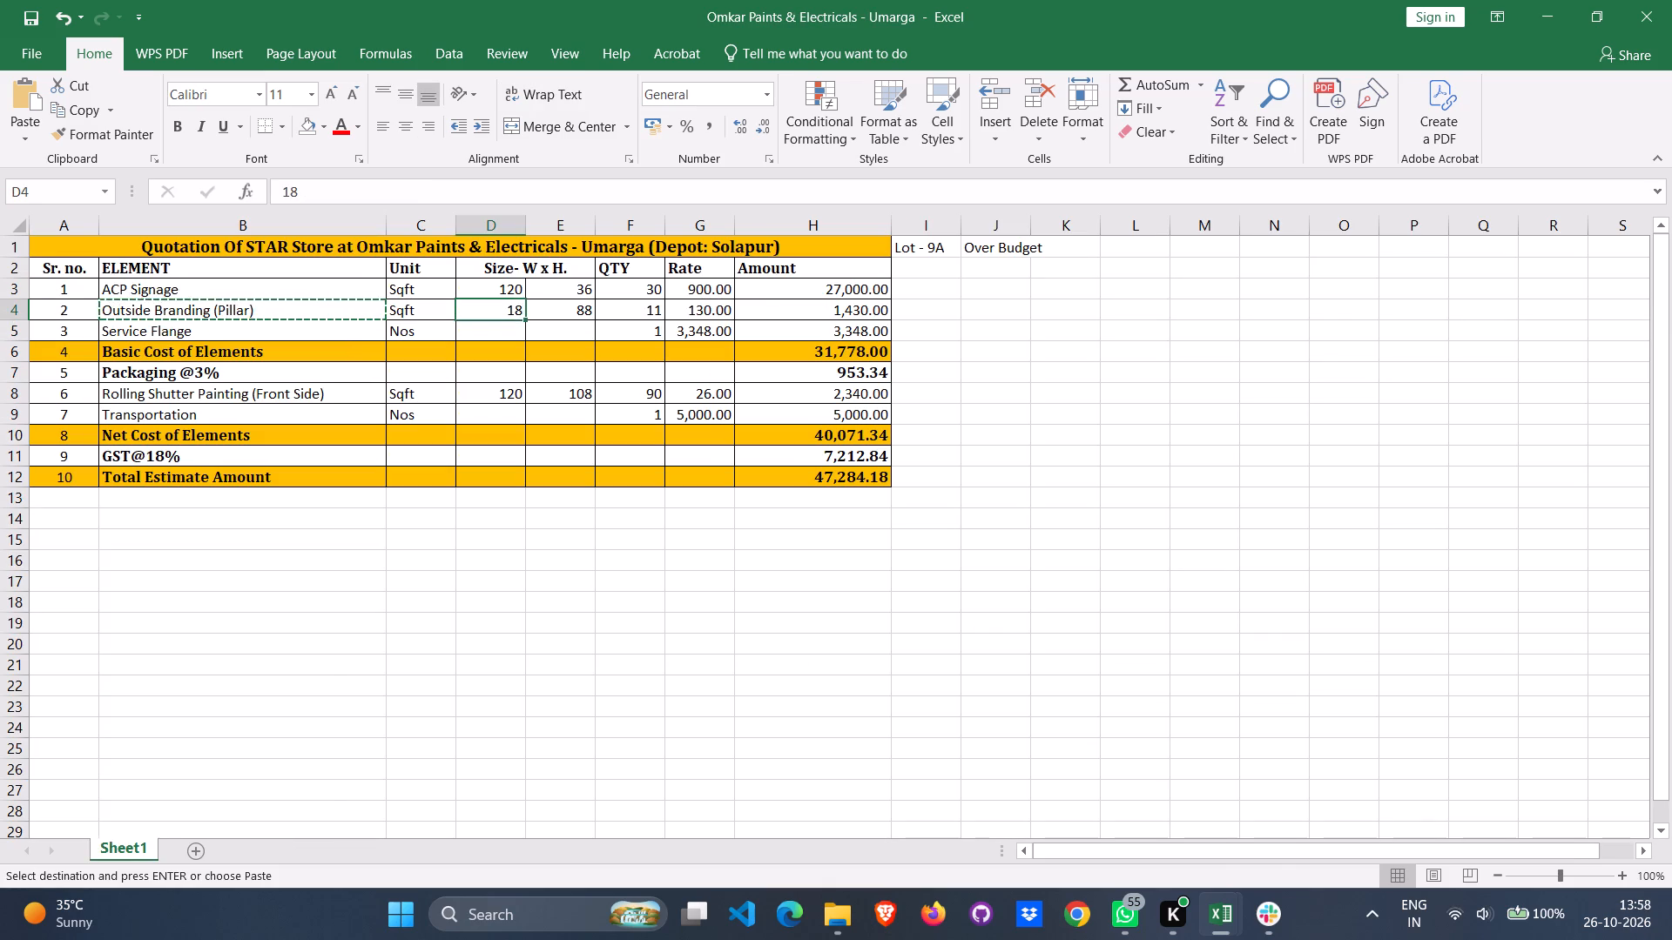
key(shift+Right)
key(ctrl+c)
key(alt+Tab)
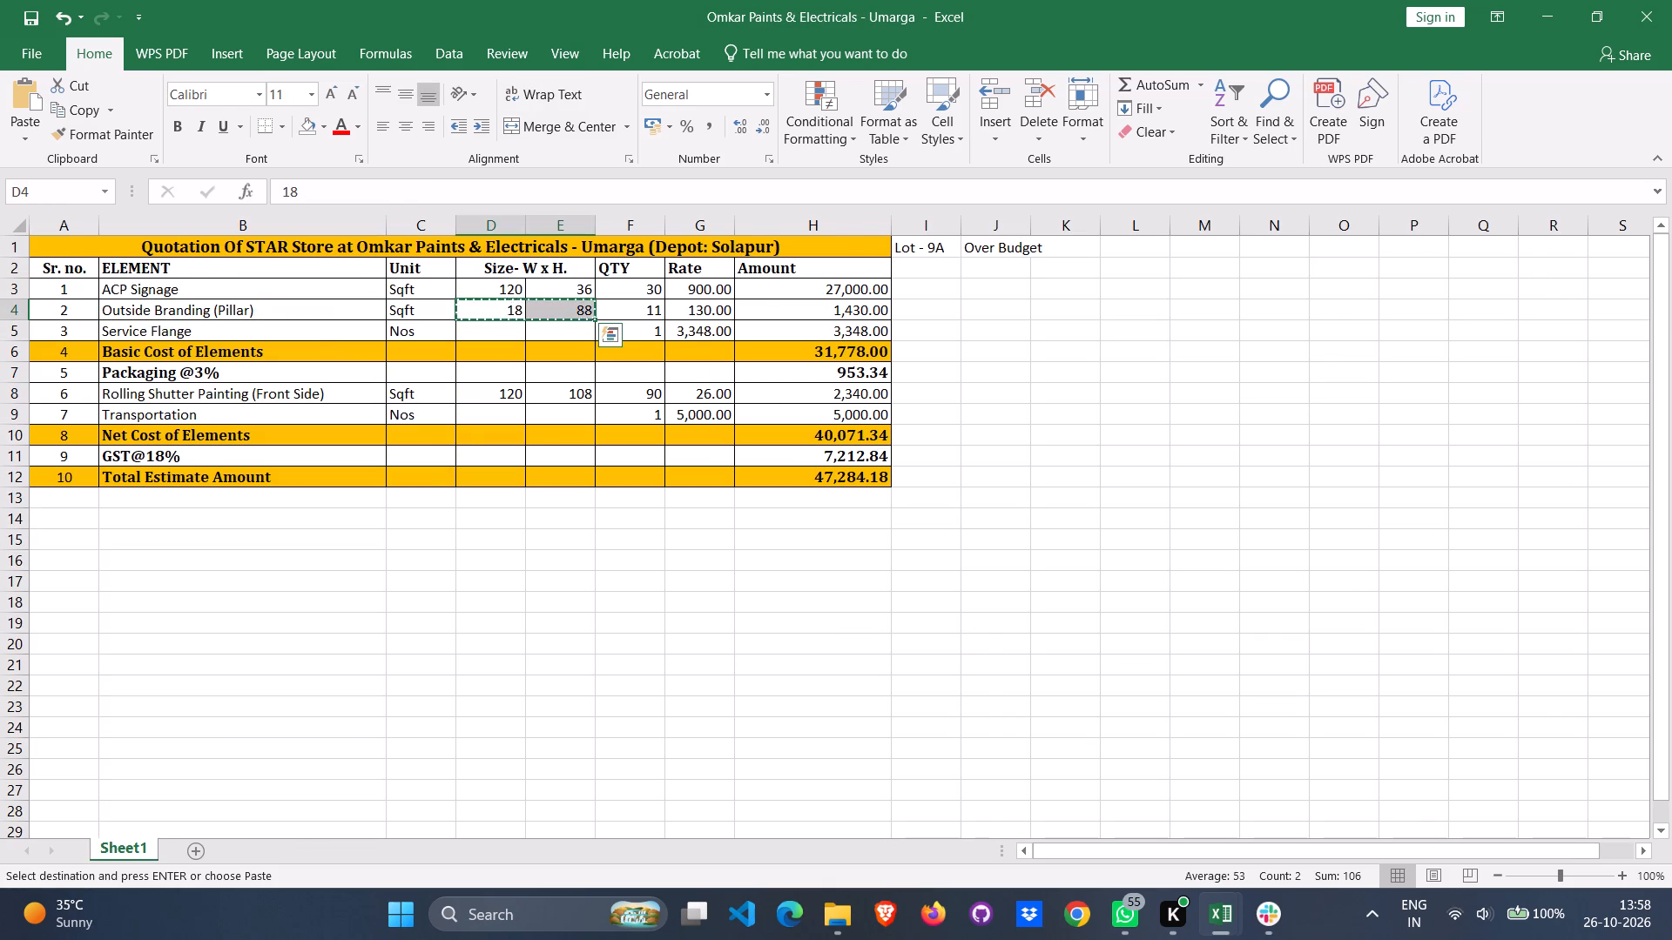
key(Right)
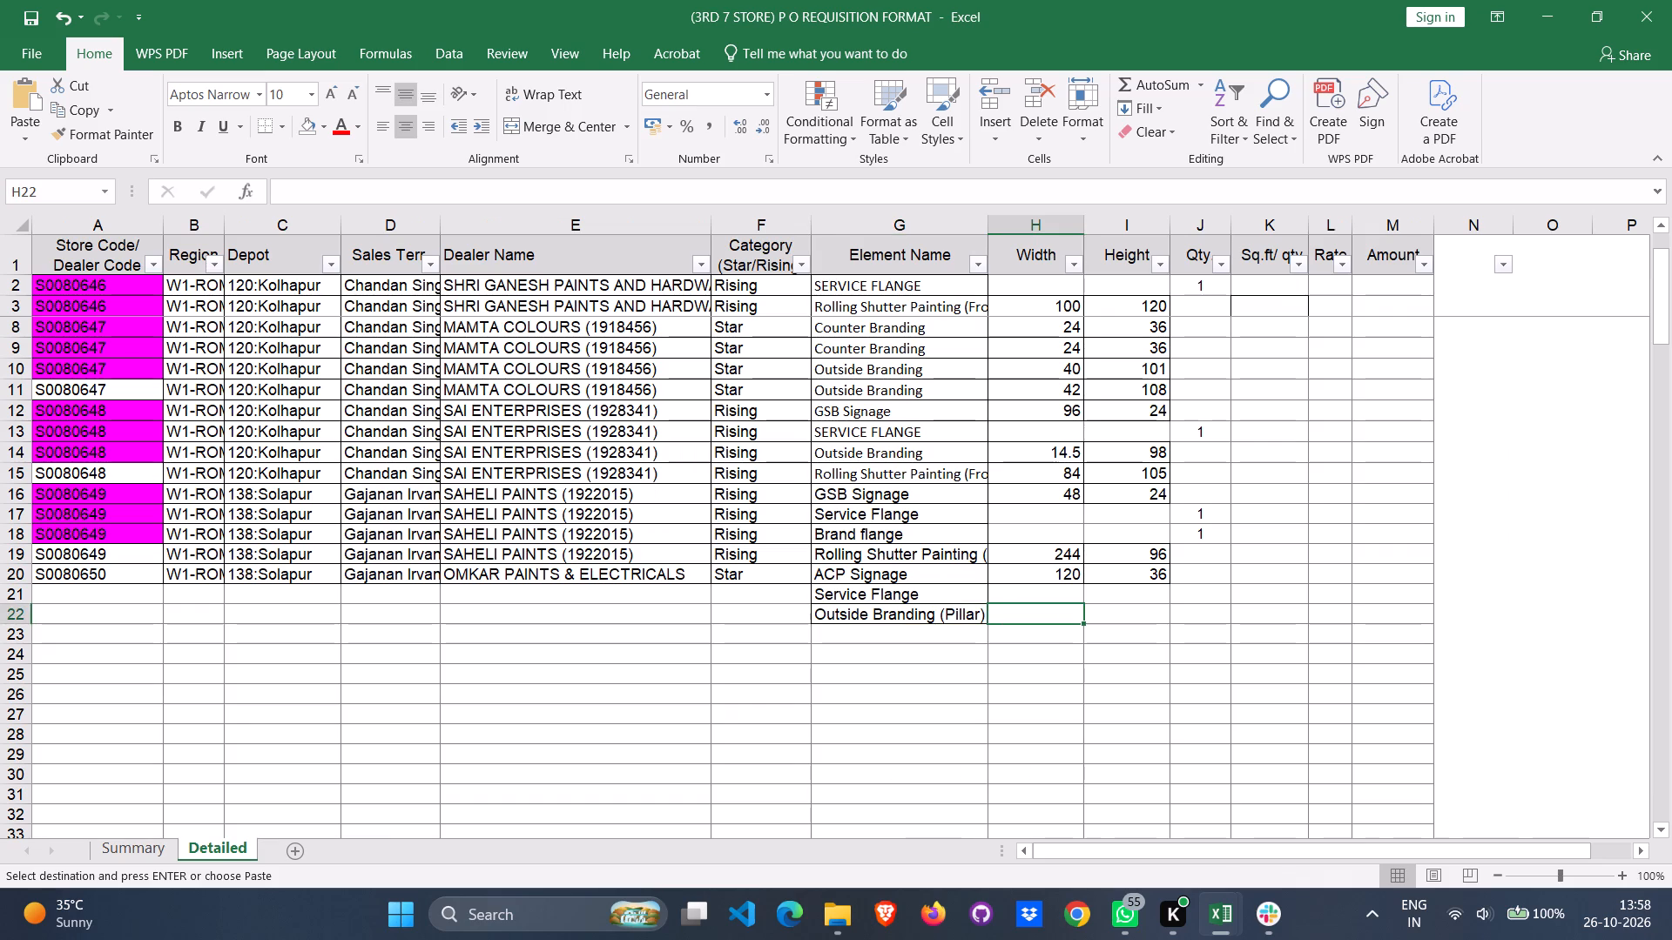
key(ctrl+v)
key(ctrl+s)
Enter quantity 1 for Omkar's Service Flange in cell J21 of the Detailed sheet and save the requisition.
key(alt+Tab)
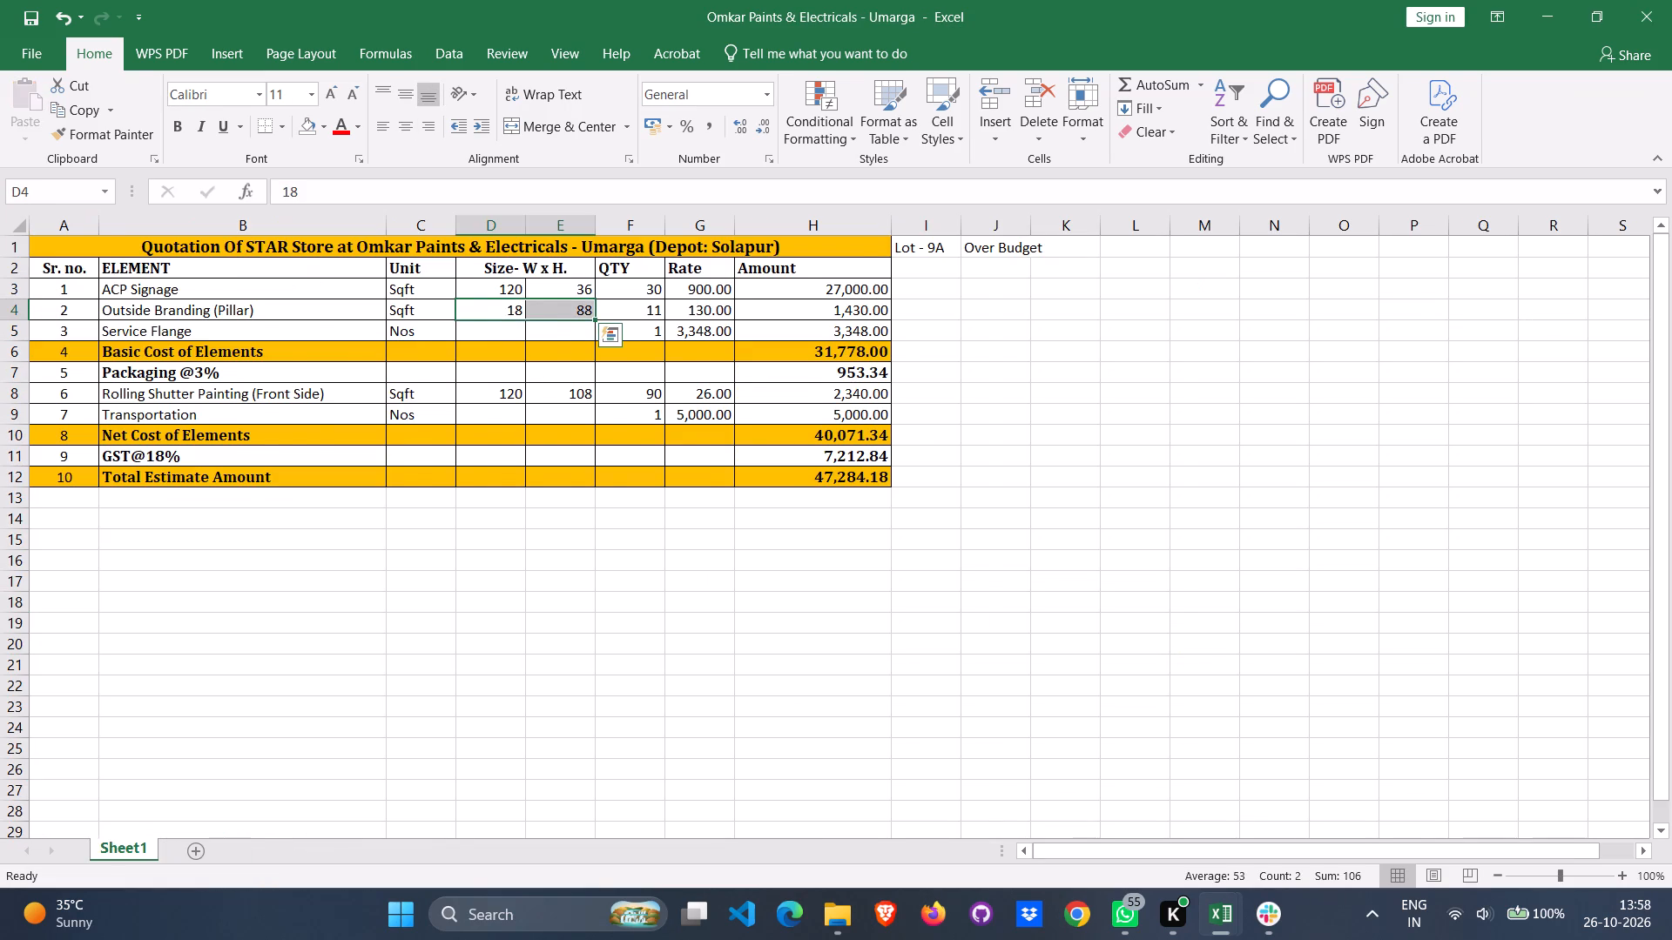
key(alt+Tab)
click(1215, 595)
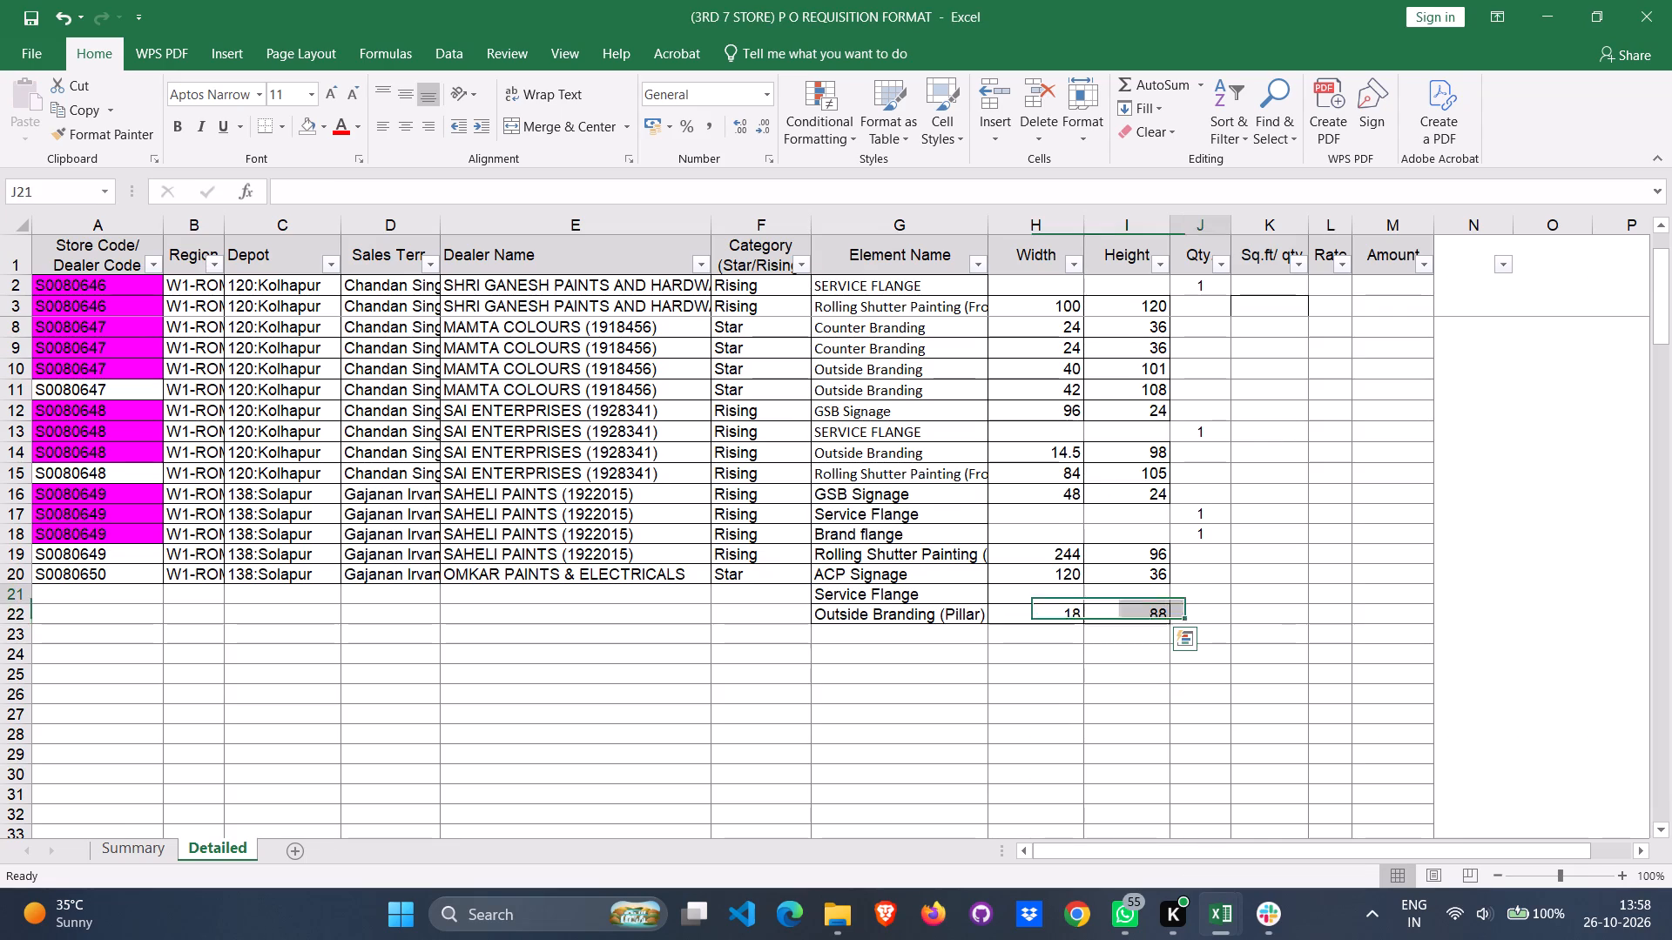
key(1)
key(ctrl+s)
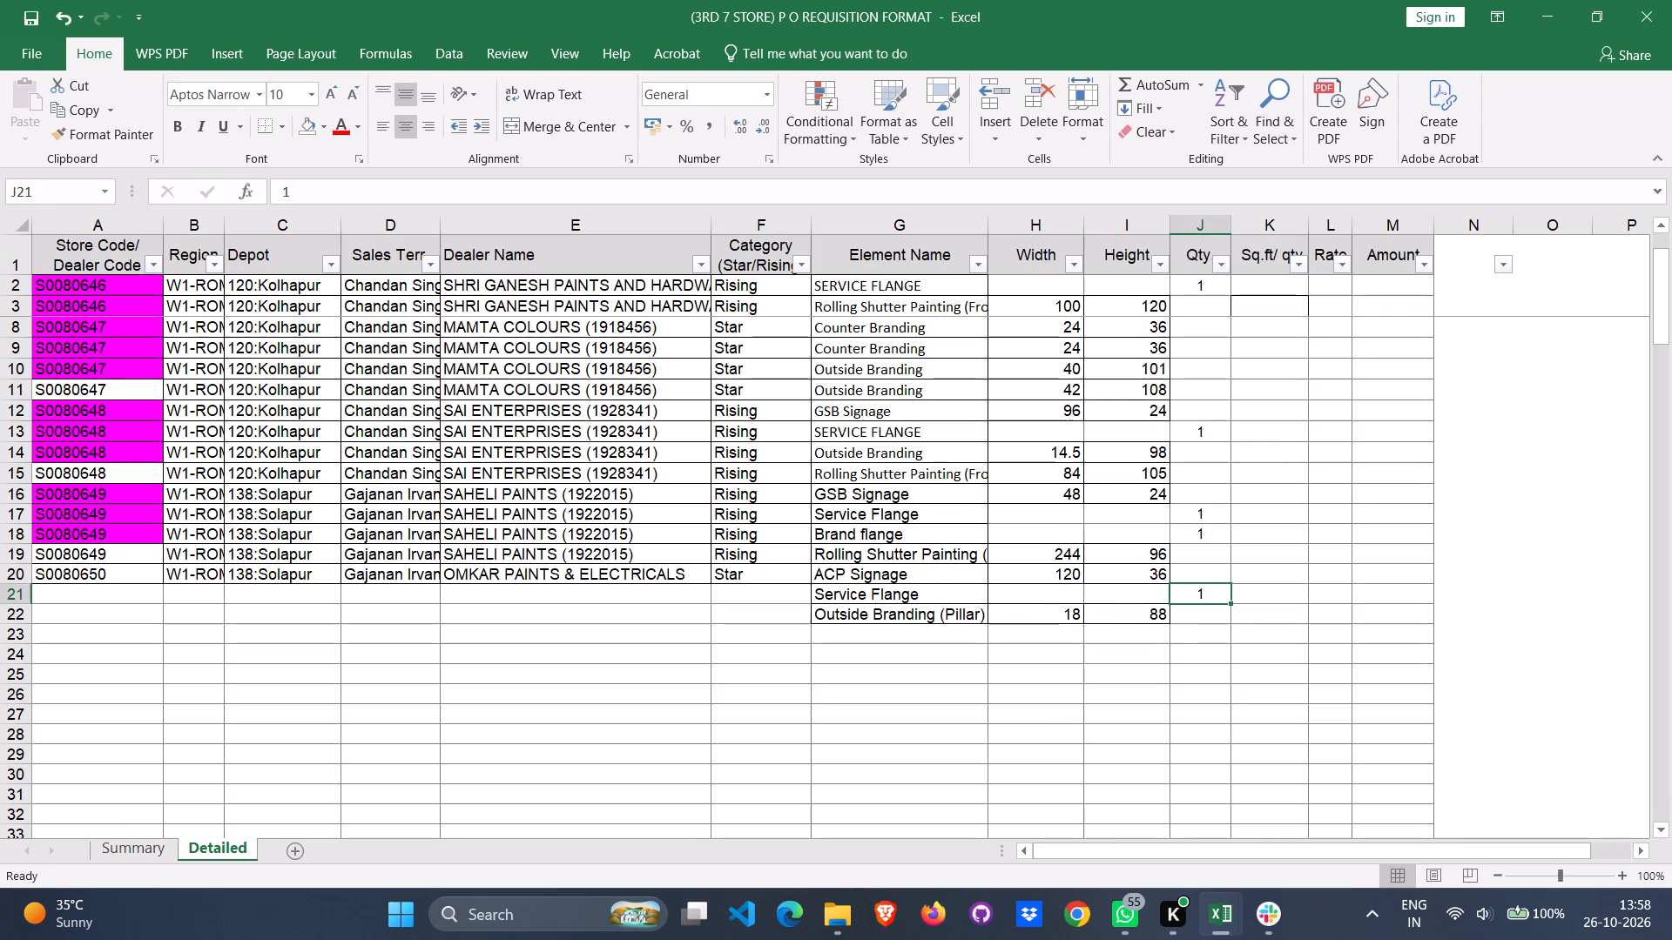
Copy the Rolling Shutter Painting (Front Side) element name from the Omkar quotation into cell G23 of the Detailed sheet.
key(alt+Tab)
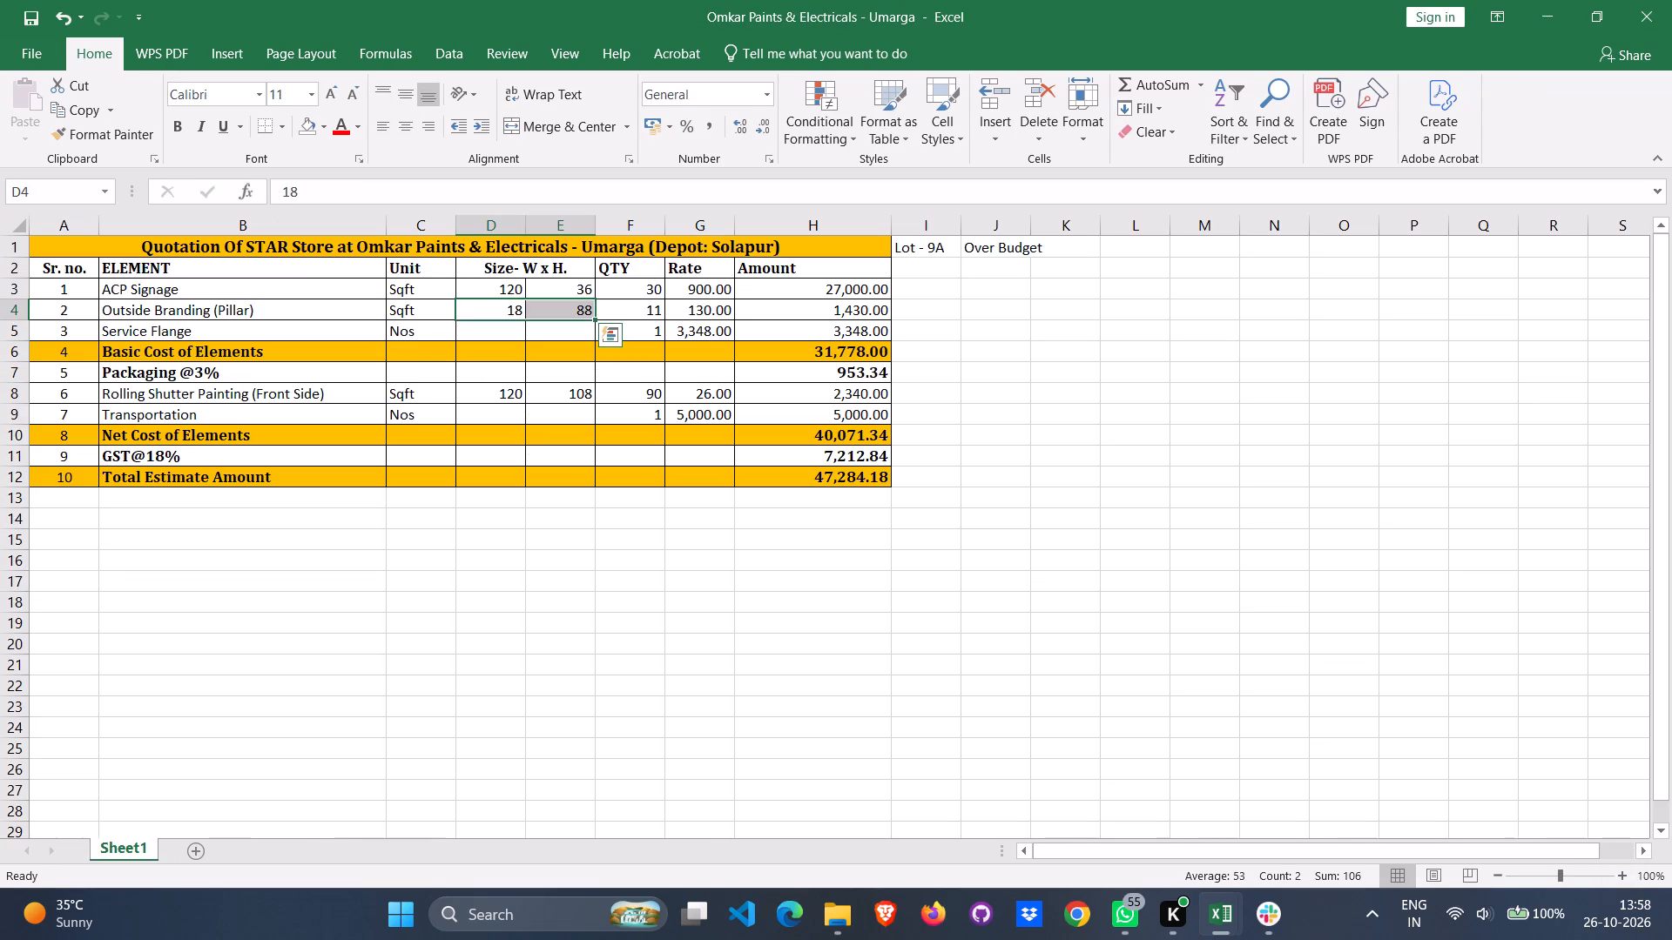
click(264, 391)
key(ctrl+c)
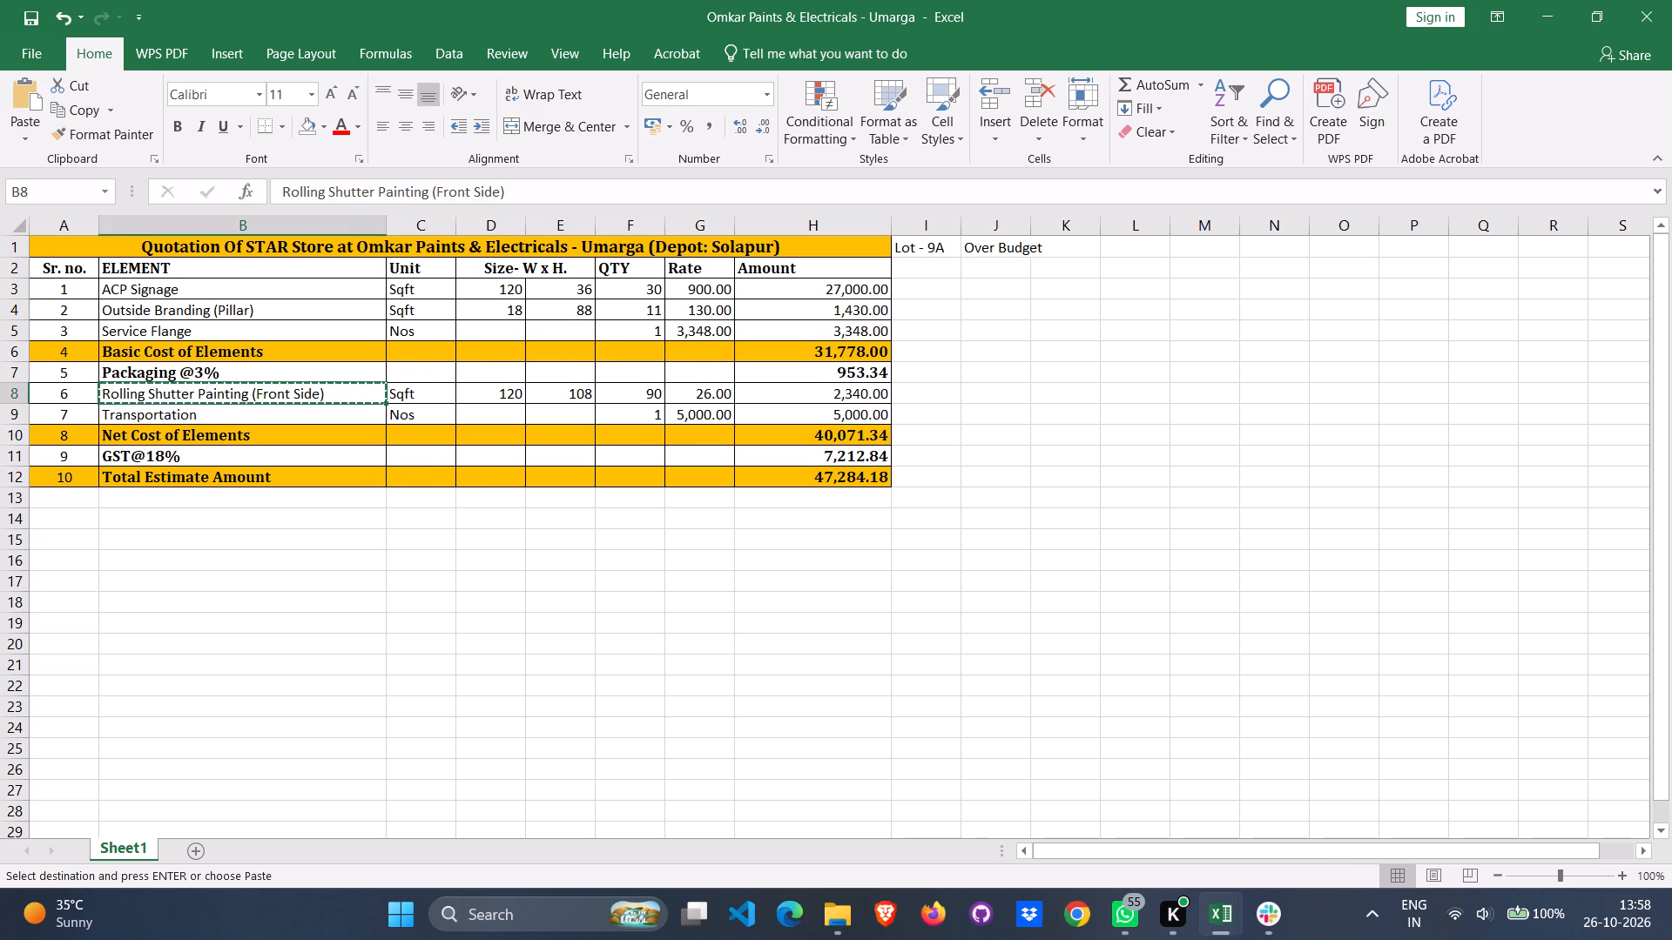
key(alt+Tab)
click(872, 637)
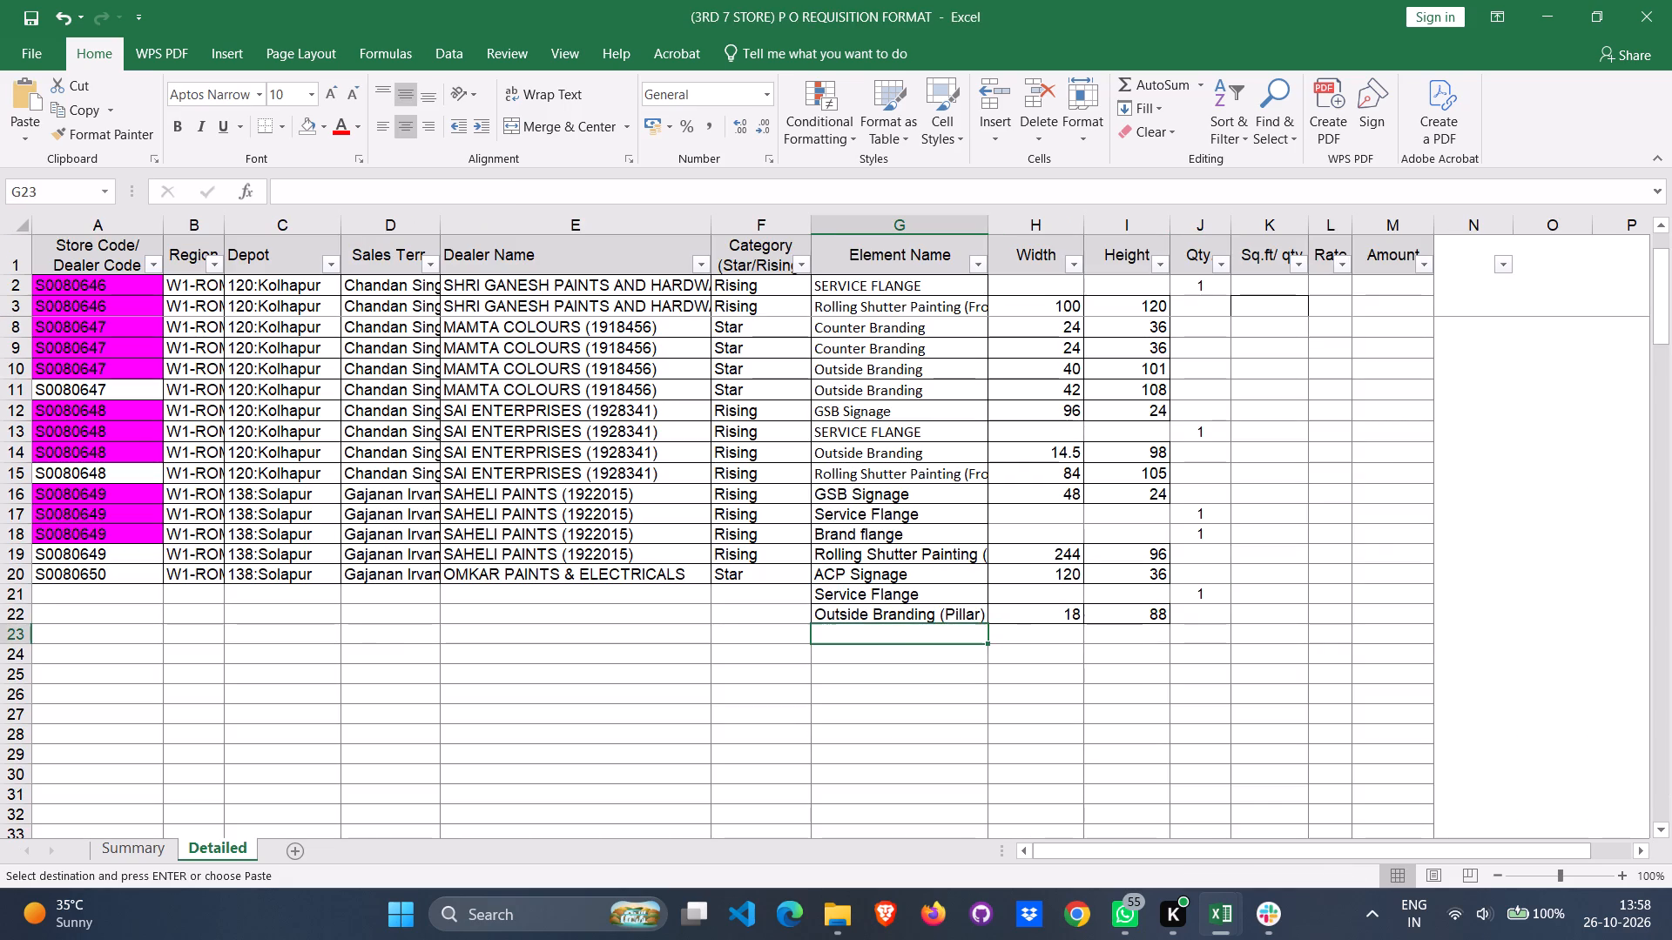
key(ctrl+v)
Copy the rolling shutter size, width 120 and height 108, from the Omkar quotation into H23:I23 and save the requisition.
click(1028, 641)
key(alt+Tab)
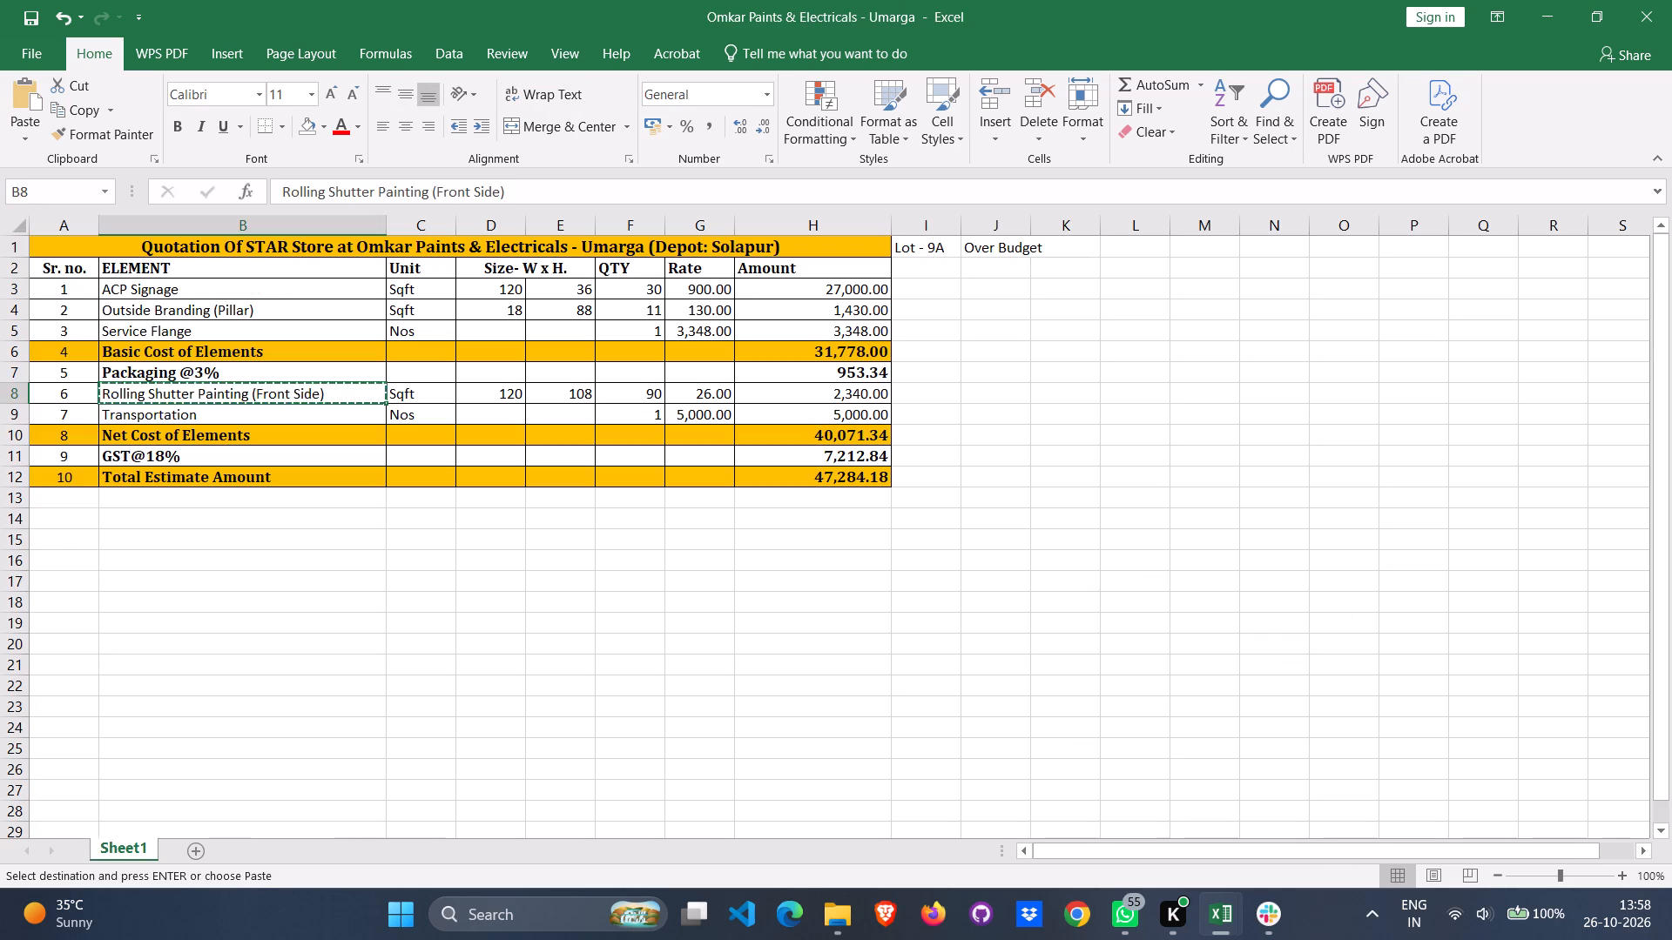
click(490, 394)
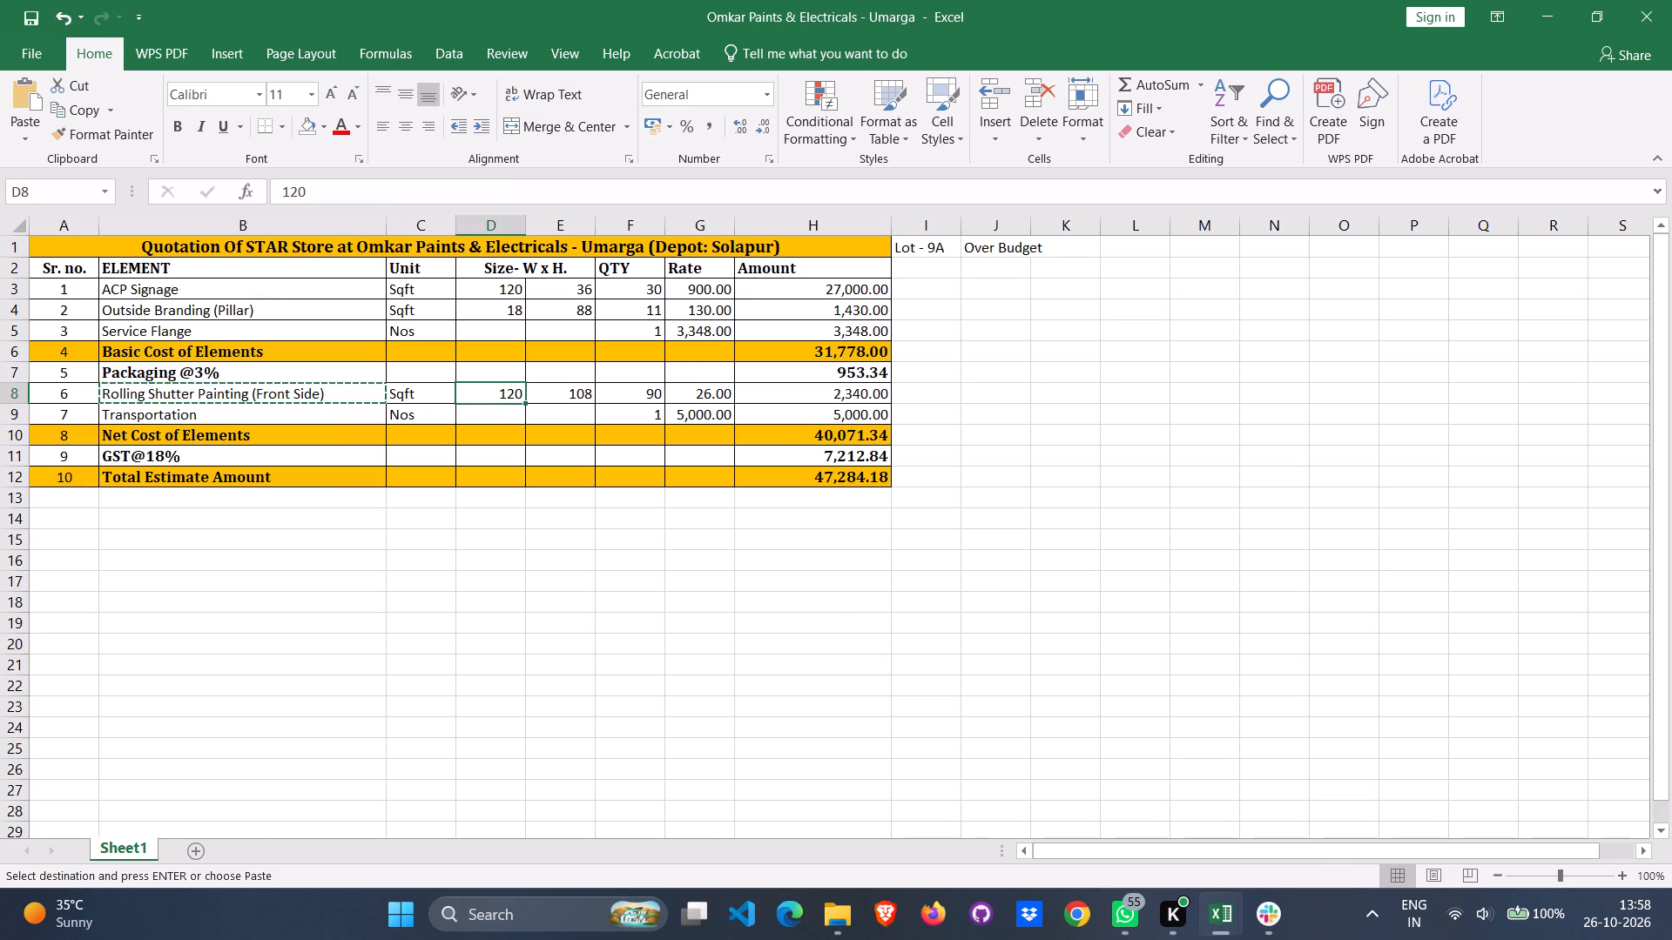
key(shift+Right)
key(ctrl+c)
key(alt+Tab)
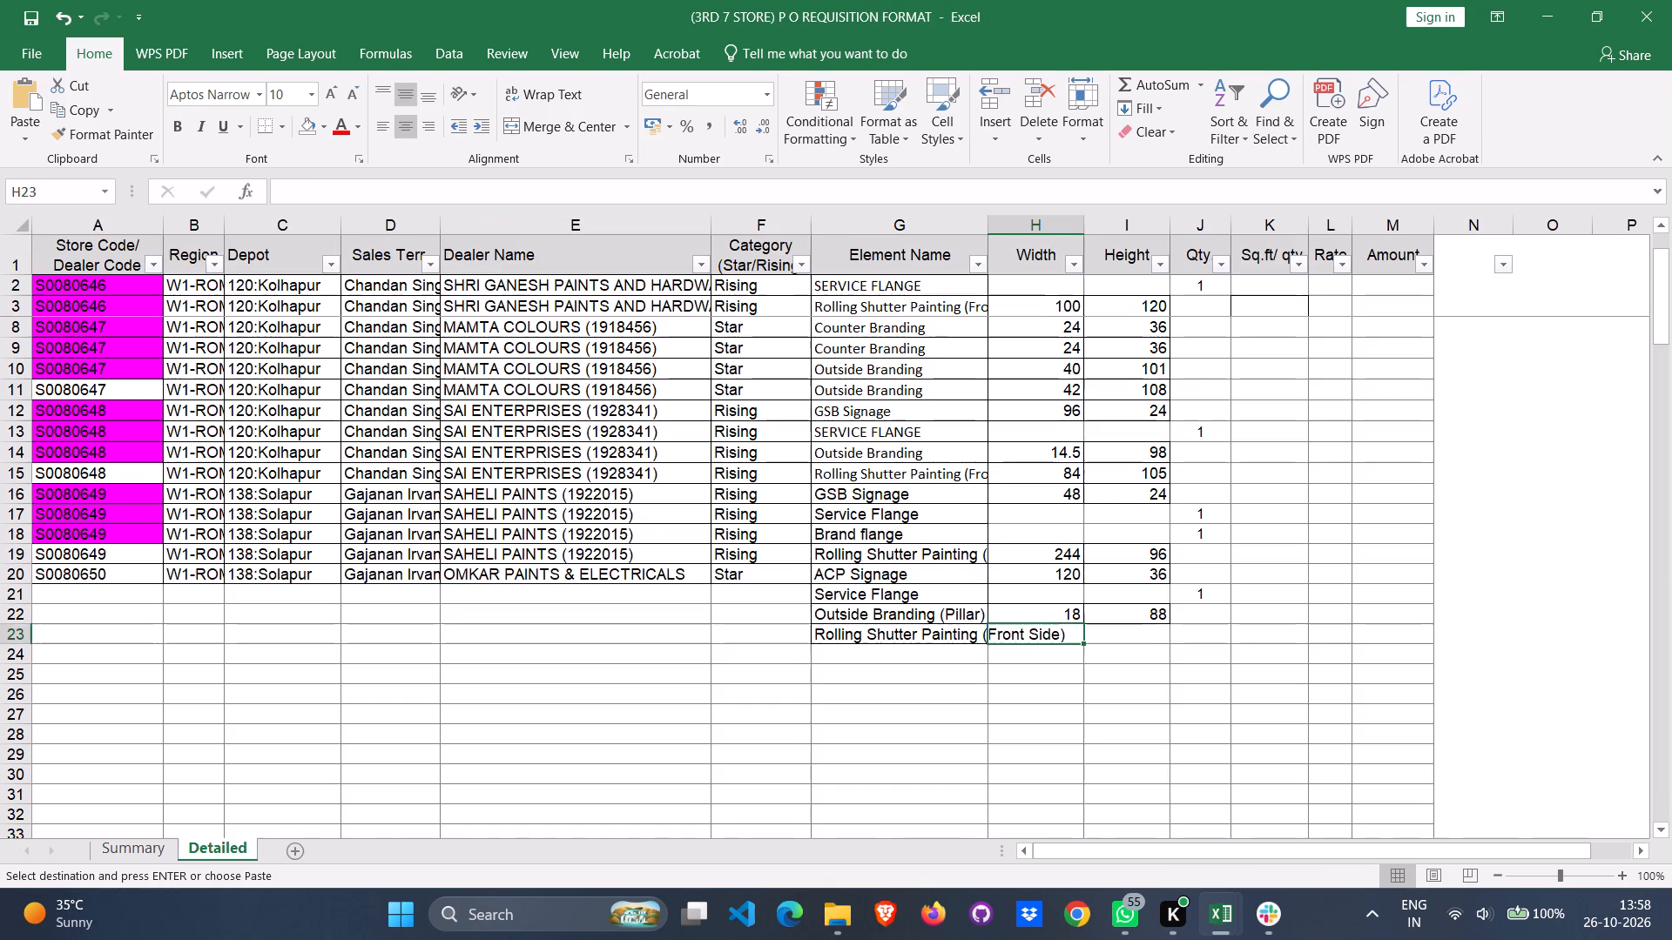
key(ctrl+v)
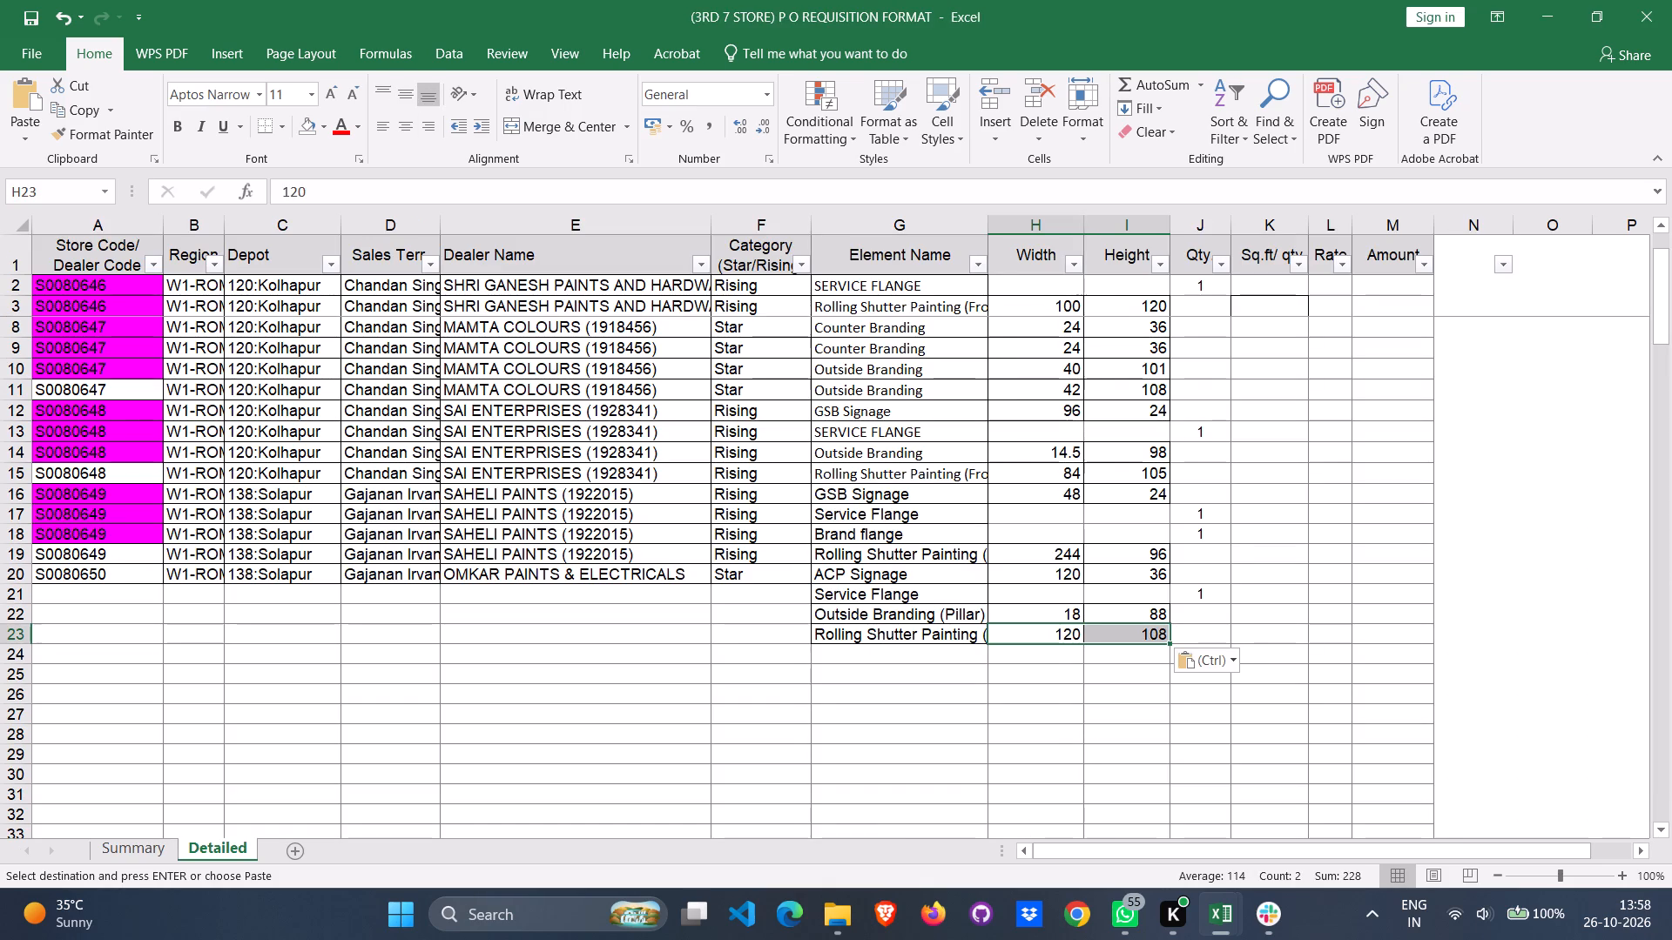
key(ctrl+s)
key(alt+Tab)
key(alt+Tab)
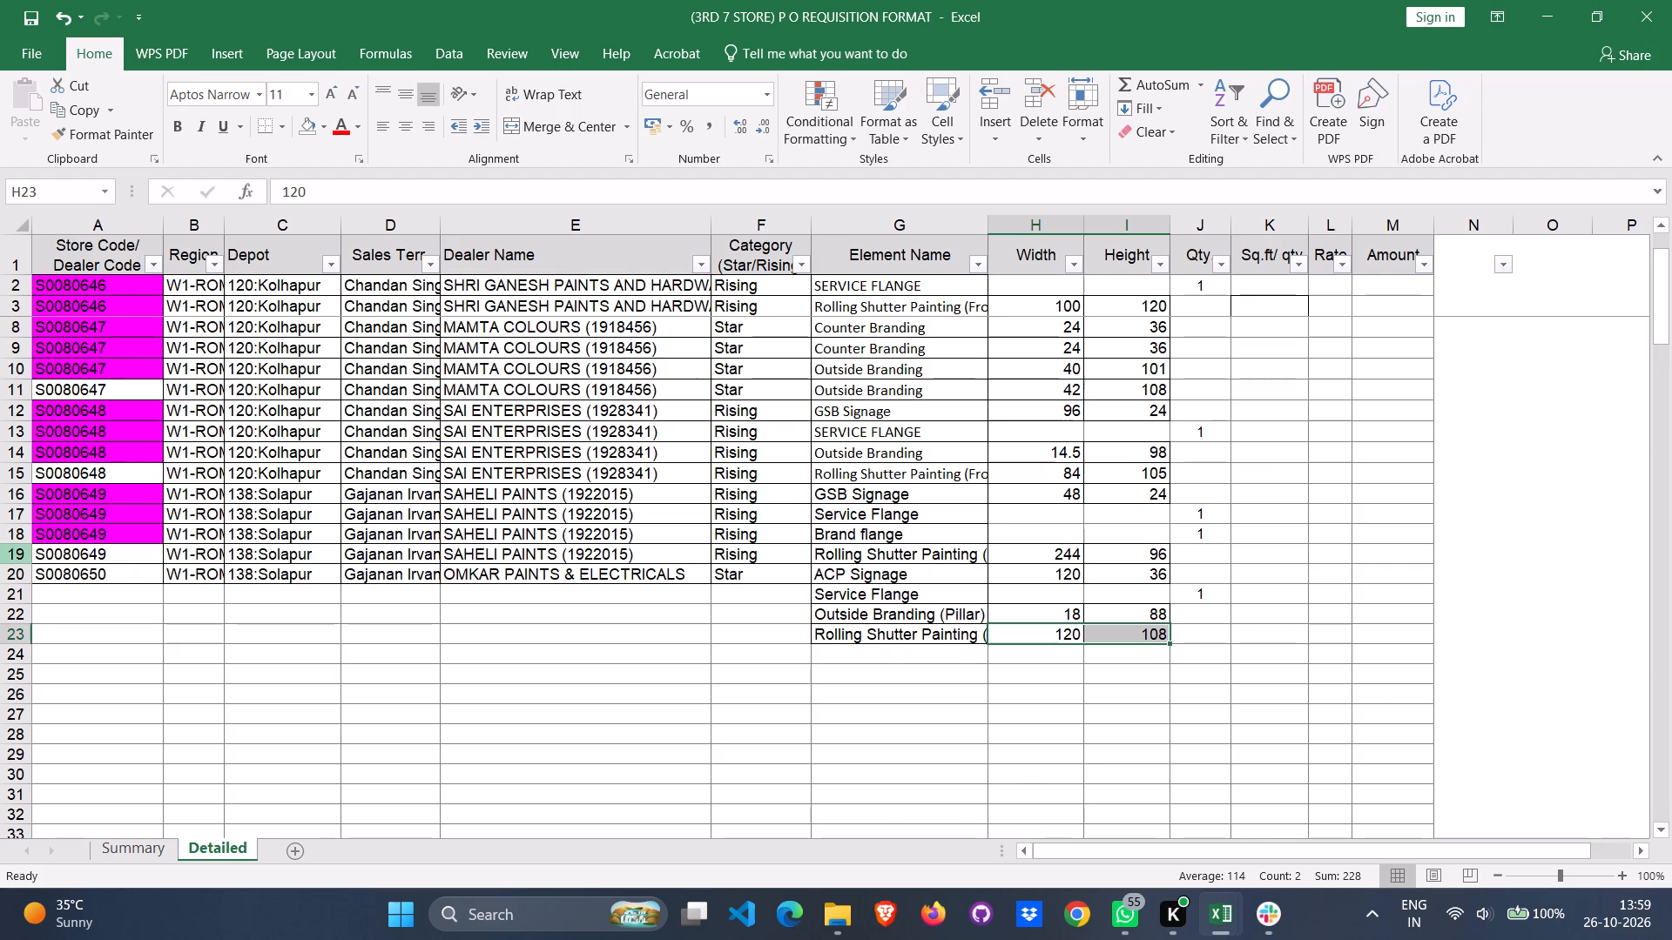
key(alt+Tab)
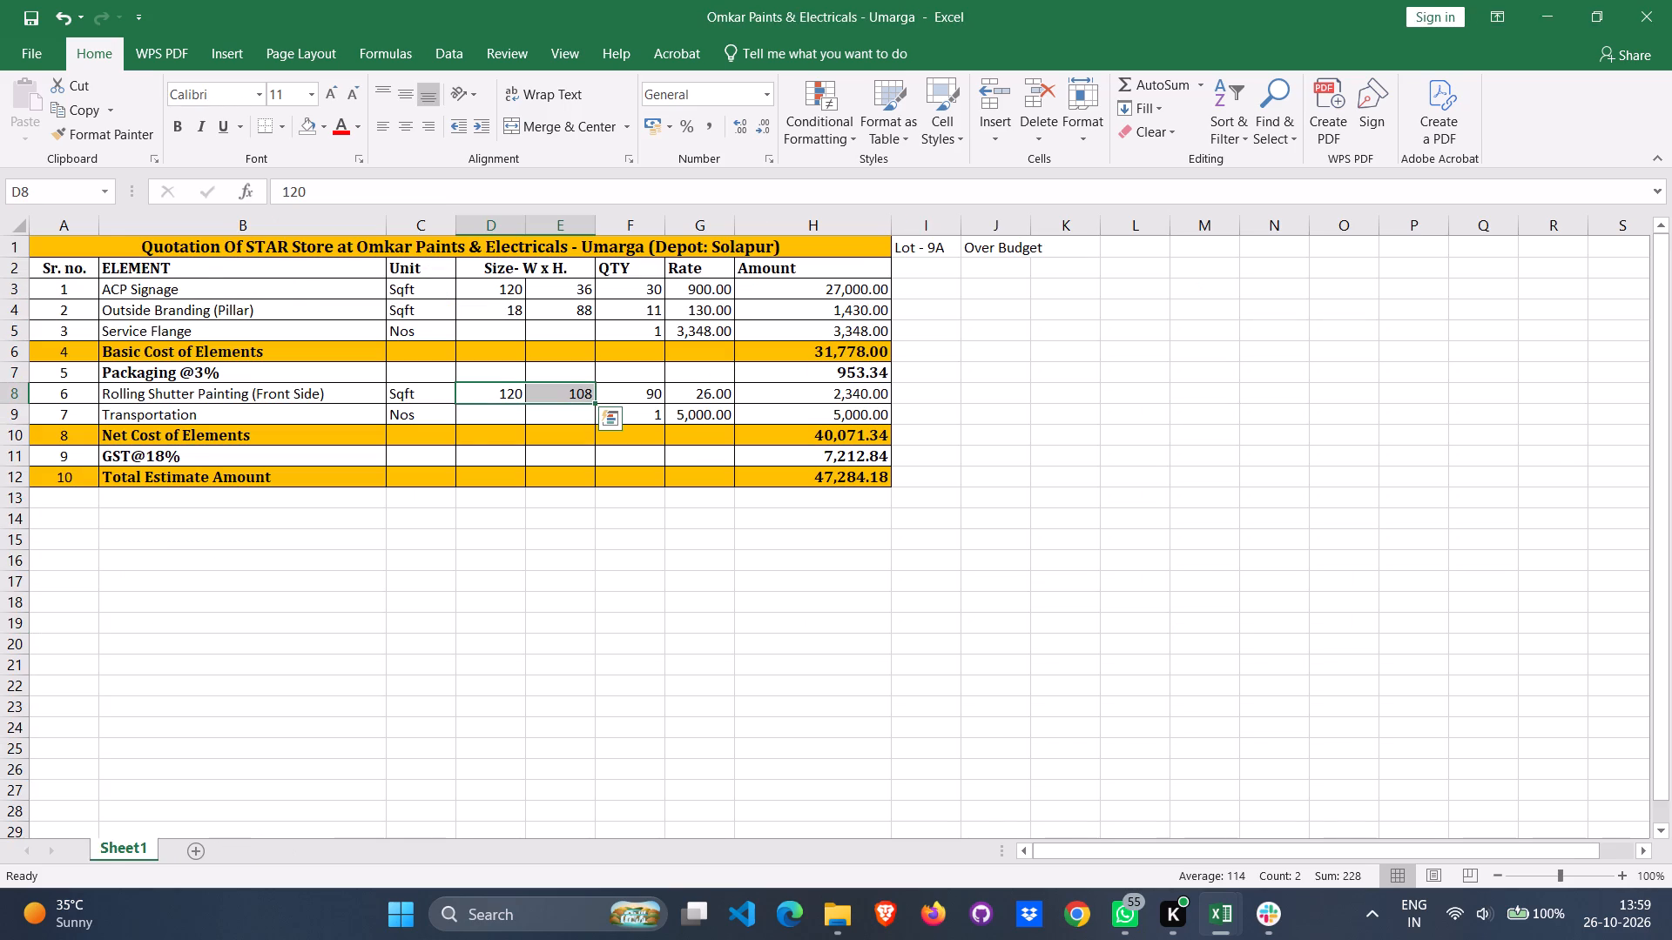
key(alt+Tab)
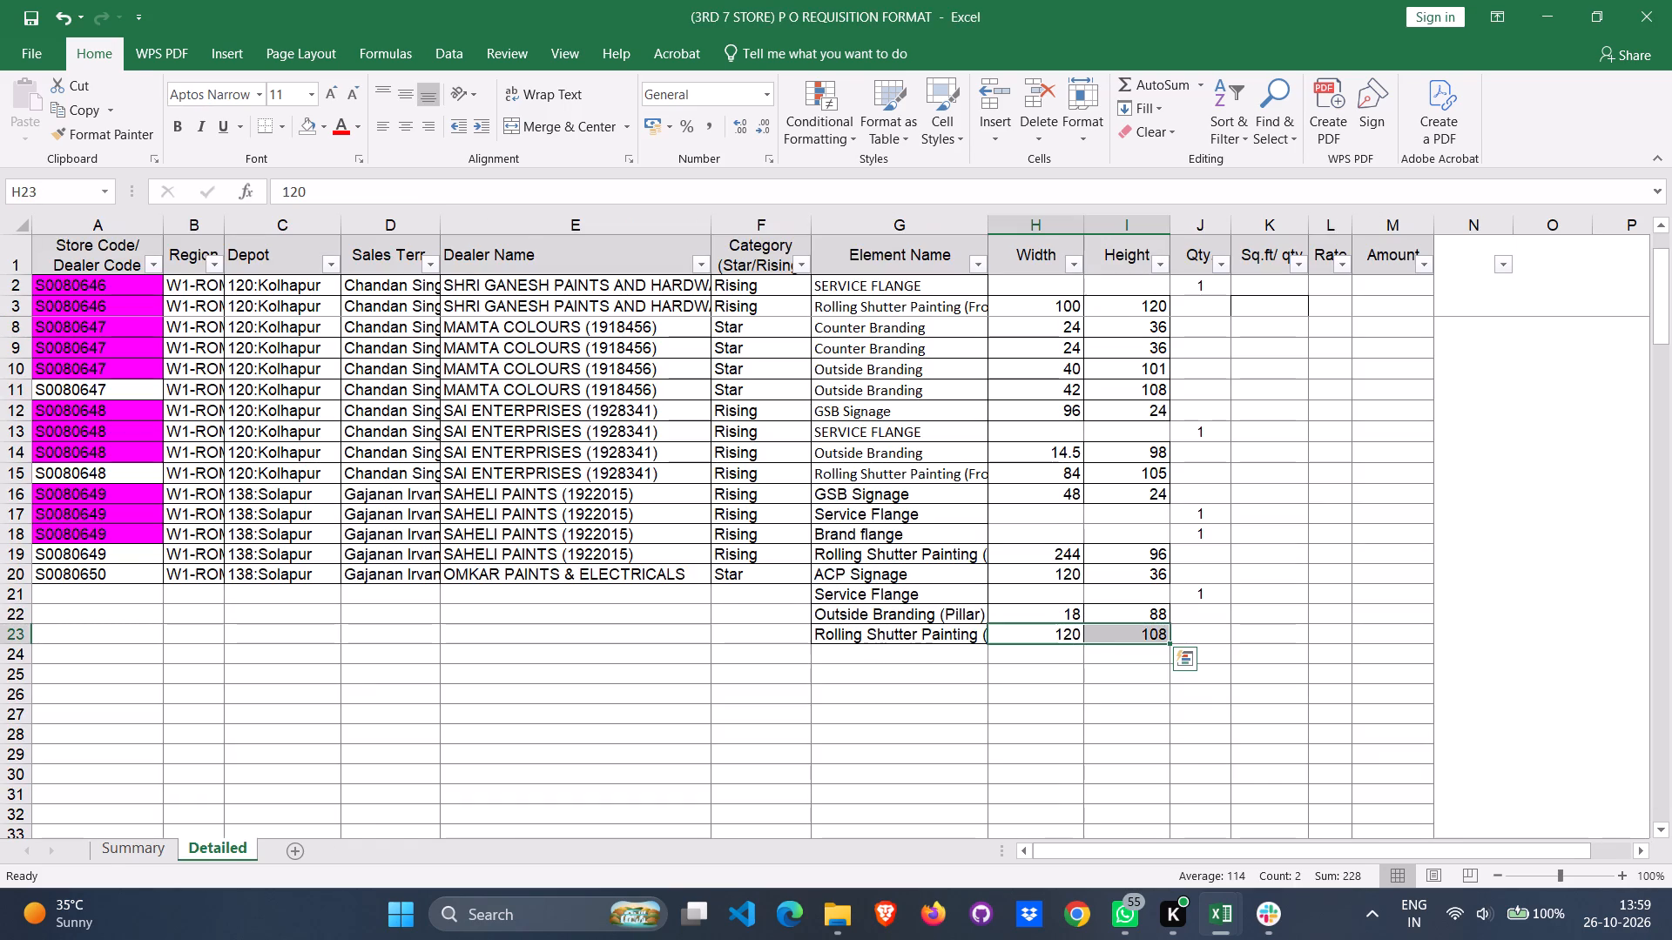
Copy the Omkar dealer details in A20:F20 down through row 23 of the Detailed sheet and save the requisition.
click(133, 578)
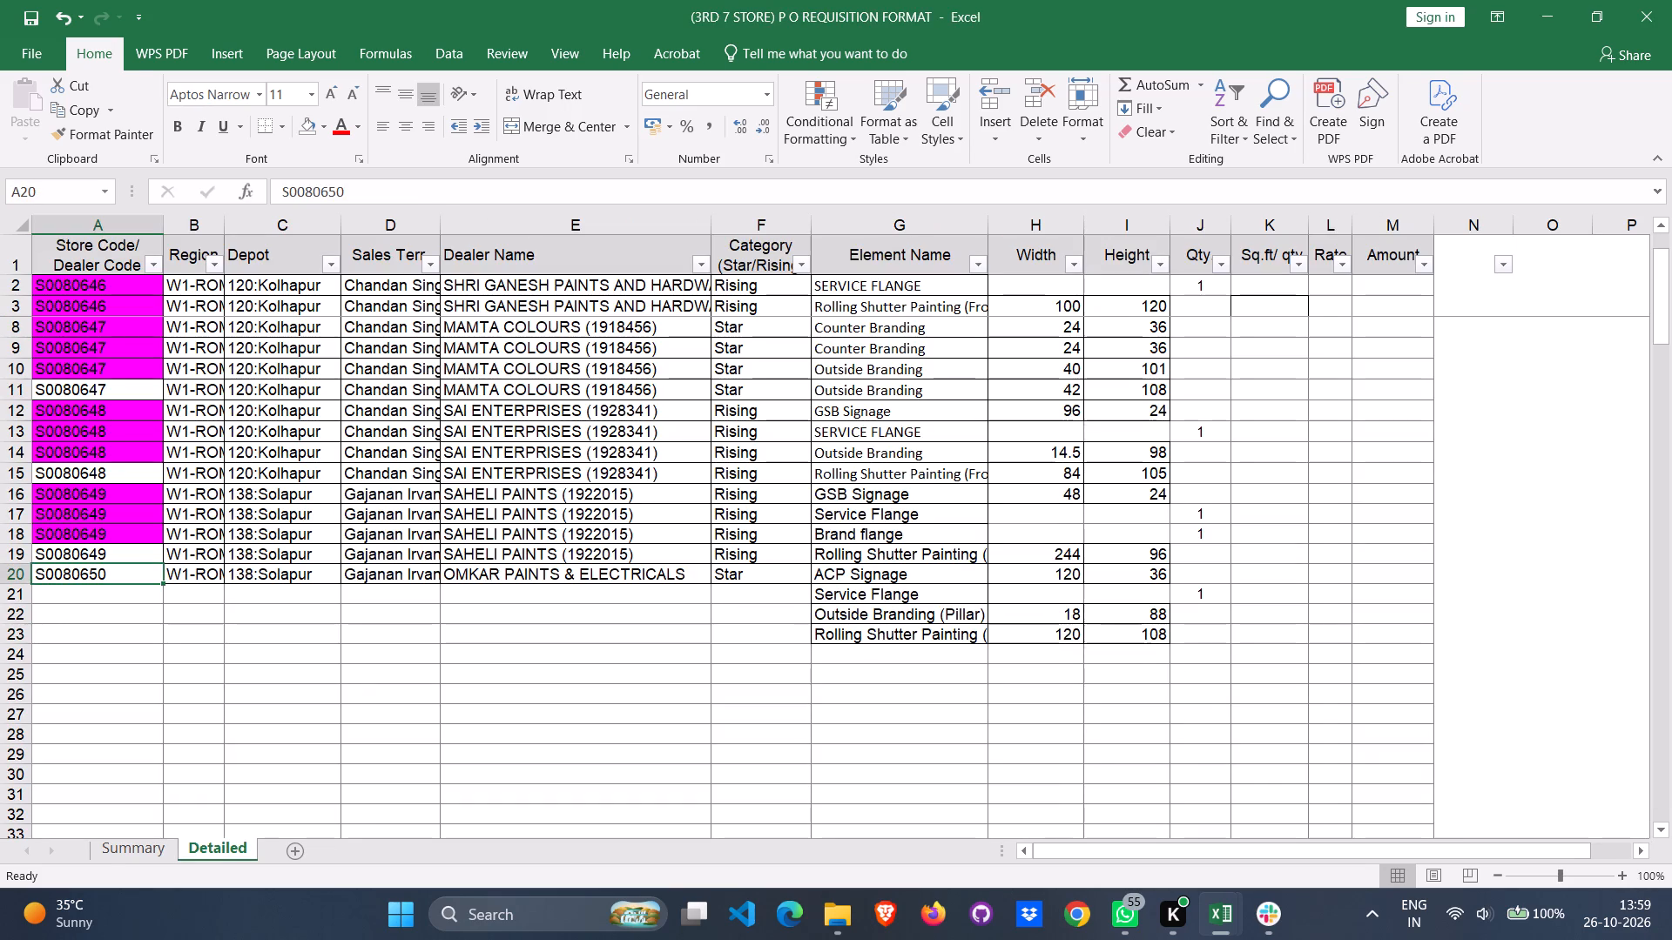
key(shift+Right)
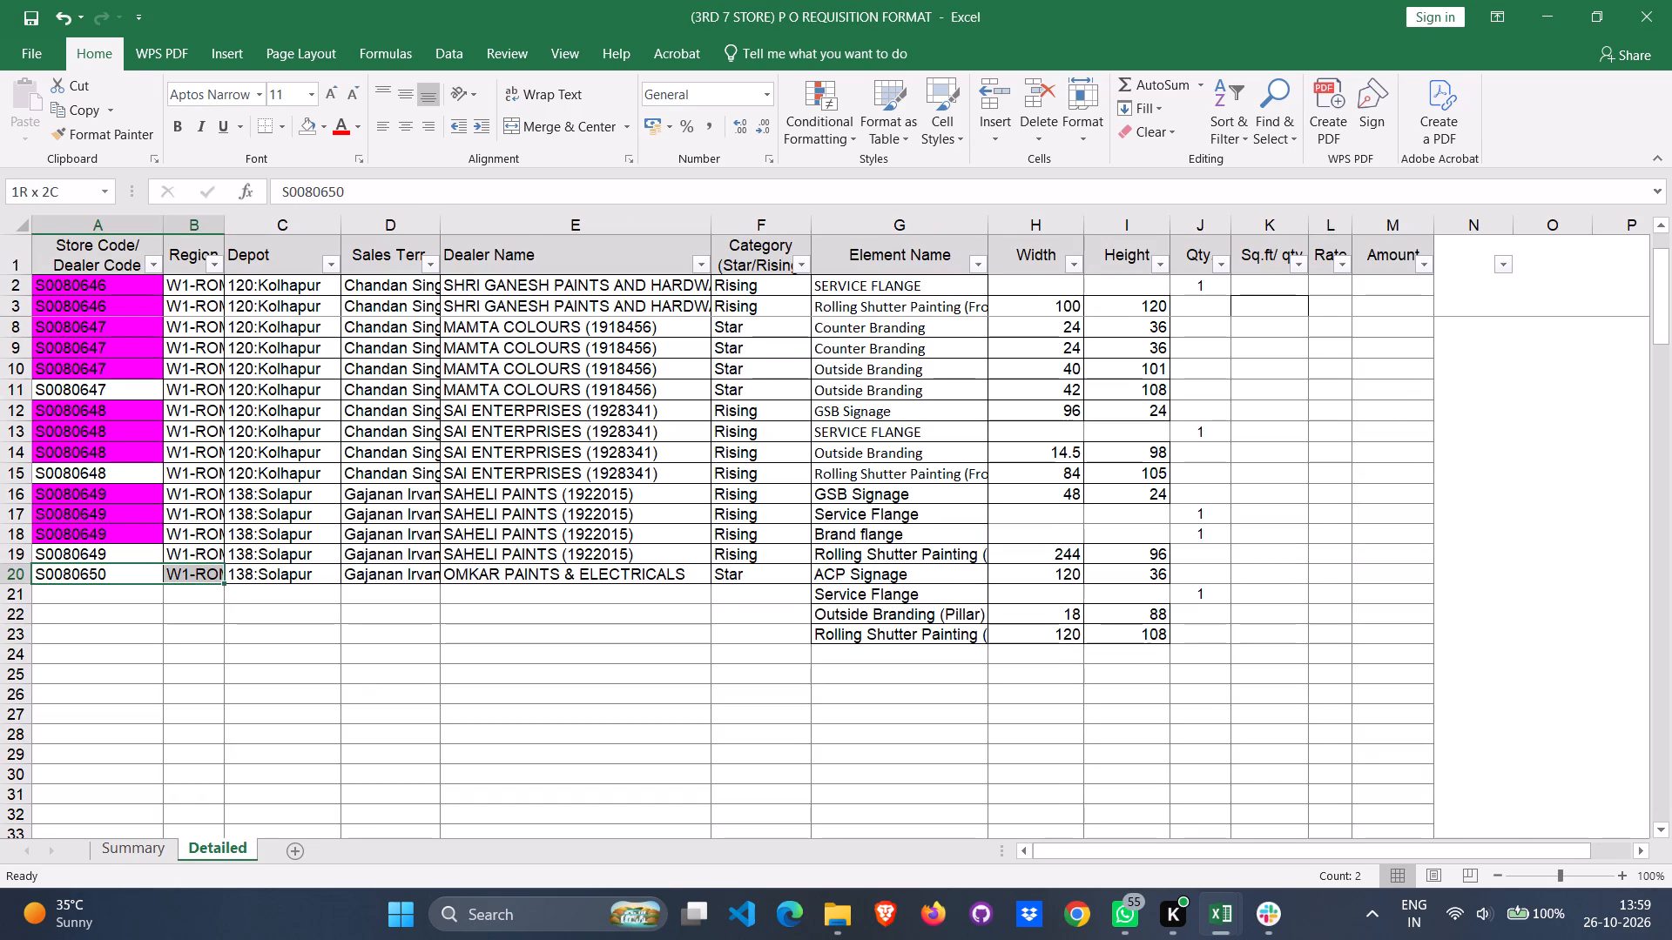
key(shift+Right)
key(shift+Right)
key(shift+Right)
key(shift+Right)
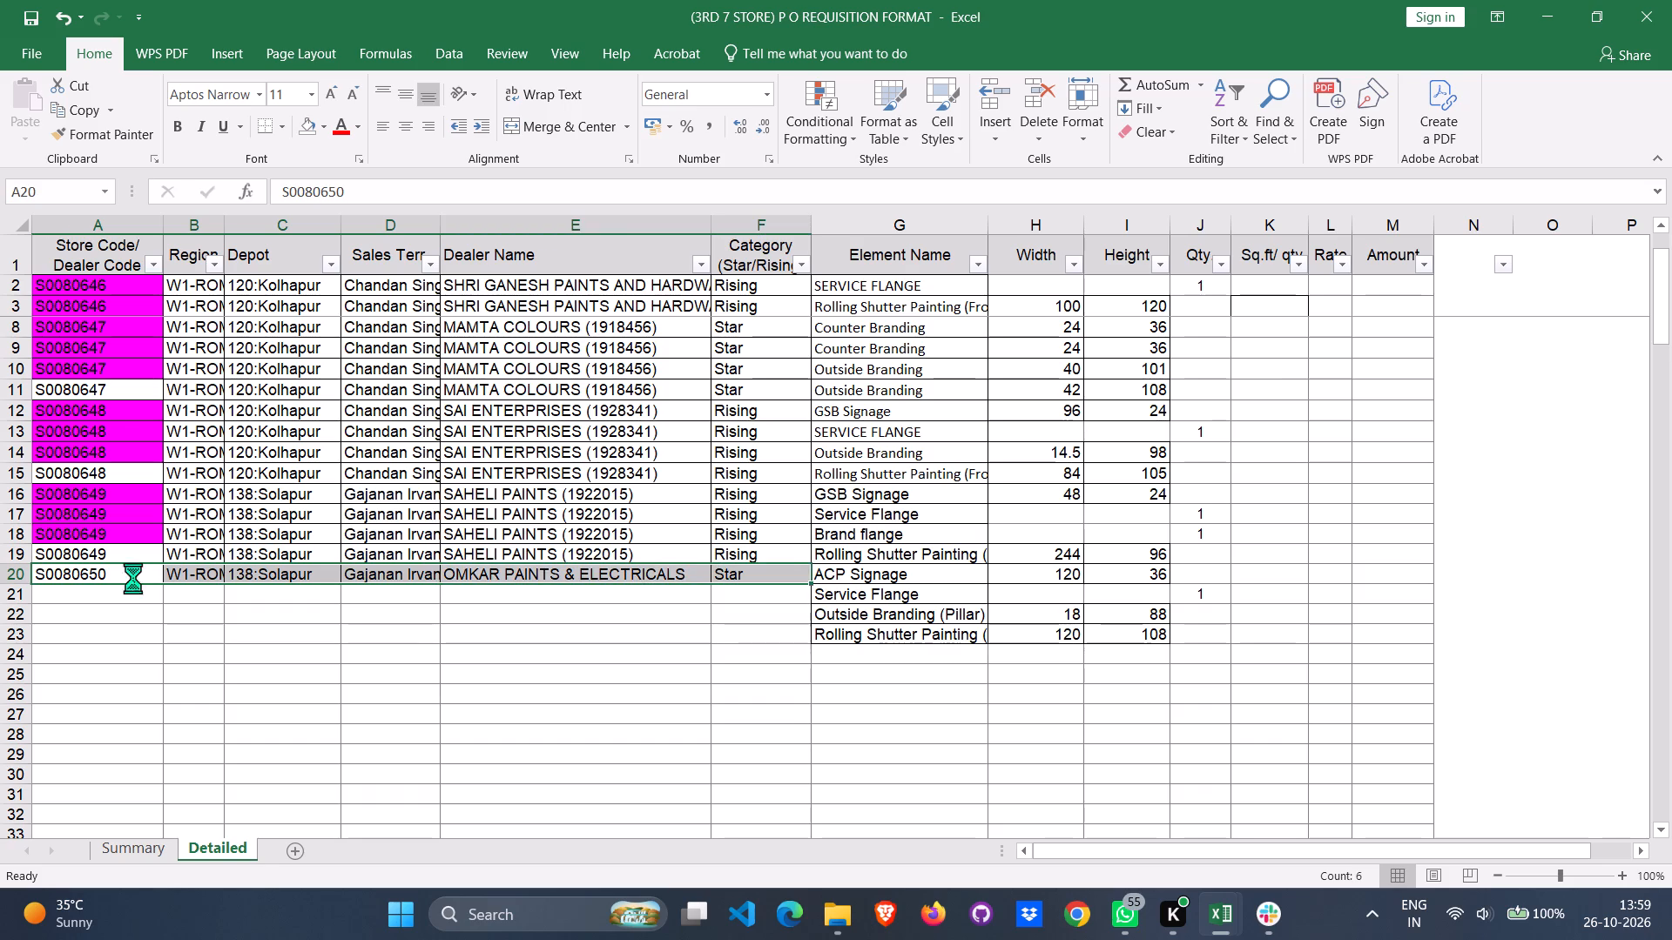
key(ctrl+c)
key(shift+Down)
key(shift+Down)
key(shift+Down)
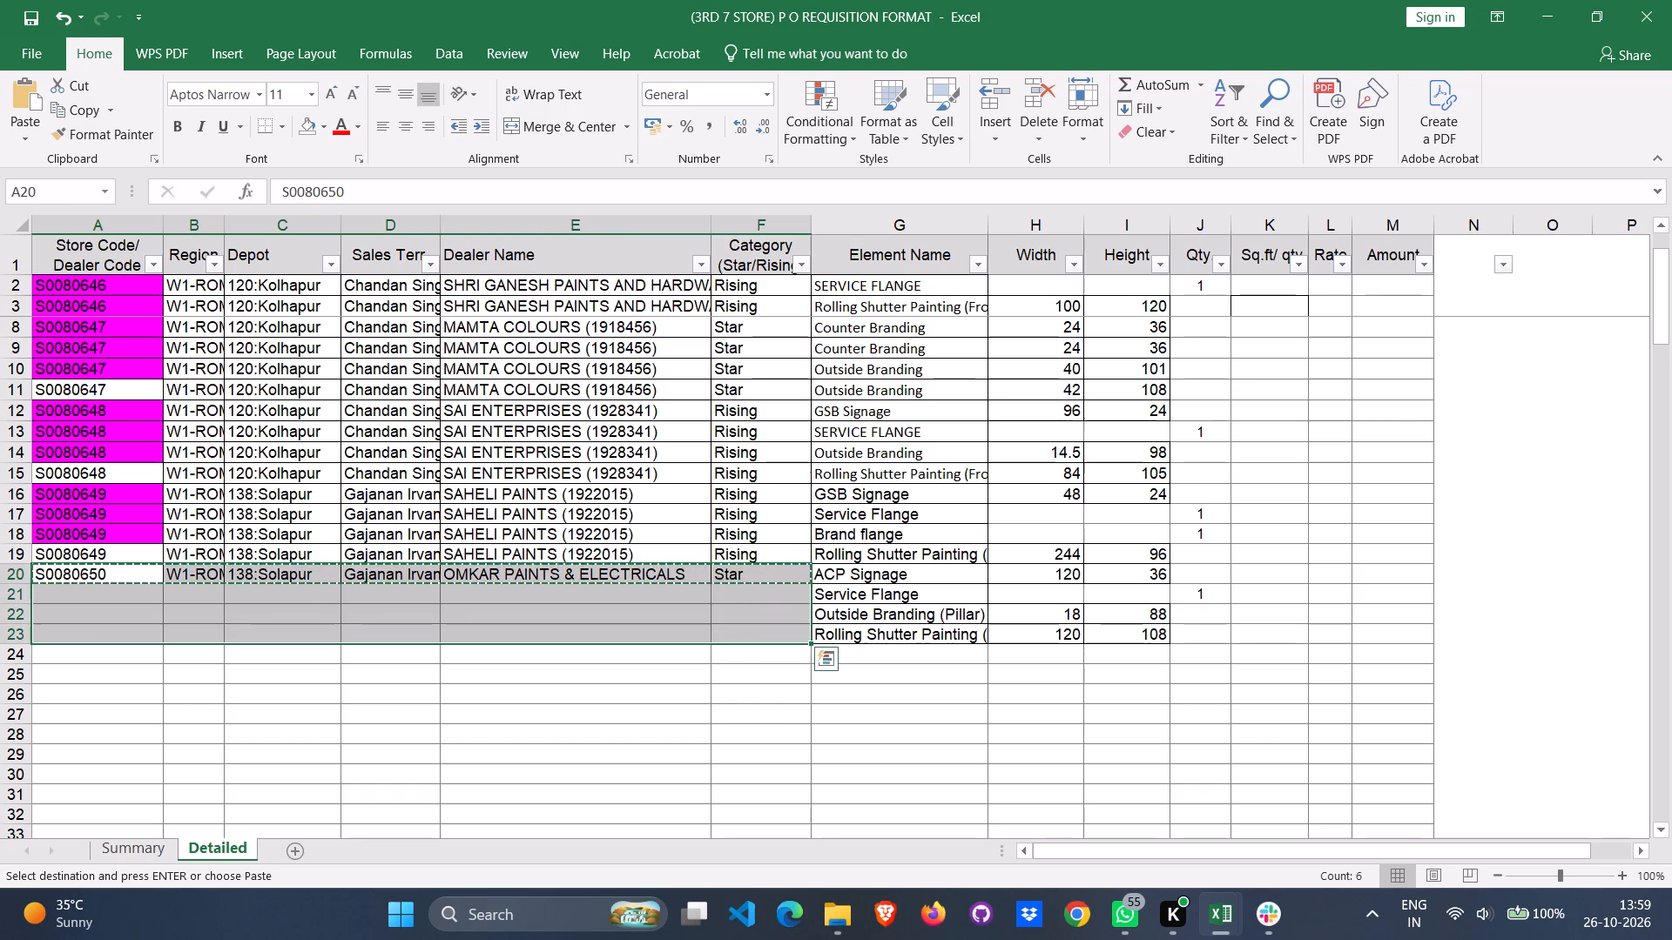
key(ctrl+v)
key(ctrl+s)
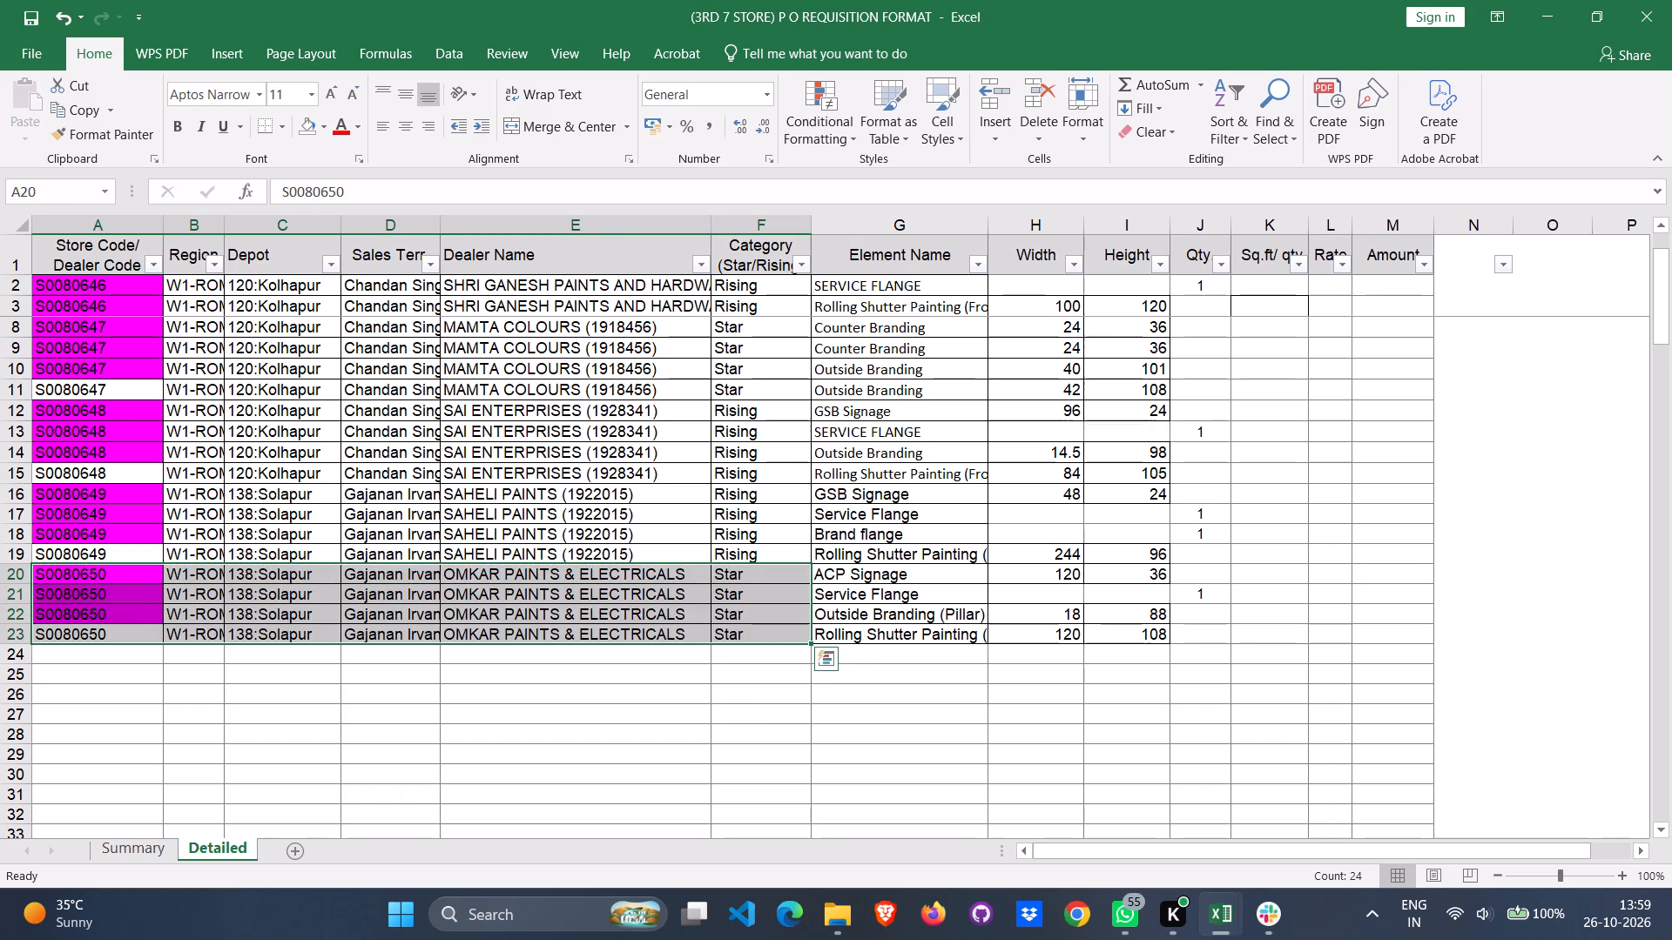
Copy the YASH MACHINERY AND HARDWARE dealer details, A13:F13, from the Summary sheet into row 24 of the Detailed sheet, starting at A24.
scroll(462, 701, down, 10)
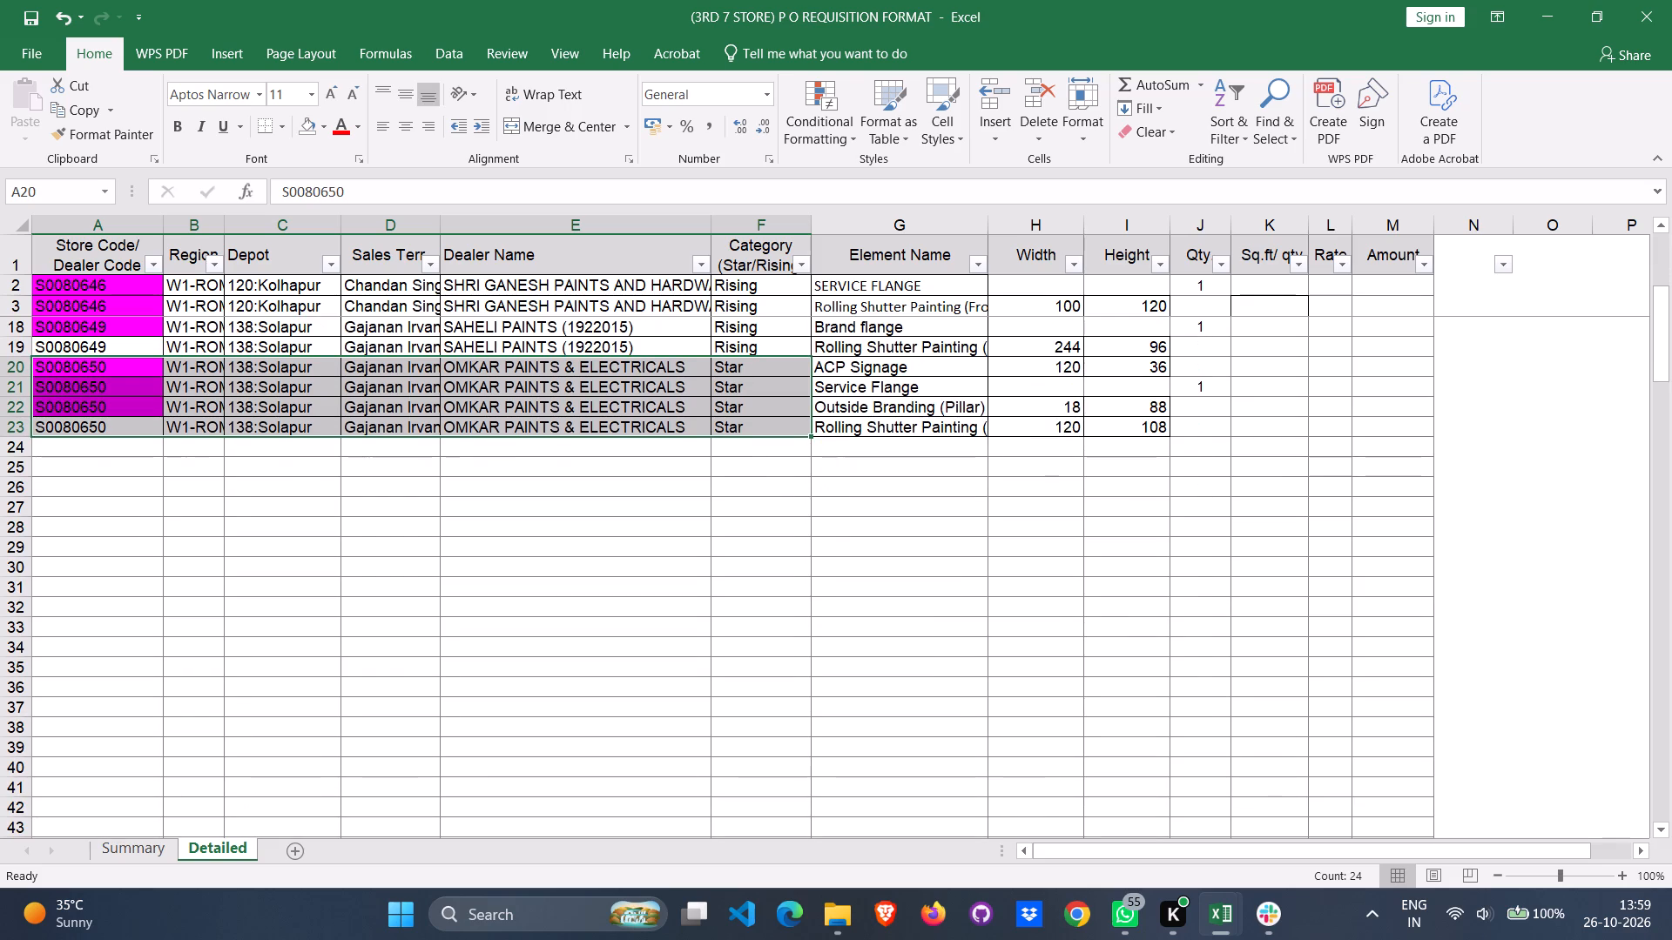
click(102, 451)
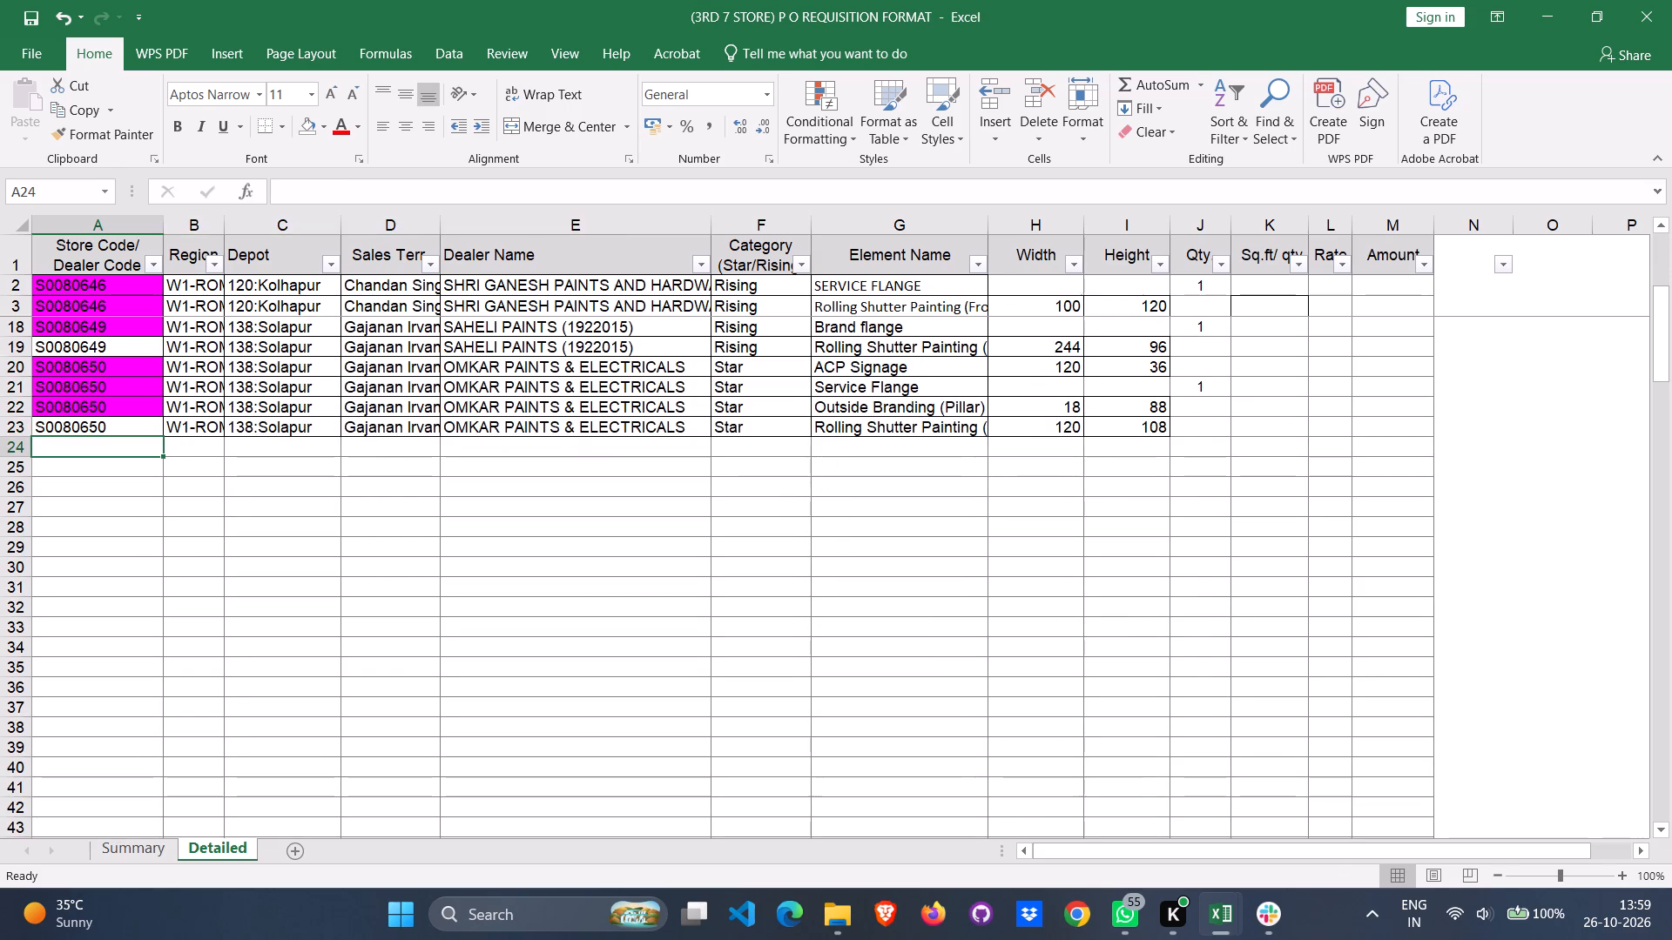
click(137, 843)
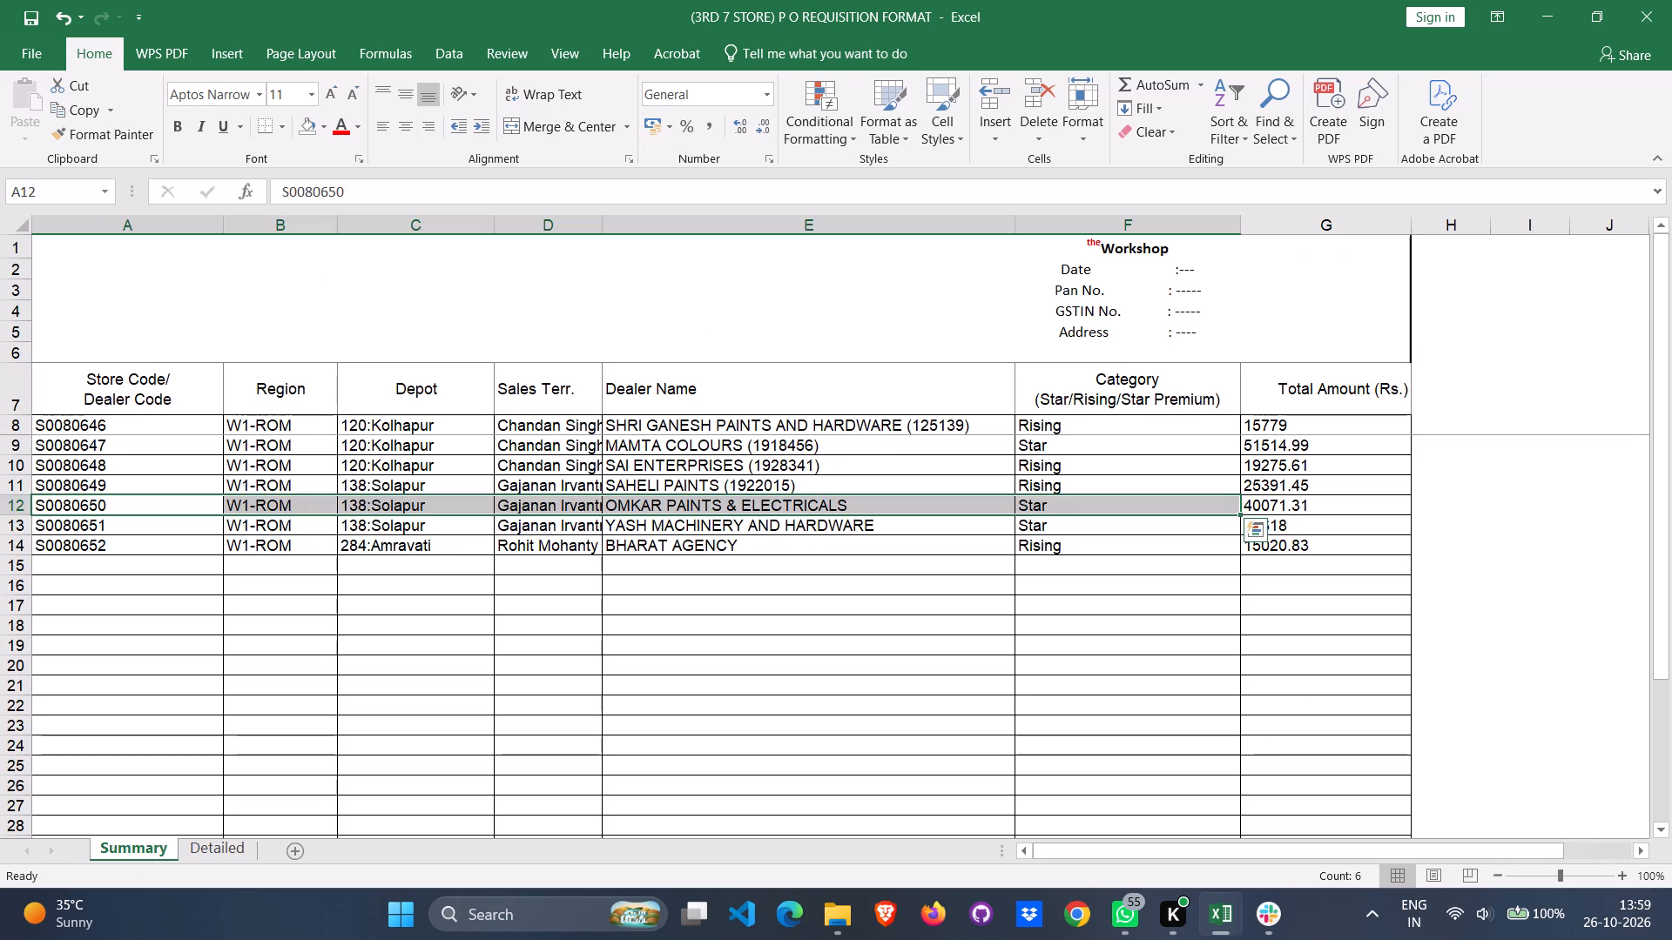
click(14, 524)
click(63, 526)
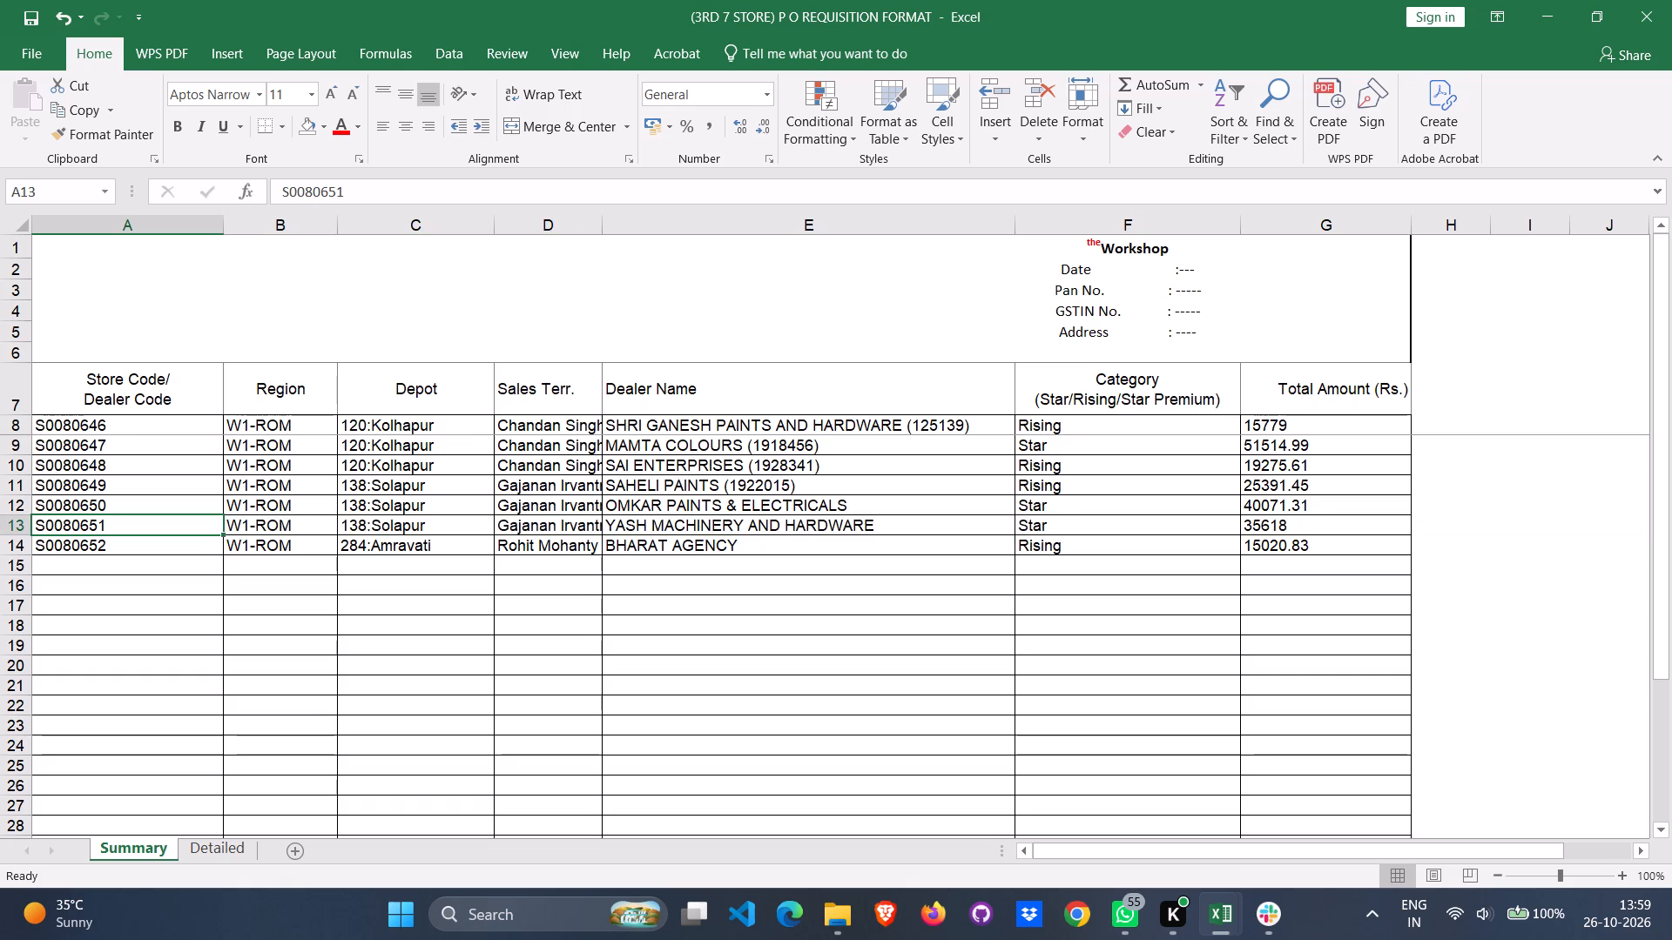
key(shift+Right)
key(shift+Right)
key(shift+Right)
key(shift+Right)
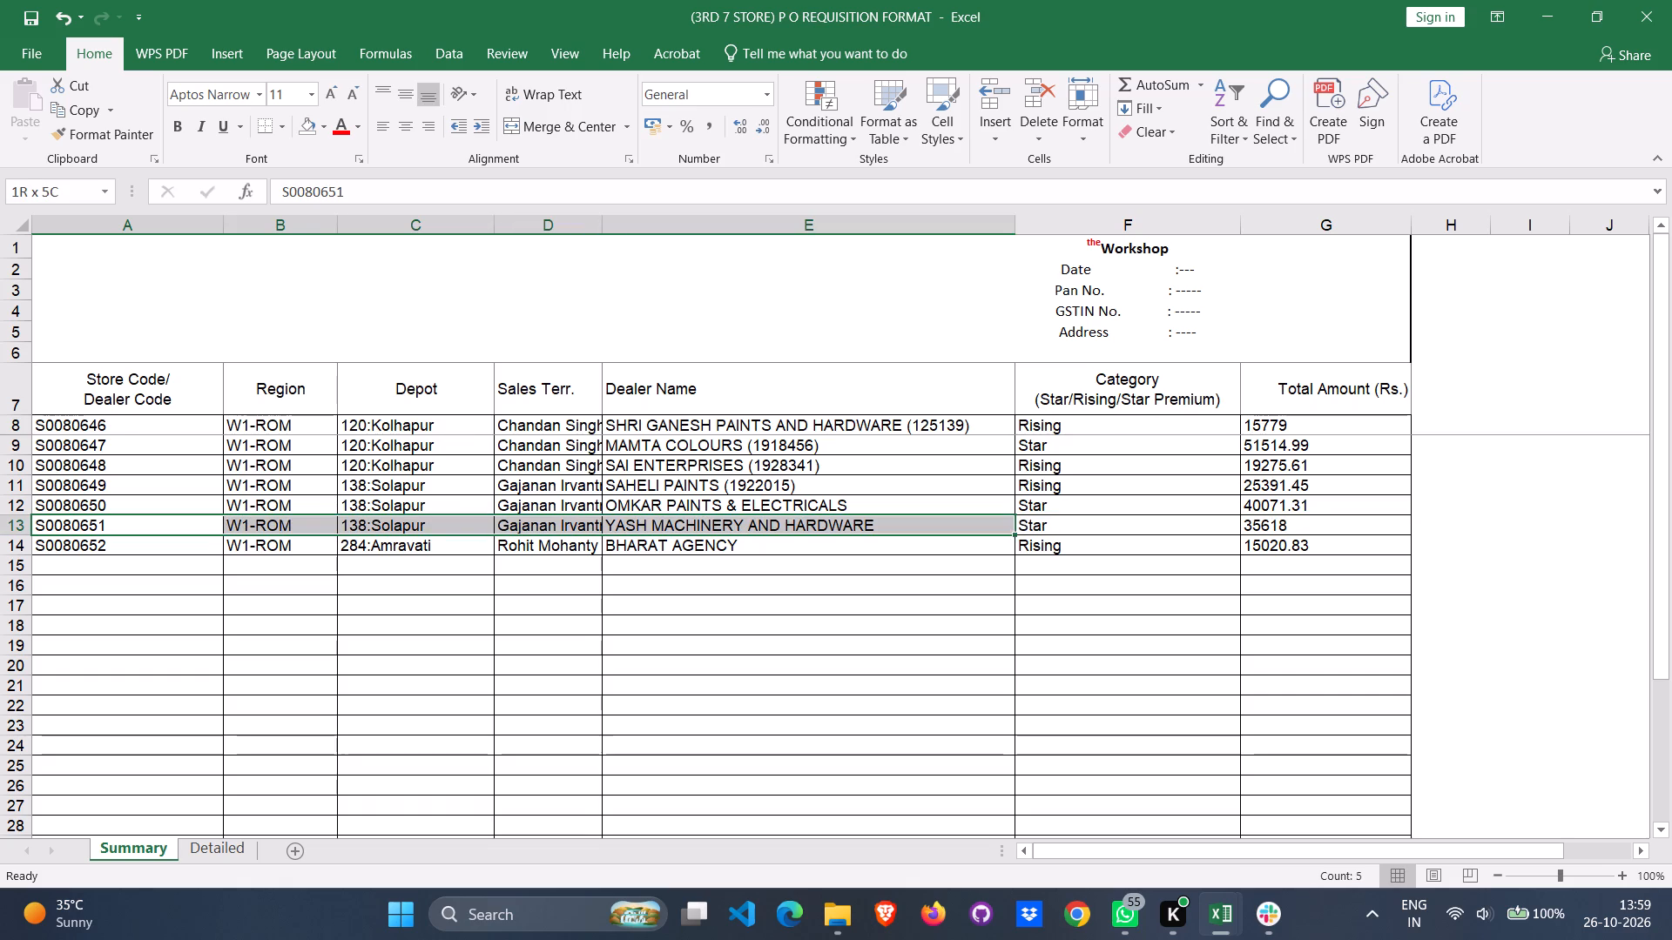
key(shift+Right)
key(ctrl+c)
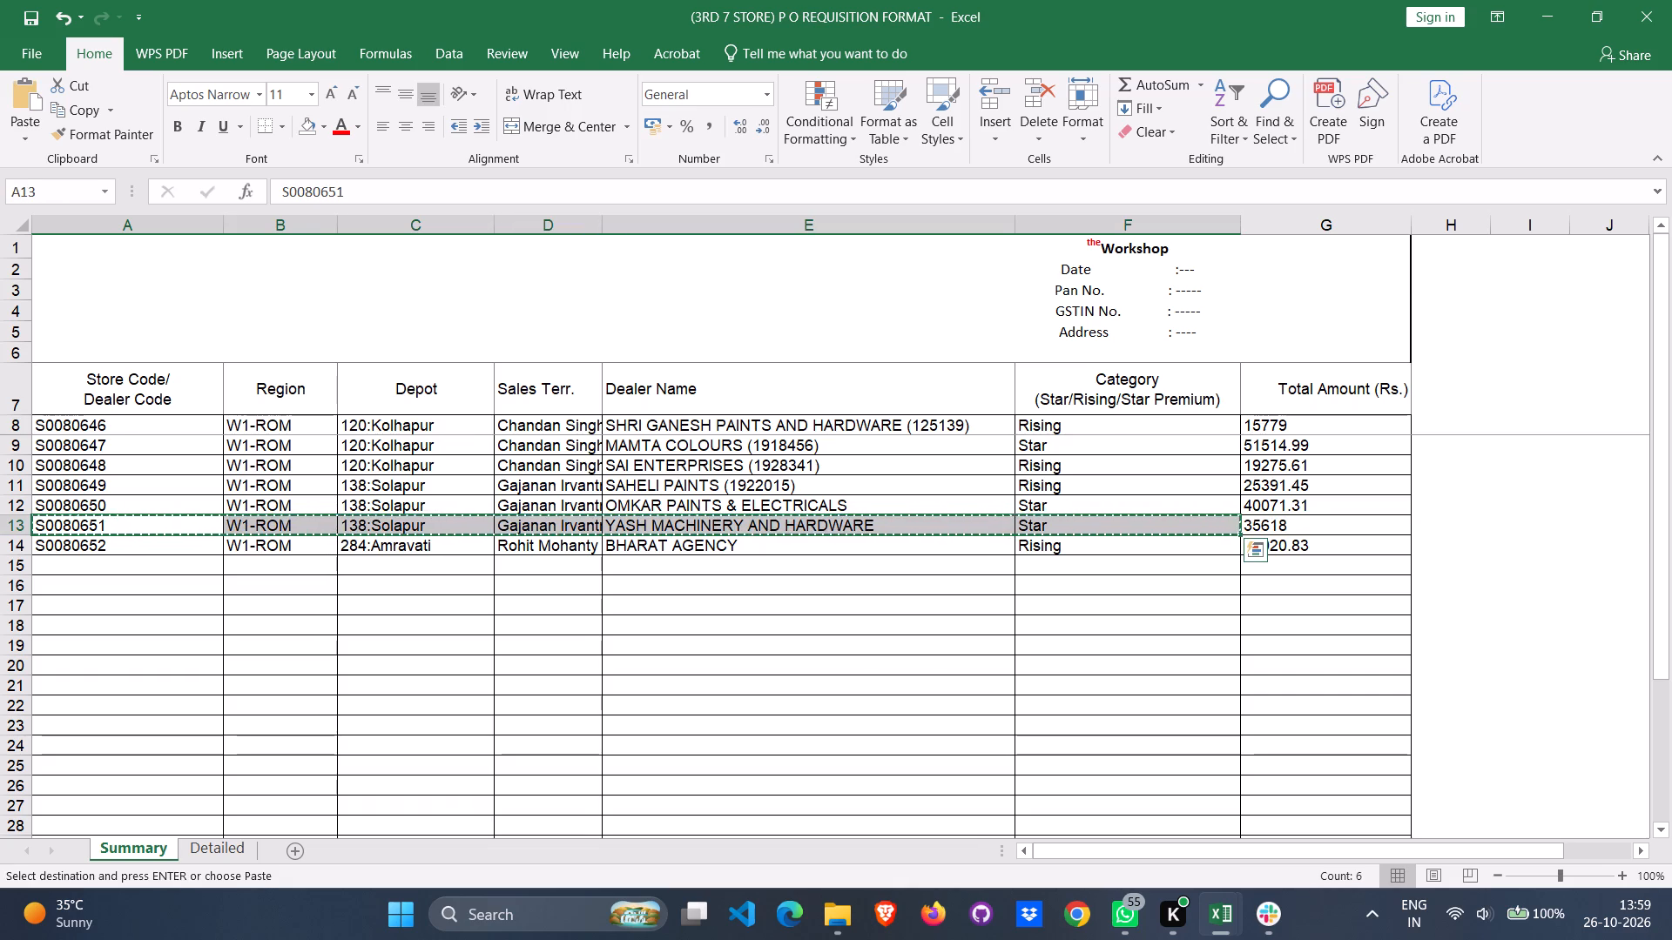
click(217, 843)
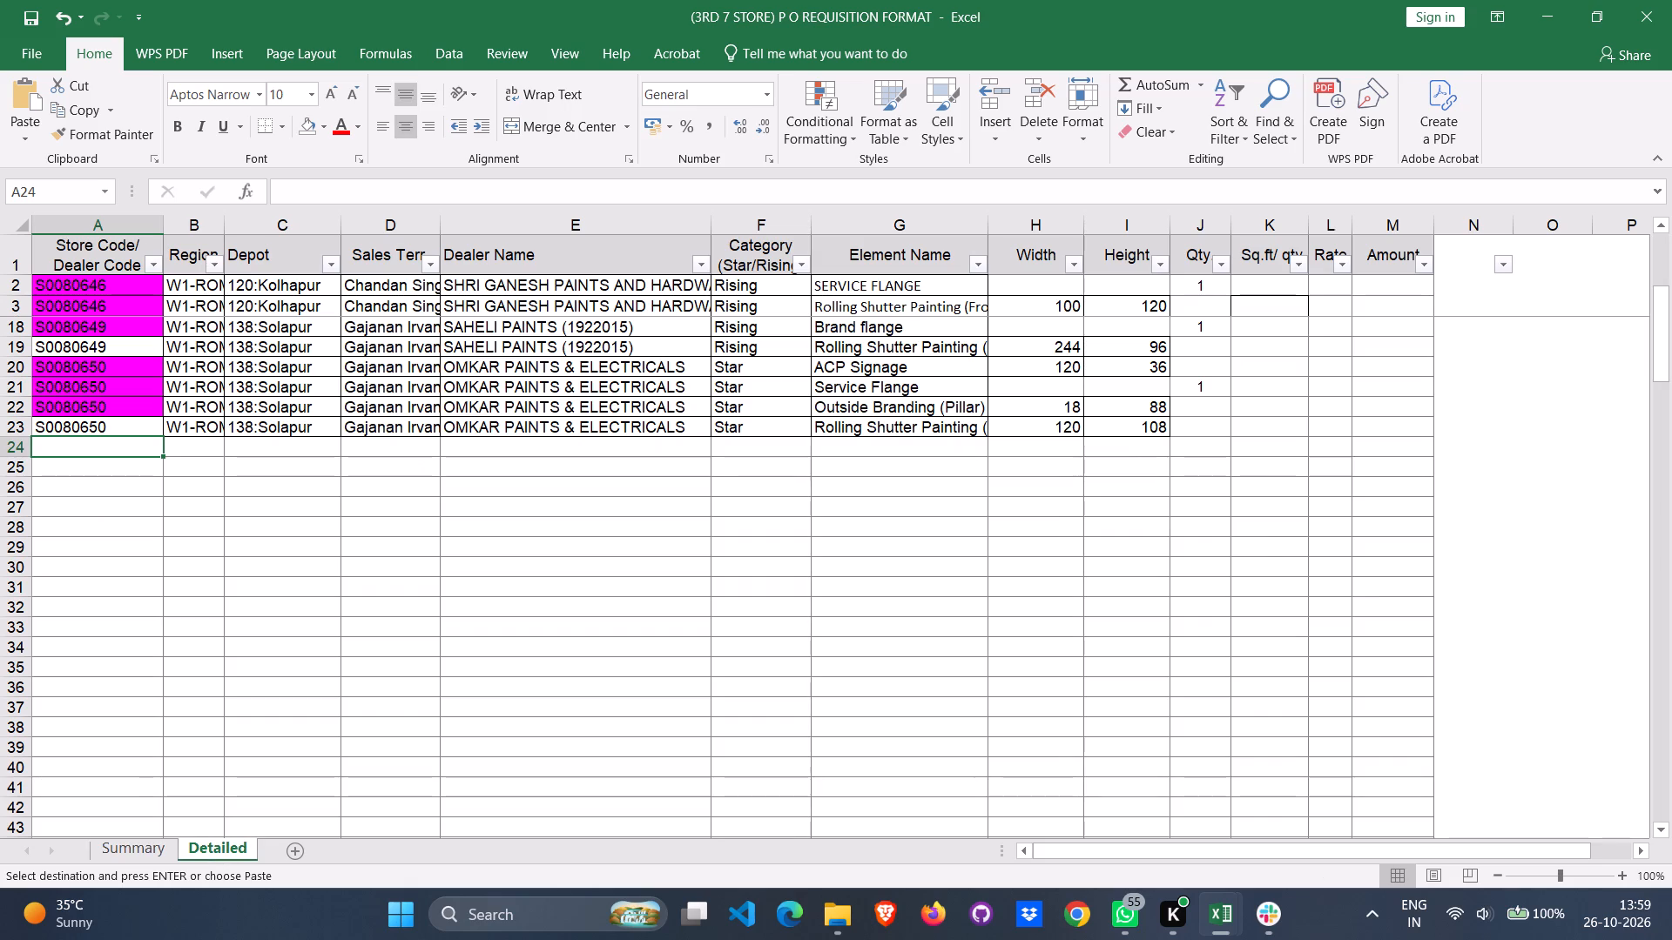
key(ctrl+v)
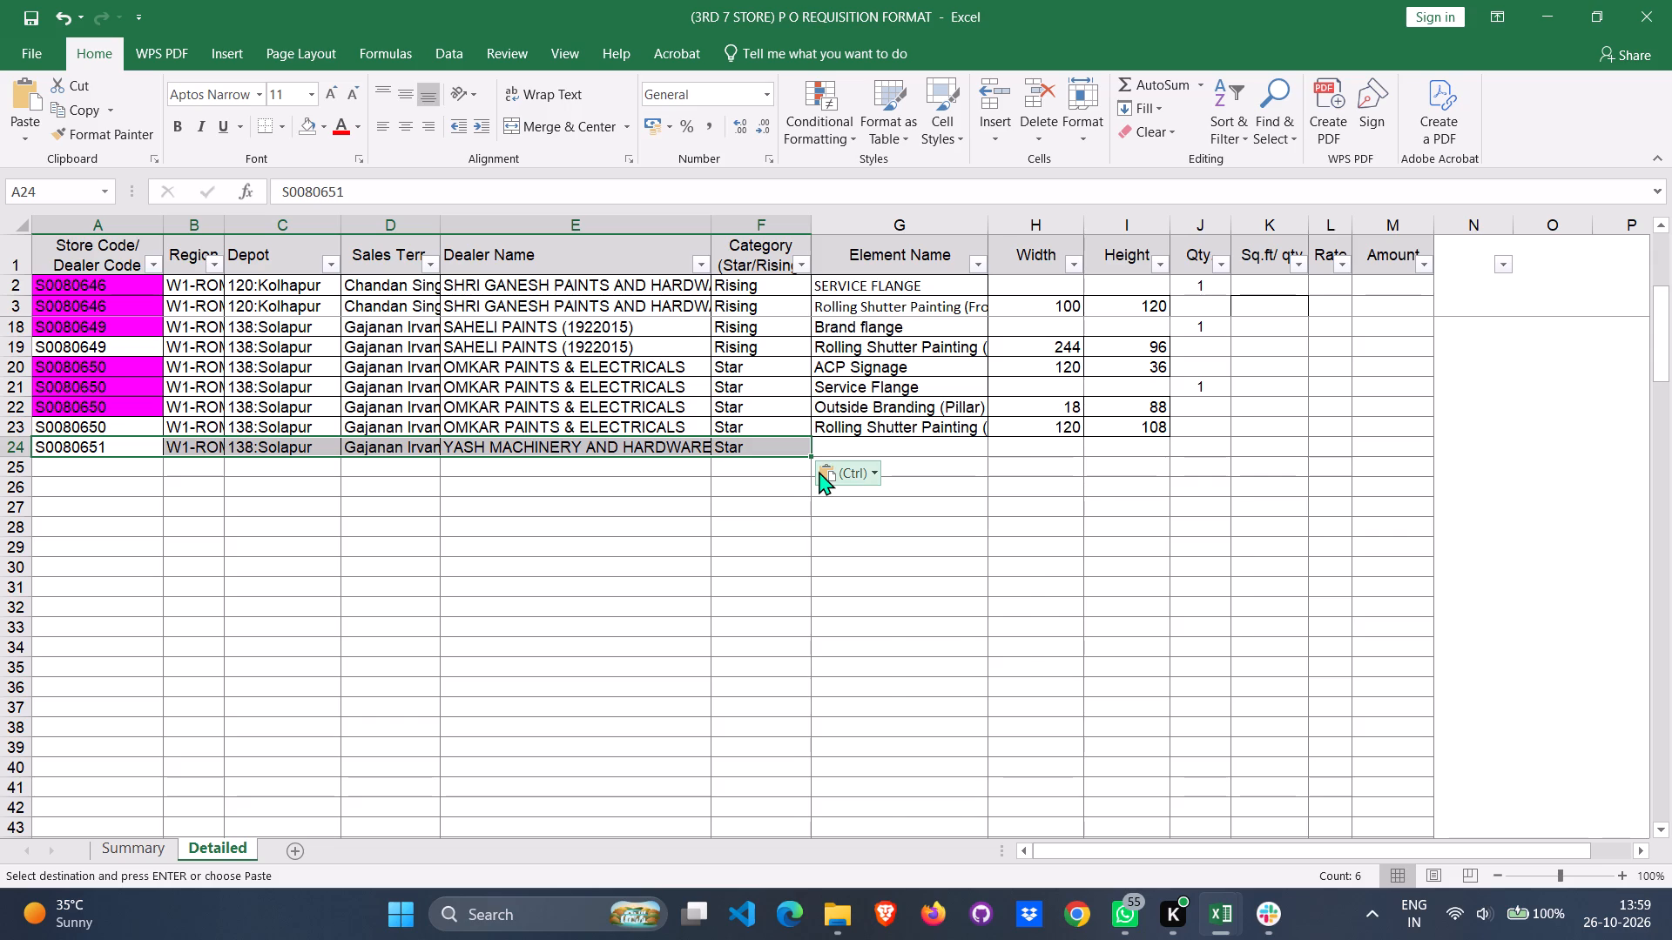
Close the Omkar Paints & Electricals quotation workbook.
key(alt+Tab)
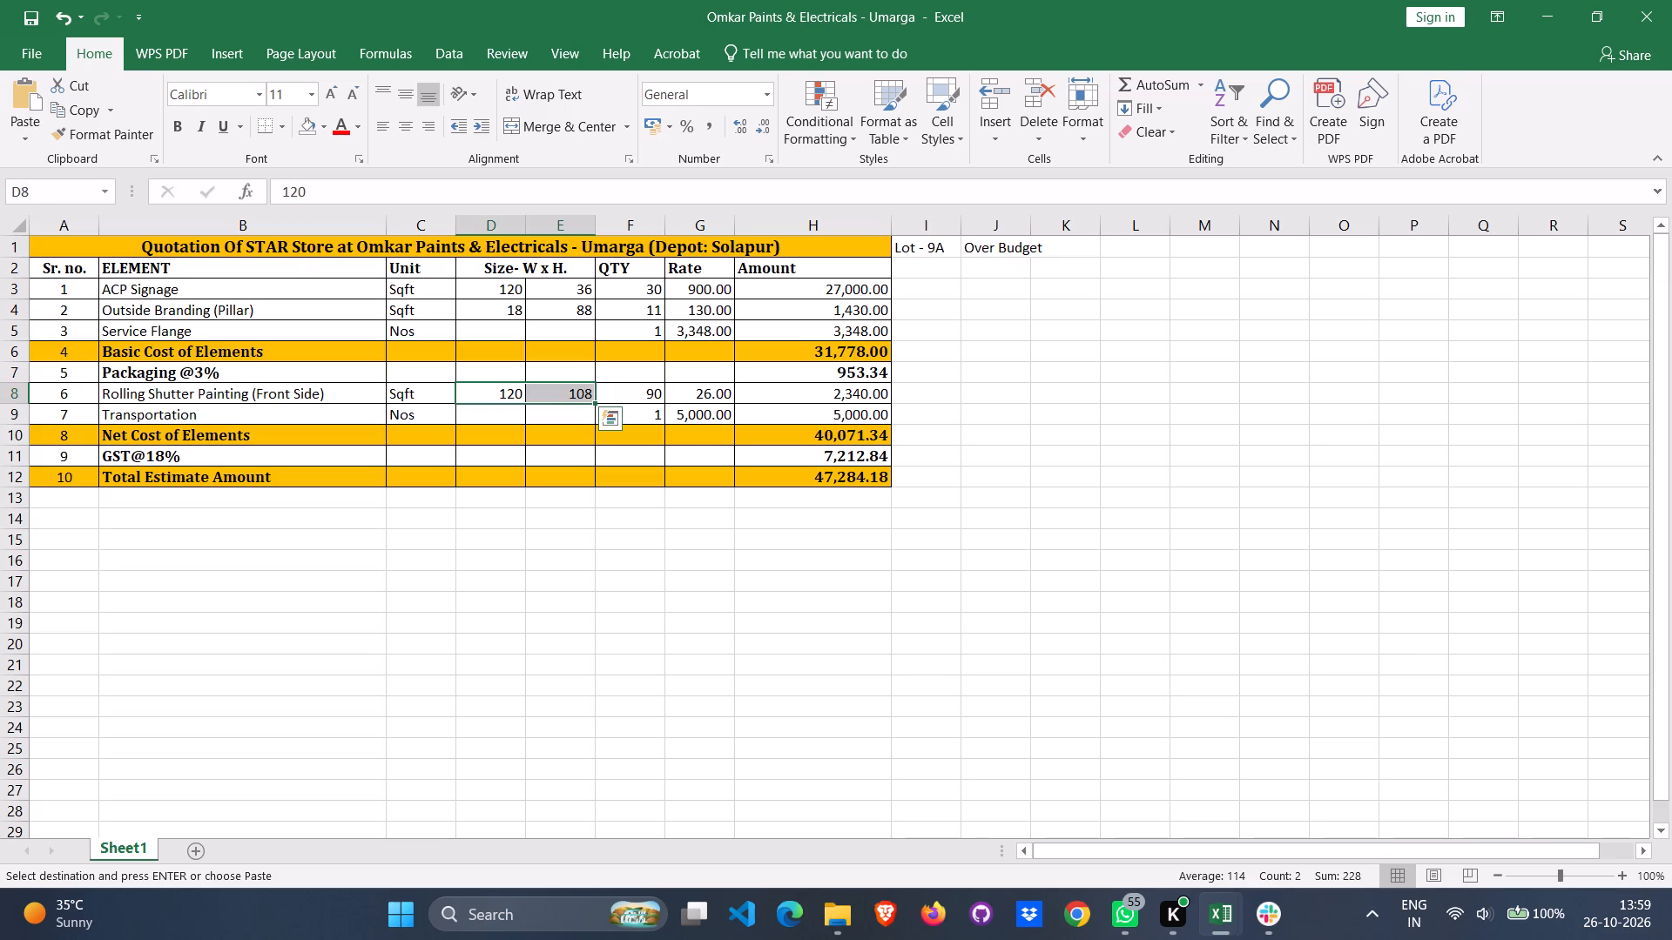
click(1653, 18)
Search the SEPARATAION ESTIMATE folder for YASH and open the Yash Machinery and Hardware - Karmala quotation workbook.
key(alt+Tab)
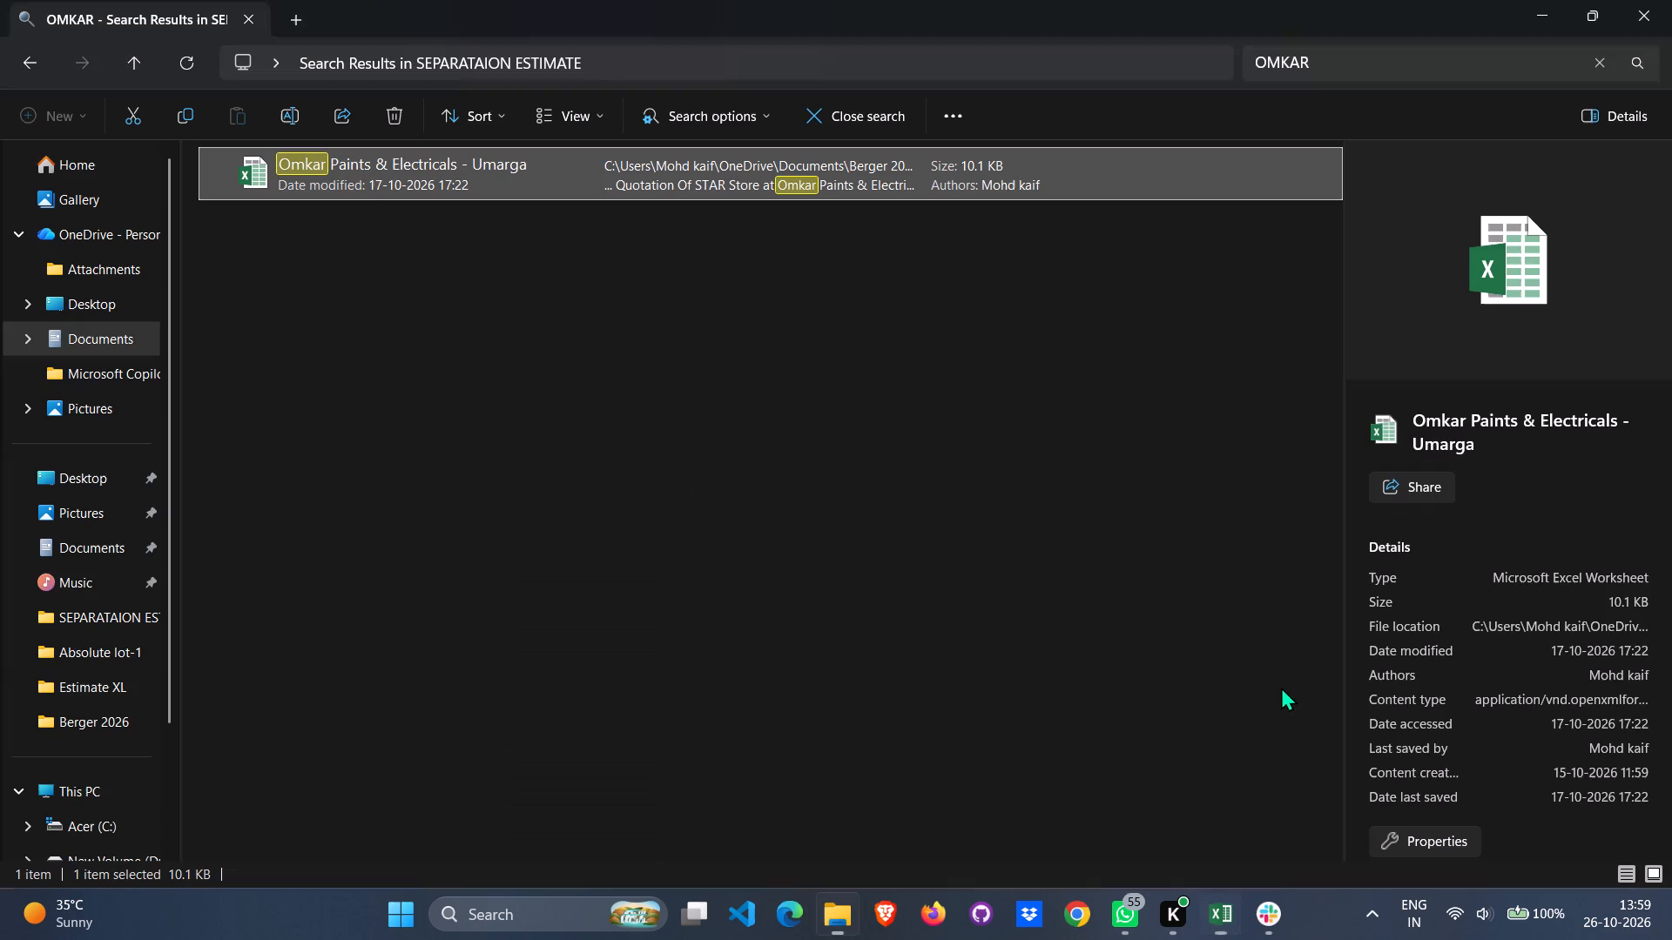
click(1601, 56)
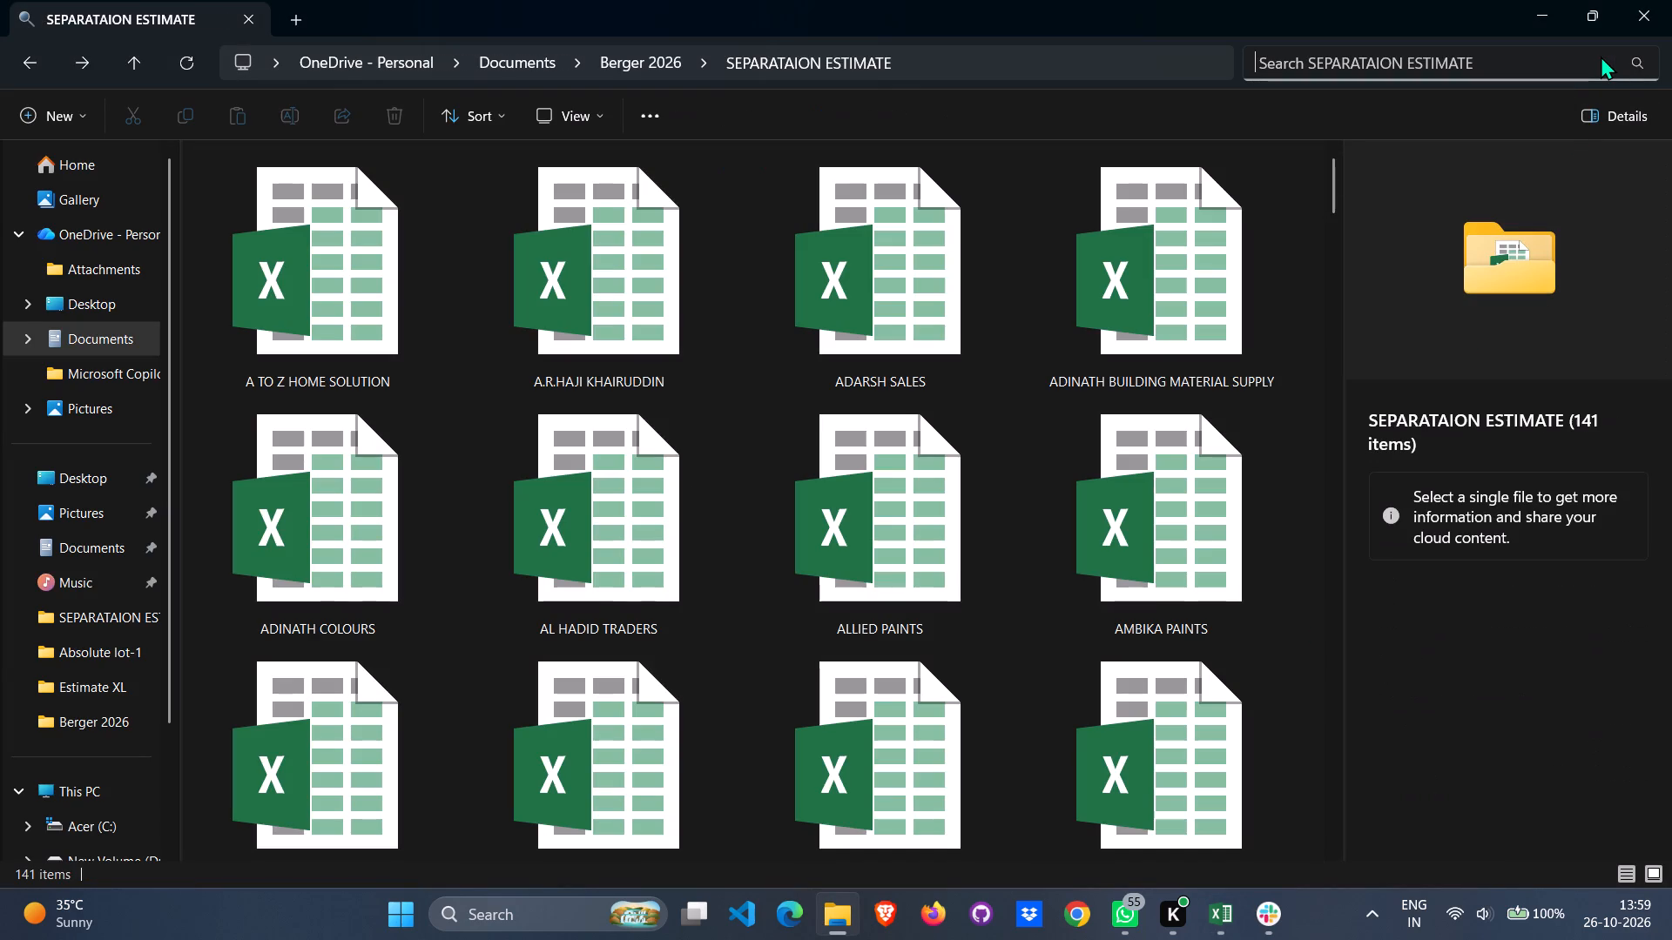
text(YASH)
key(space)
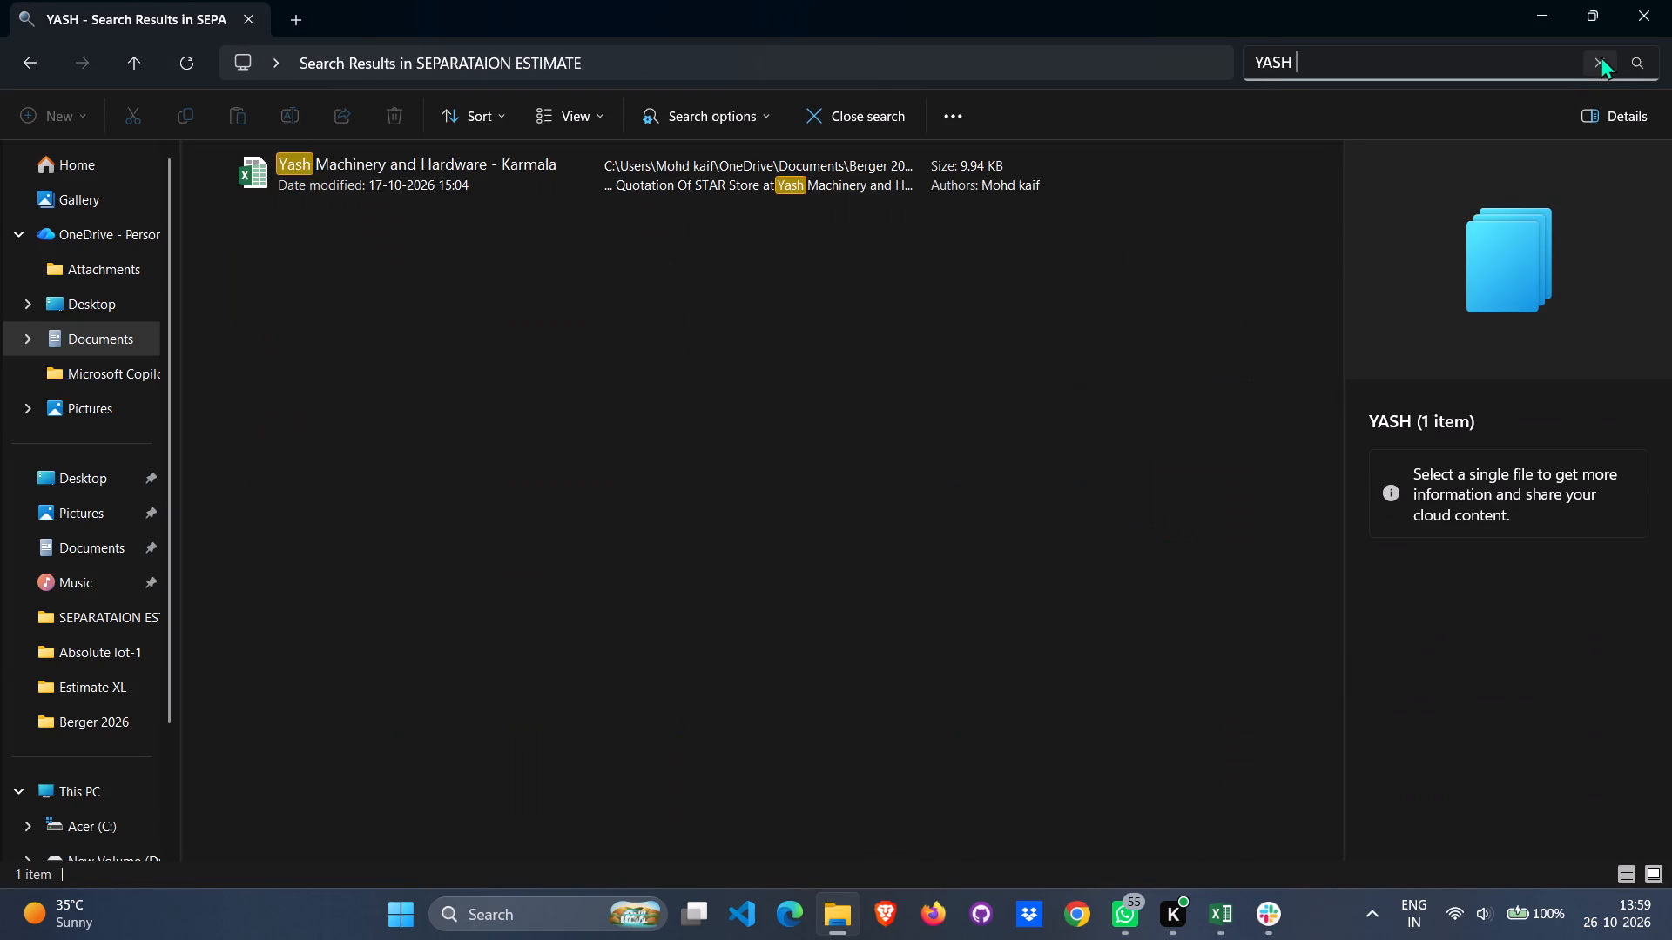
double_click(583, 183)
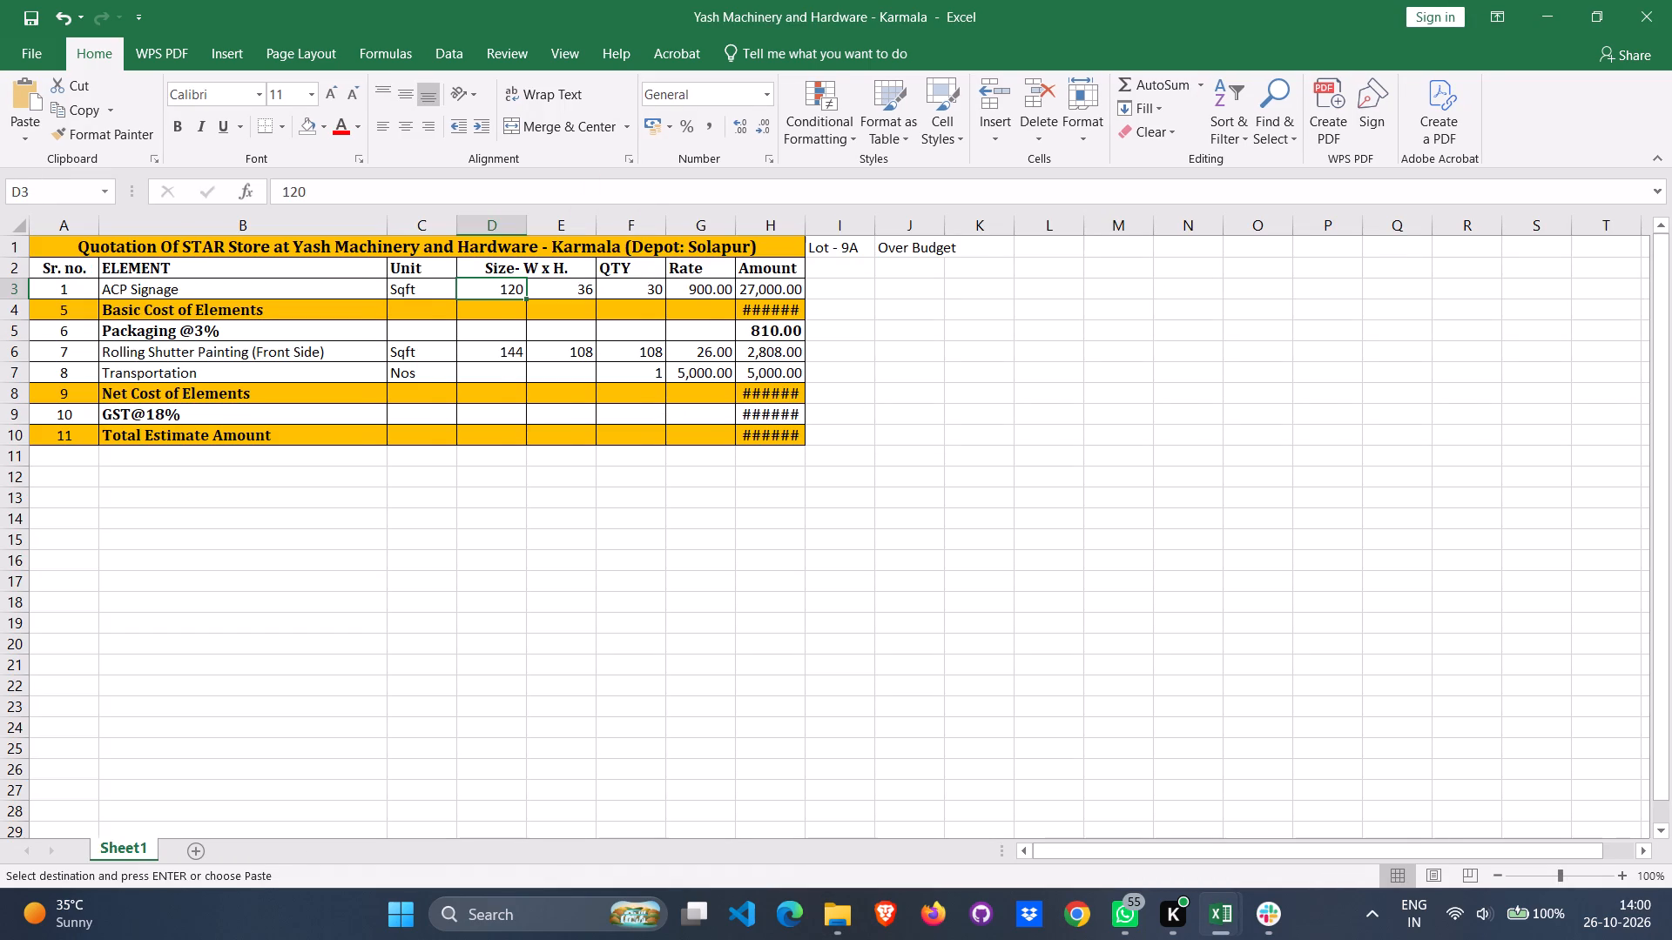
Copy the element name ACP Signage from the Yash quotation into G24 of the requisition's Detailed sheet.
click(265, 291)
key(ctrl+c)
key(alt+Tab)
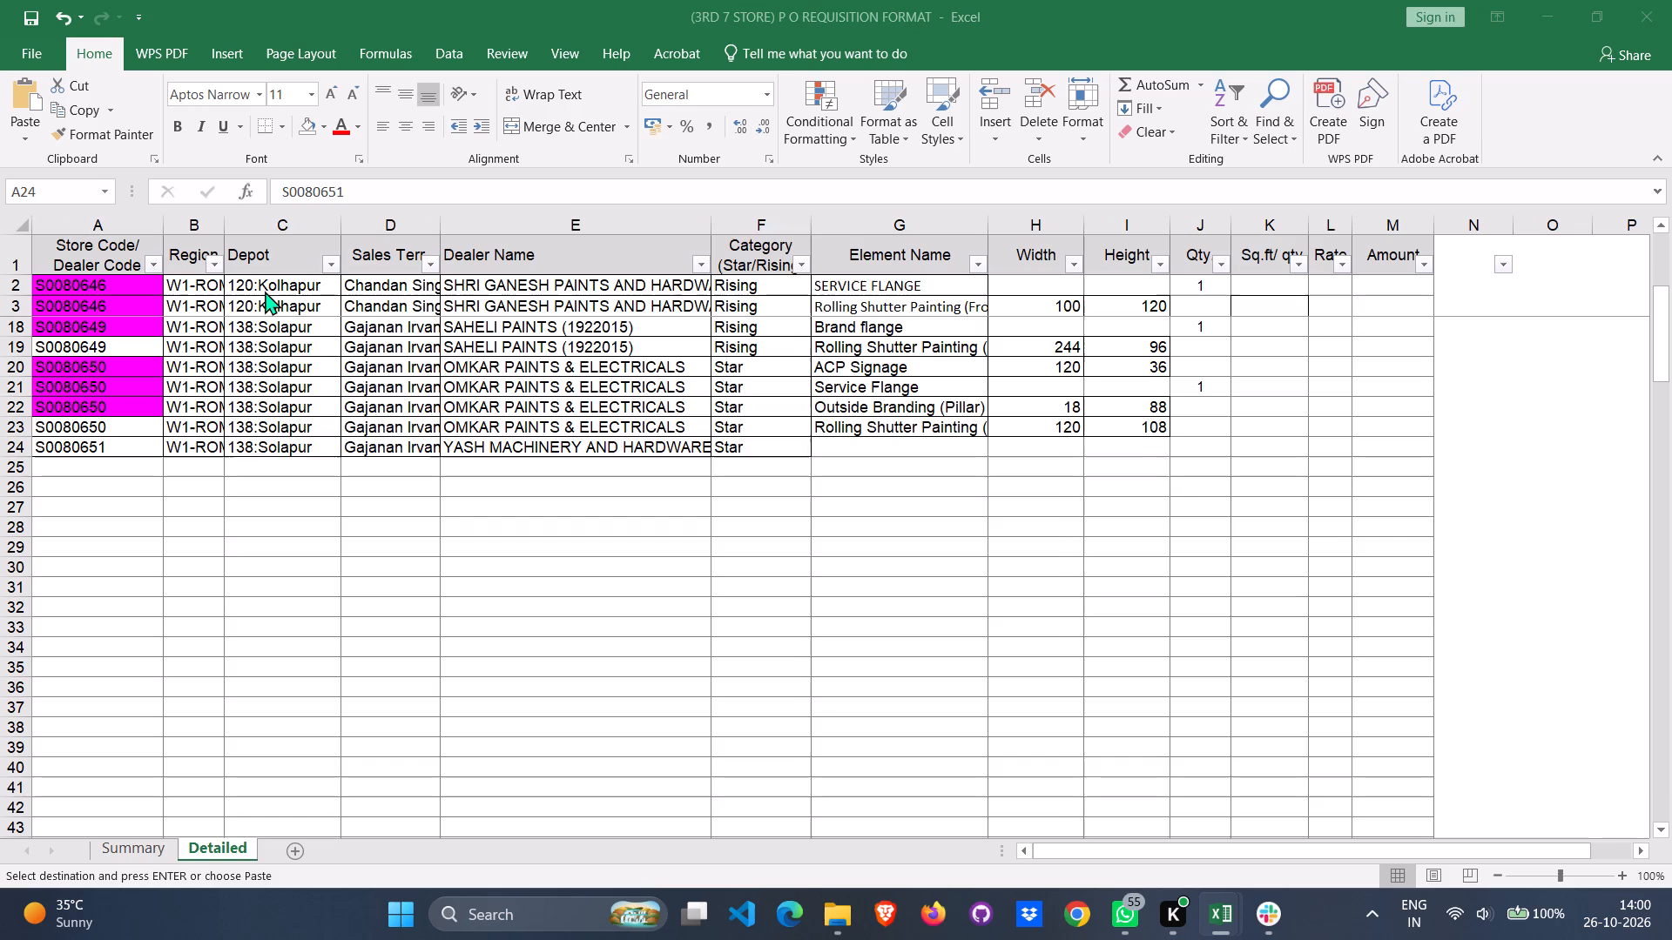
click(866, 453)
key(ctrl+v)
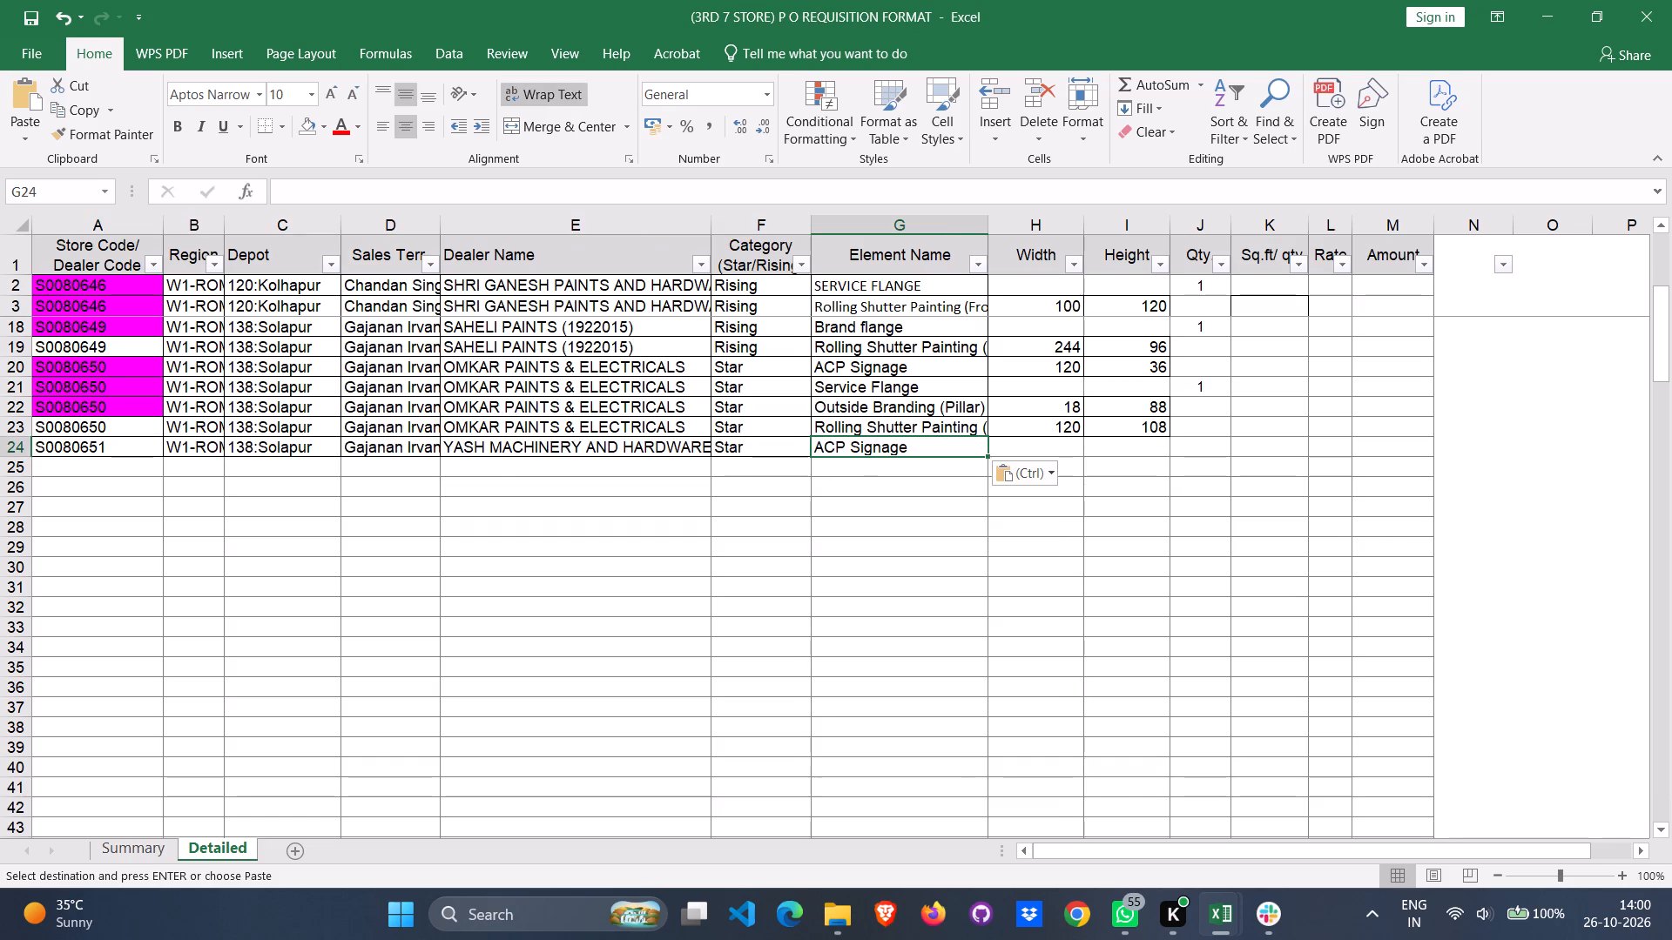
Copy the ACP Signage size, width 120 and height 36, from the Yash quotation into H24:I24 and save the requisition.
click(1017, 454)
key(alt+Tab)
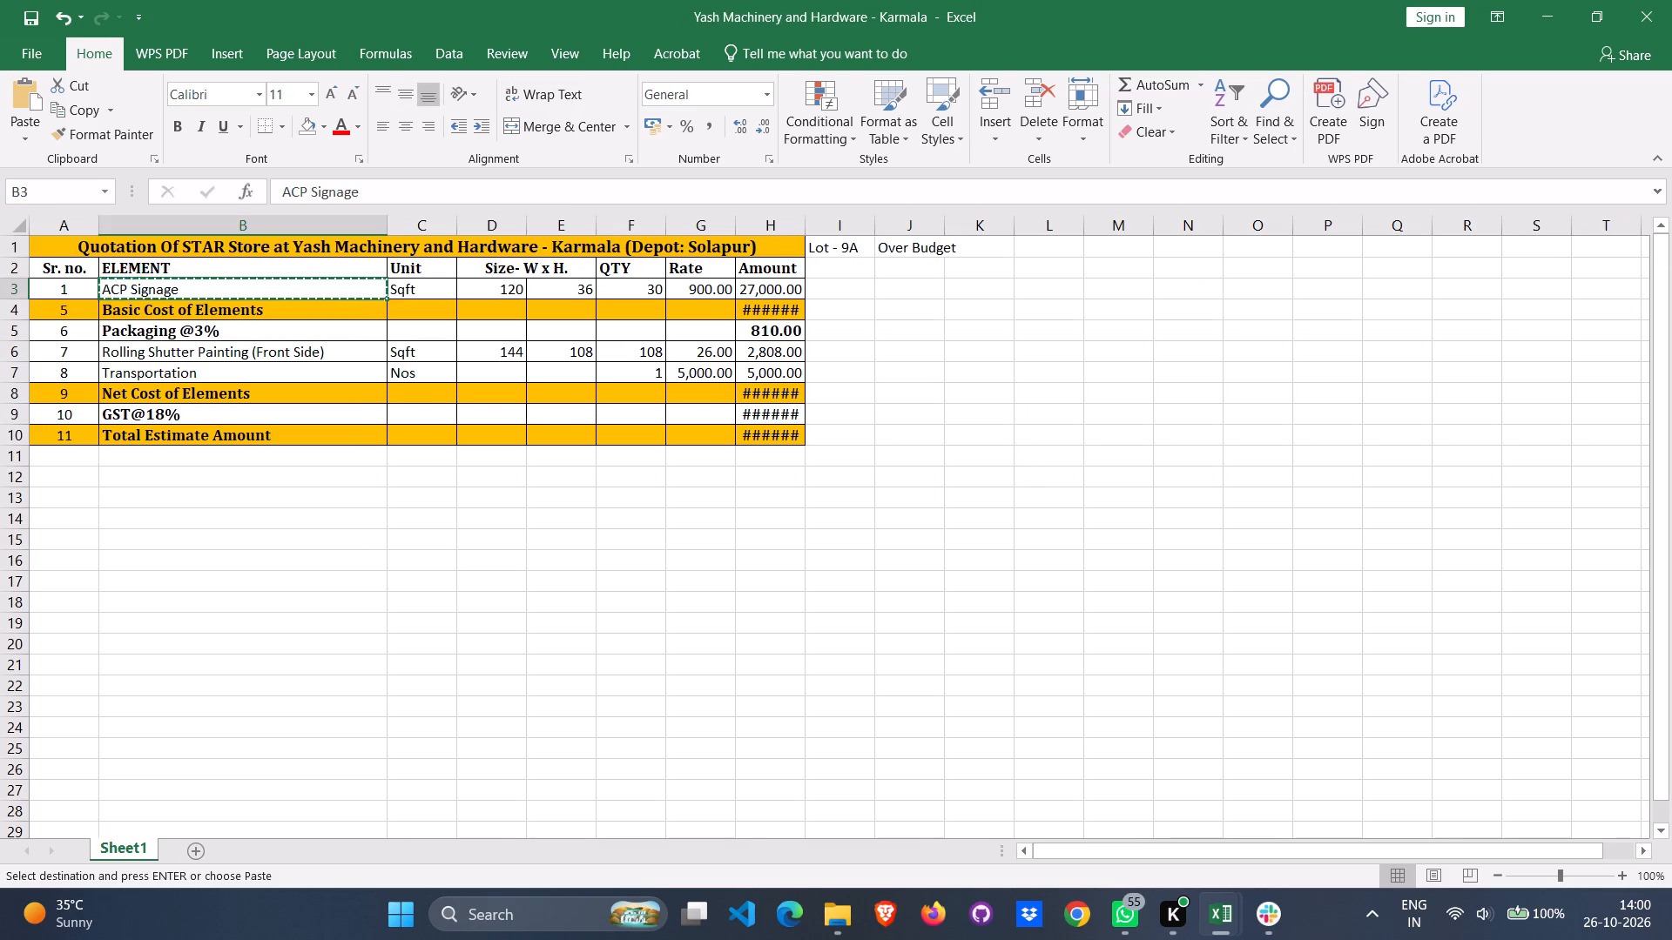
click(496, 289)
key(shift+Right)
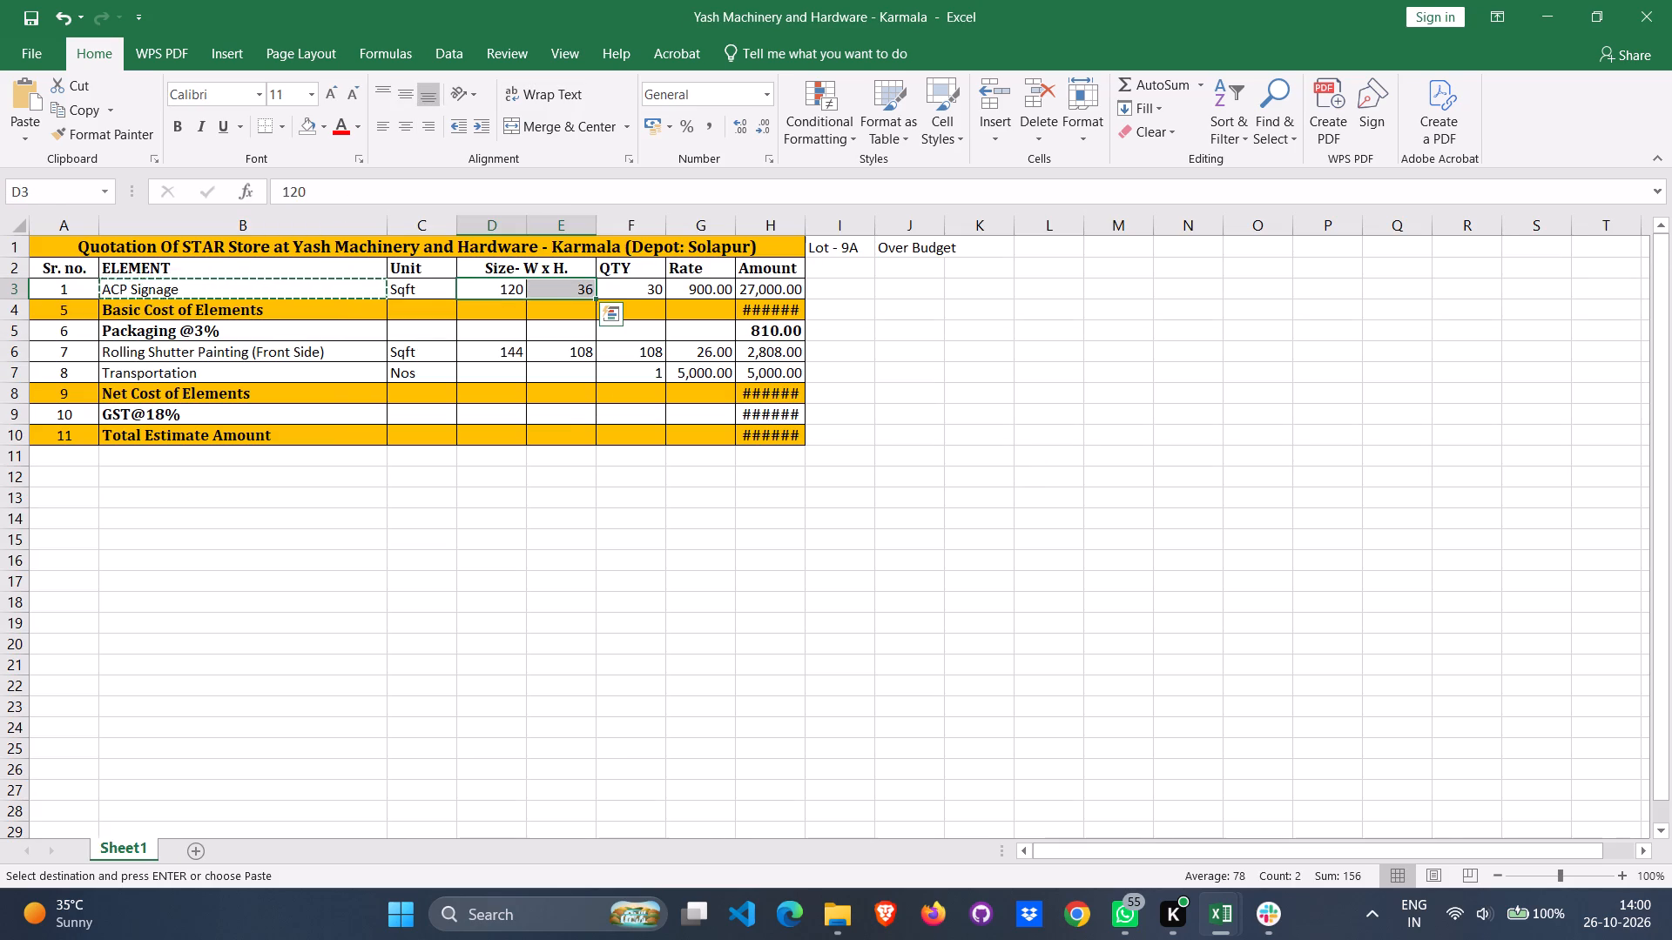
key(ctrl+c)
key(alt+Tab)
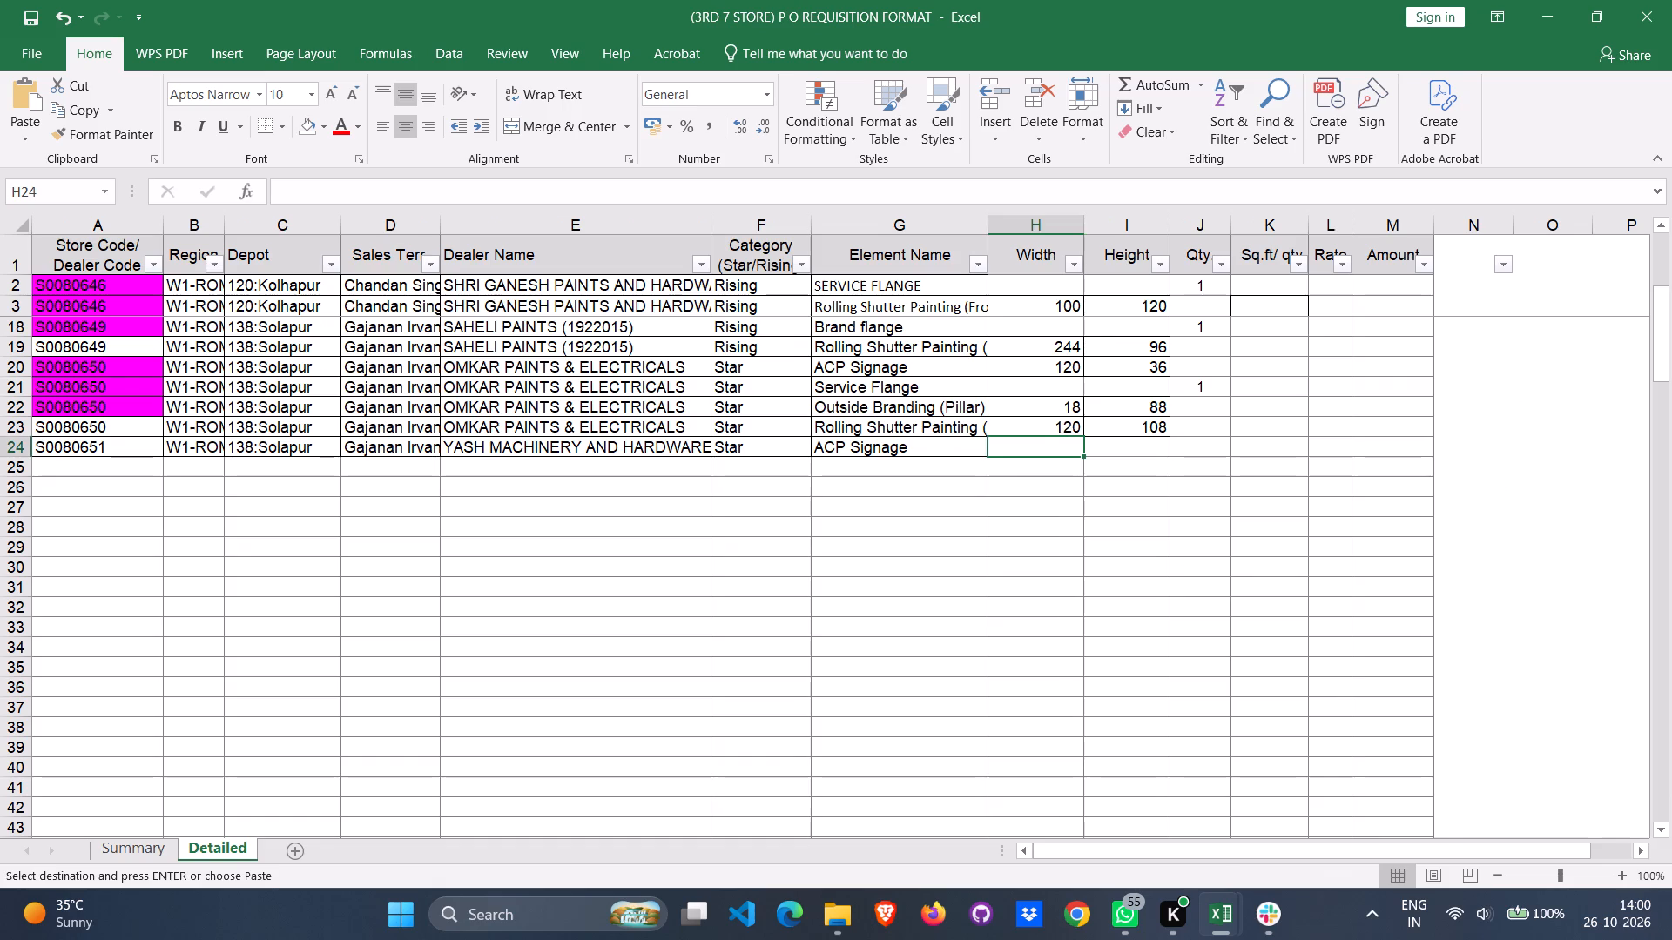
key(ctrl+v)
key(alt+Tab)
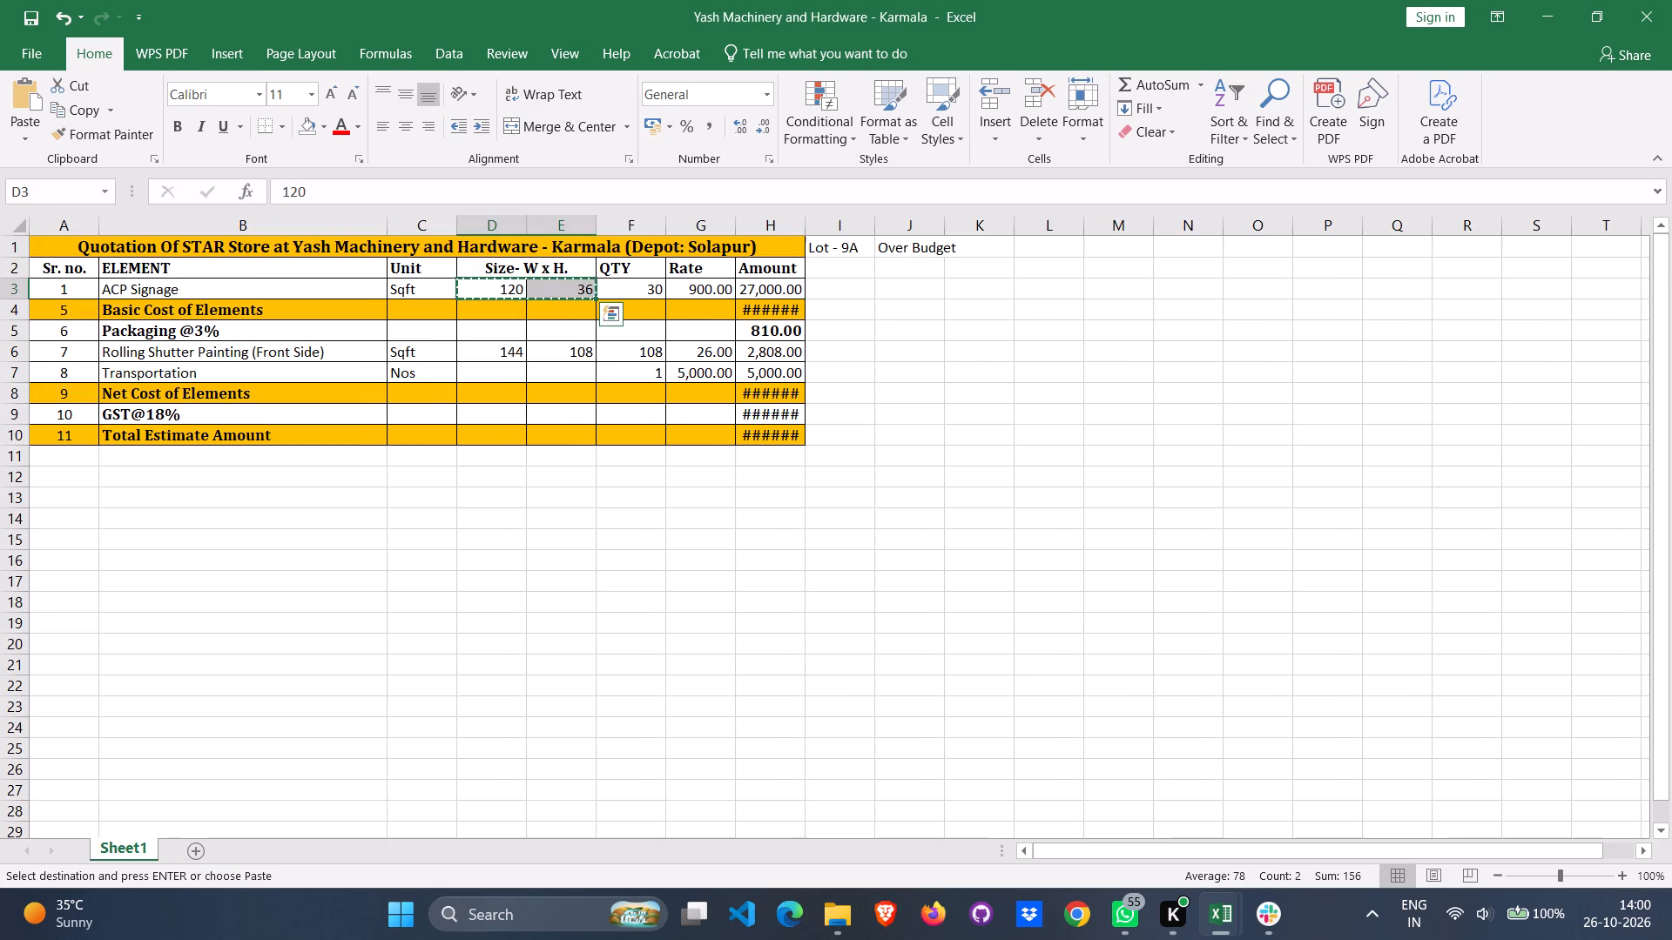
key(alt+Tab)
key(ctrl+s)
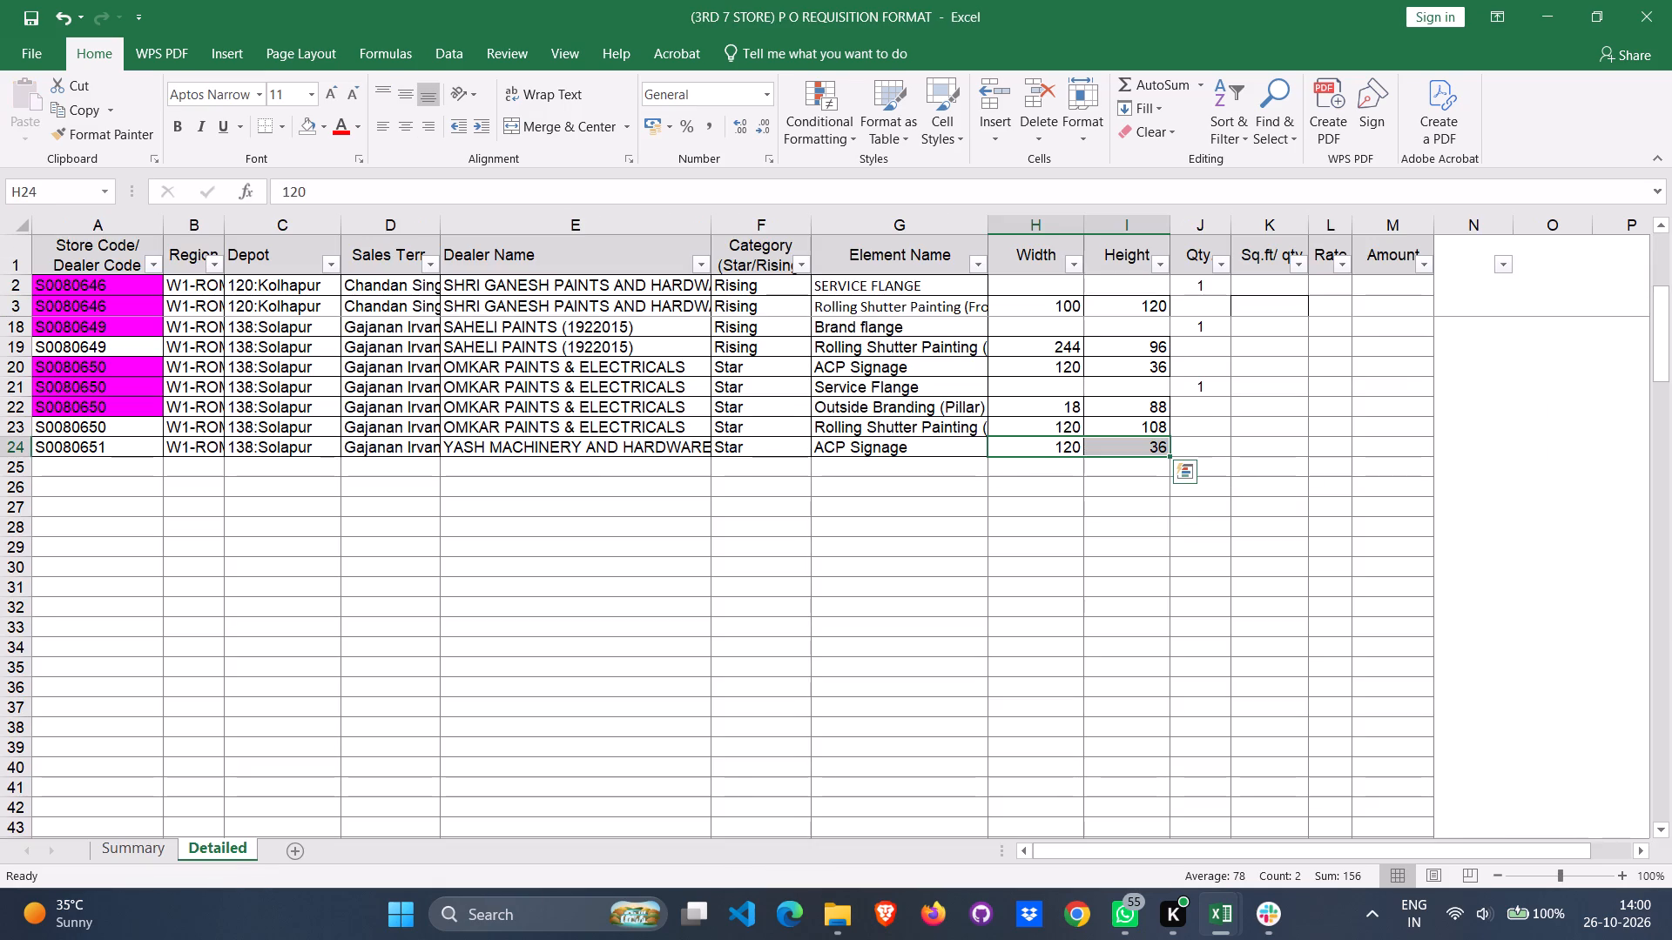
Copy the element name Rolling Shutter Painting (Front Side) from the Yash quotation into G25 of the Detailed sheet.
key(alt+Tab)
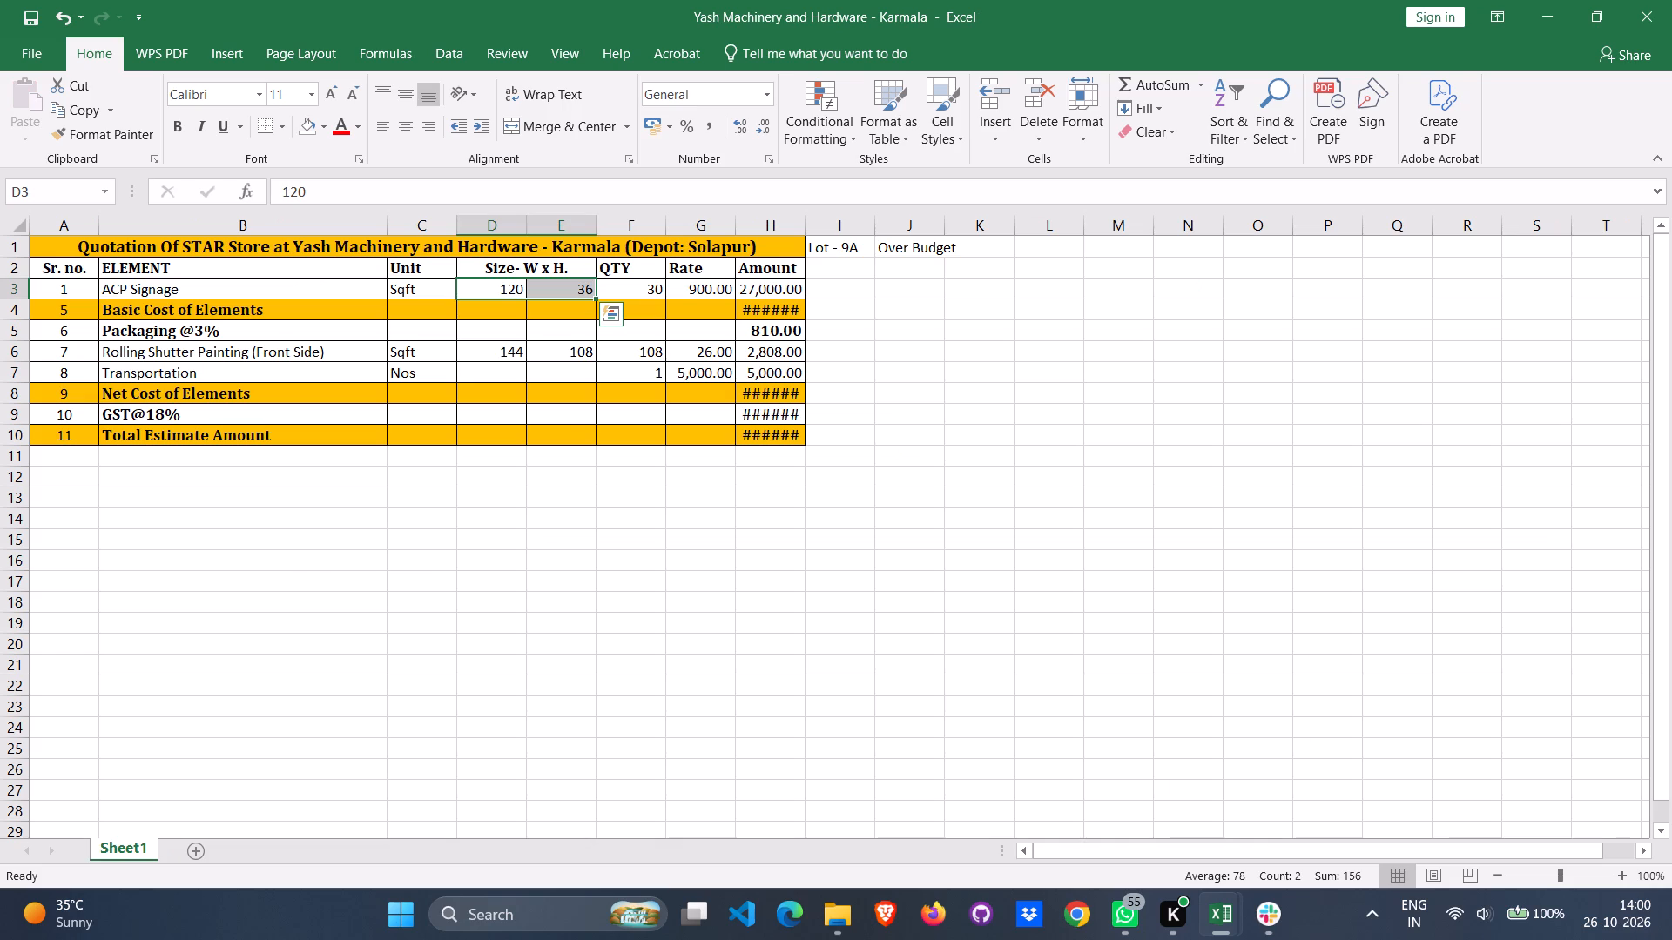
click(219, 359)
key(ctrl+c)
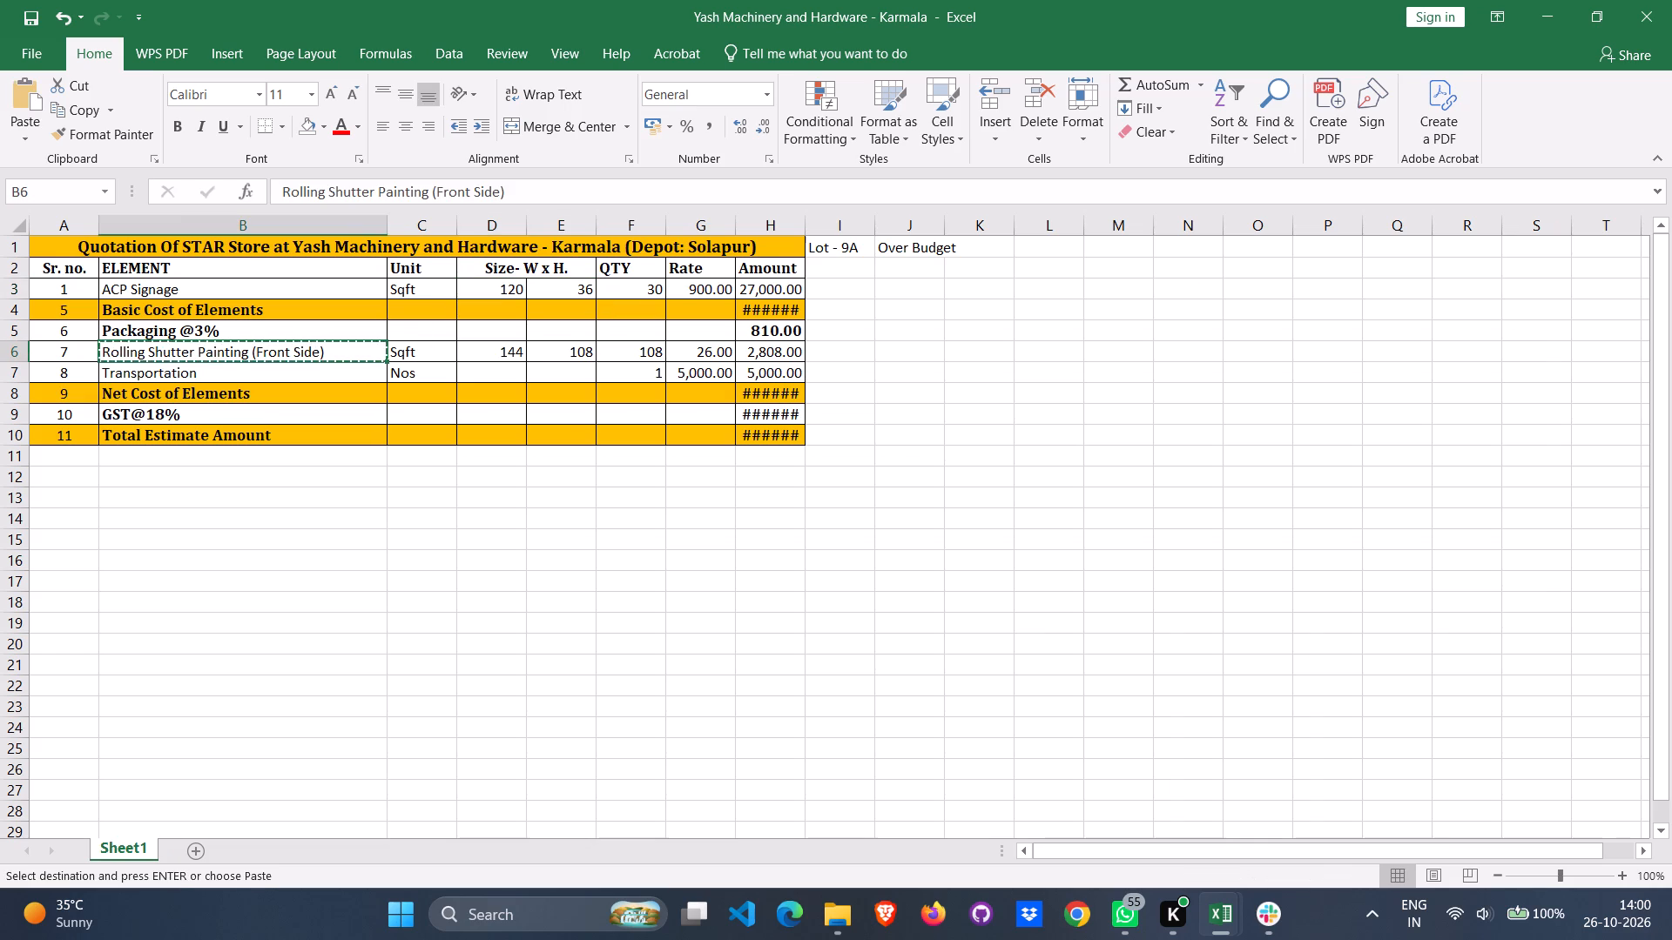
key(alt+Tab)
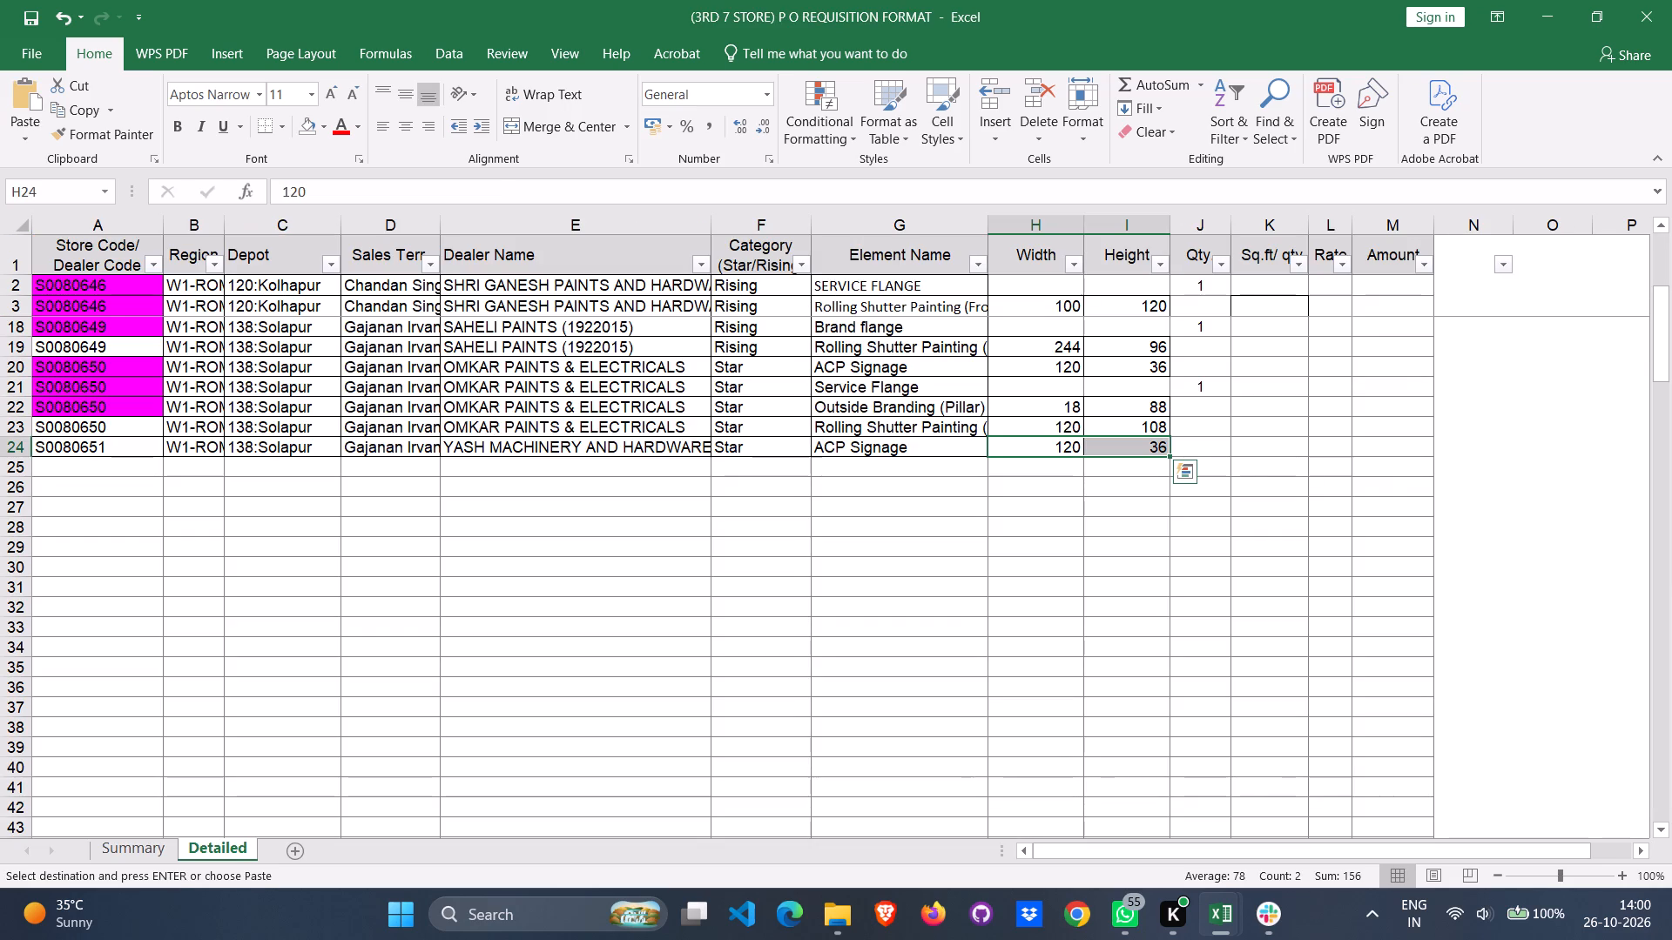
click(857, 467)
key(ctrl+v)
Copy the rolling shutter size, width 144 and height 108, from the Yash quotation into H25:I25 and save the requisition.
click(1006, 473)
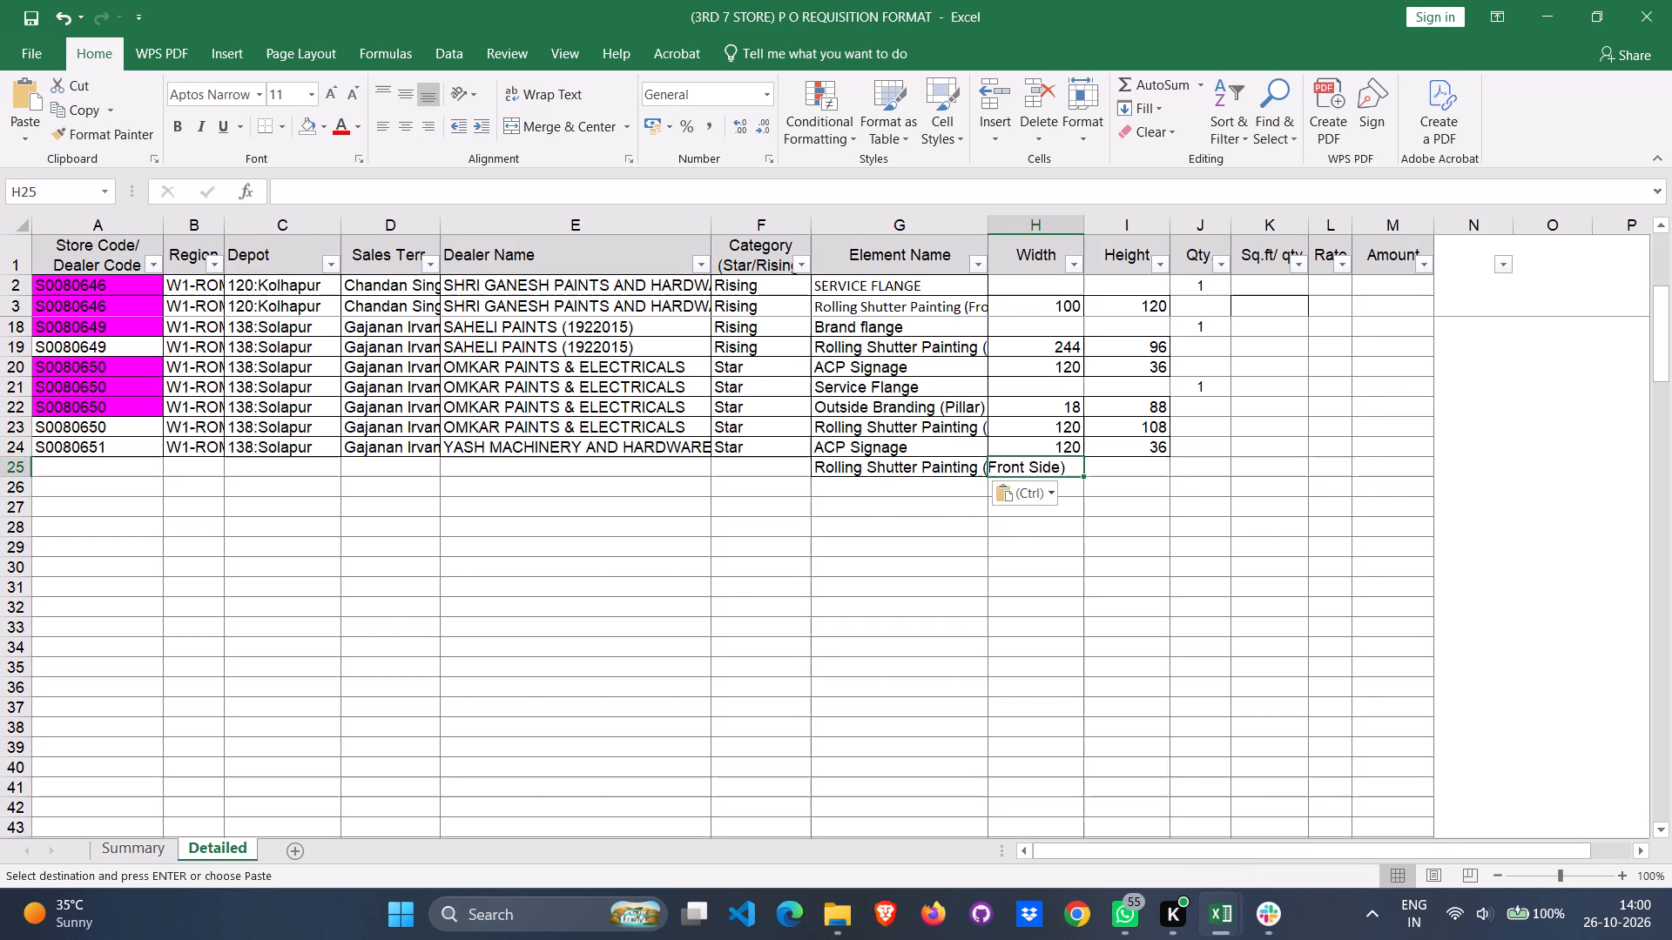
key(alt+Tab)
click(503, 352)
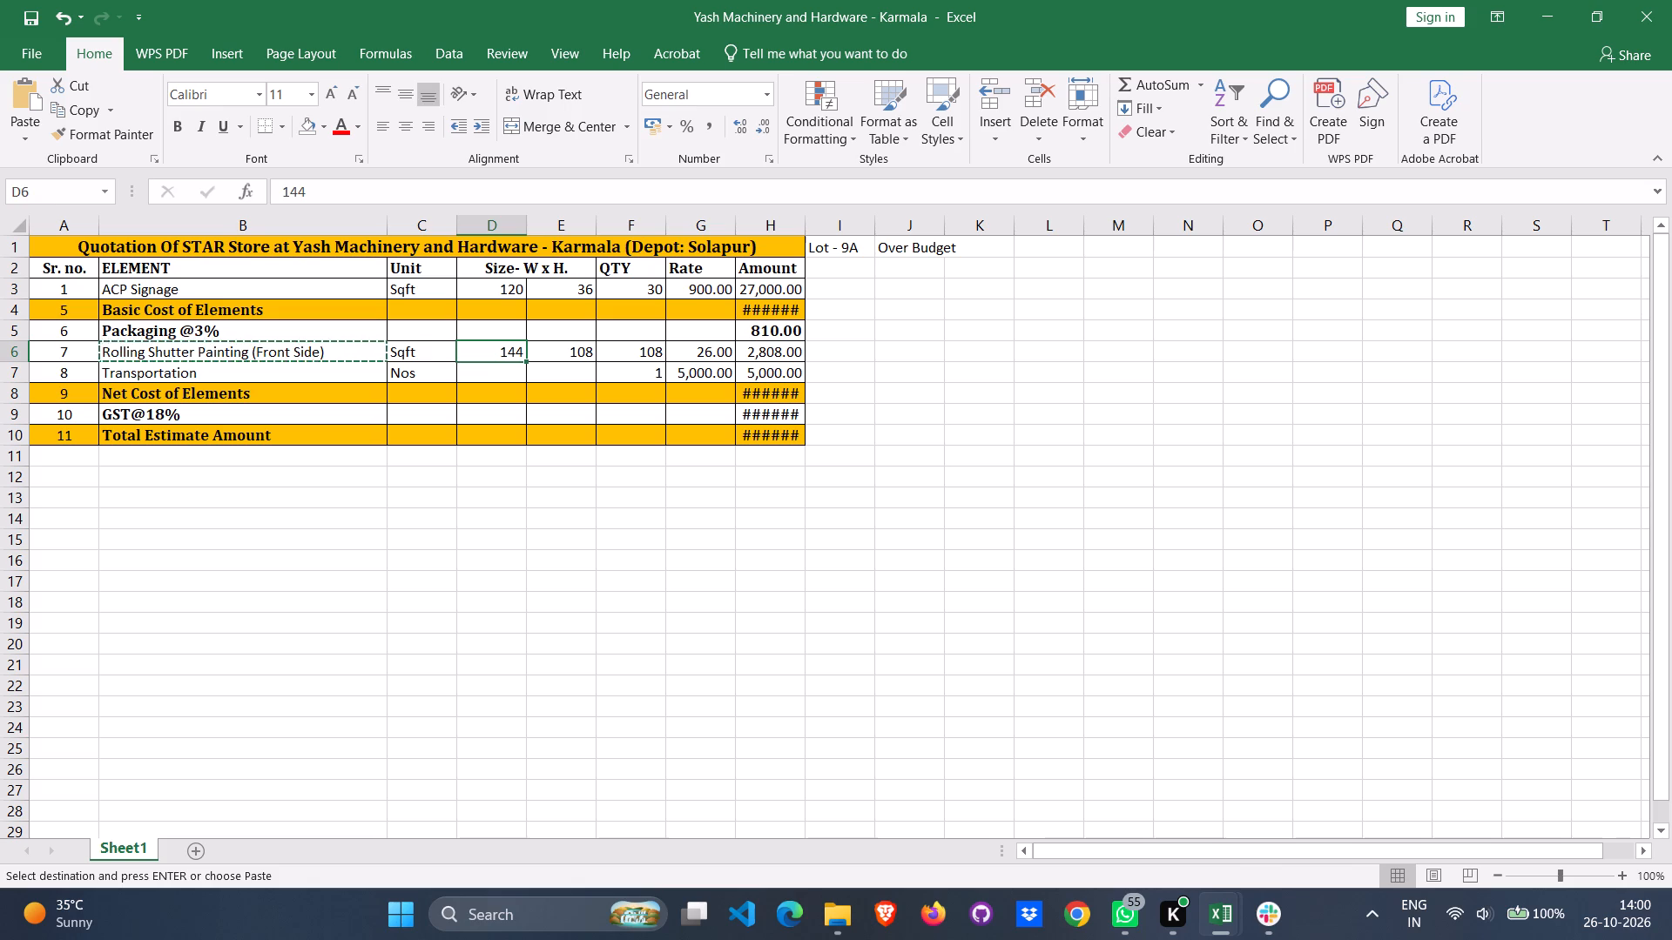
key(shift+Right)
key(ctrl+c)
key(alt+Tab)
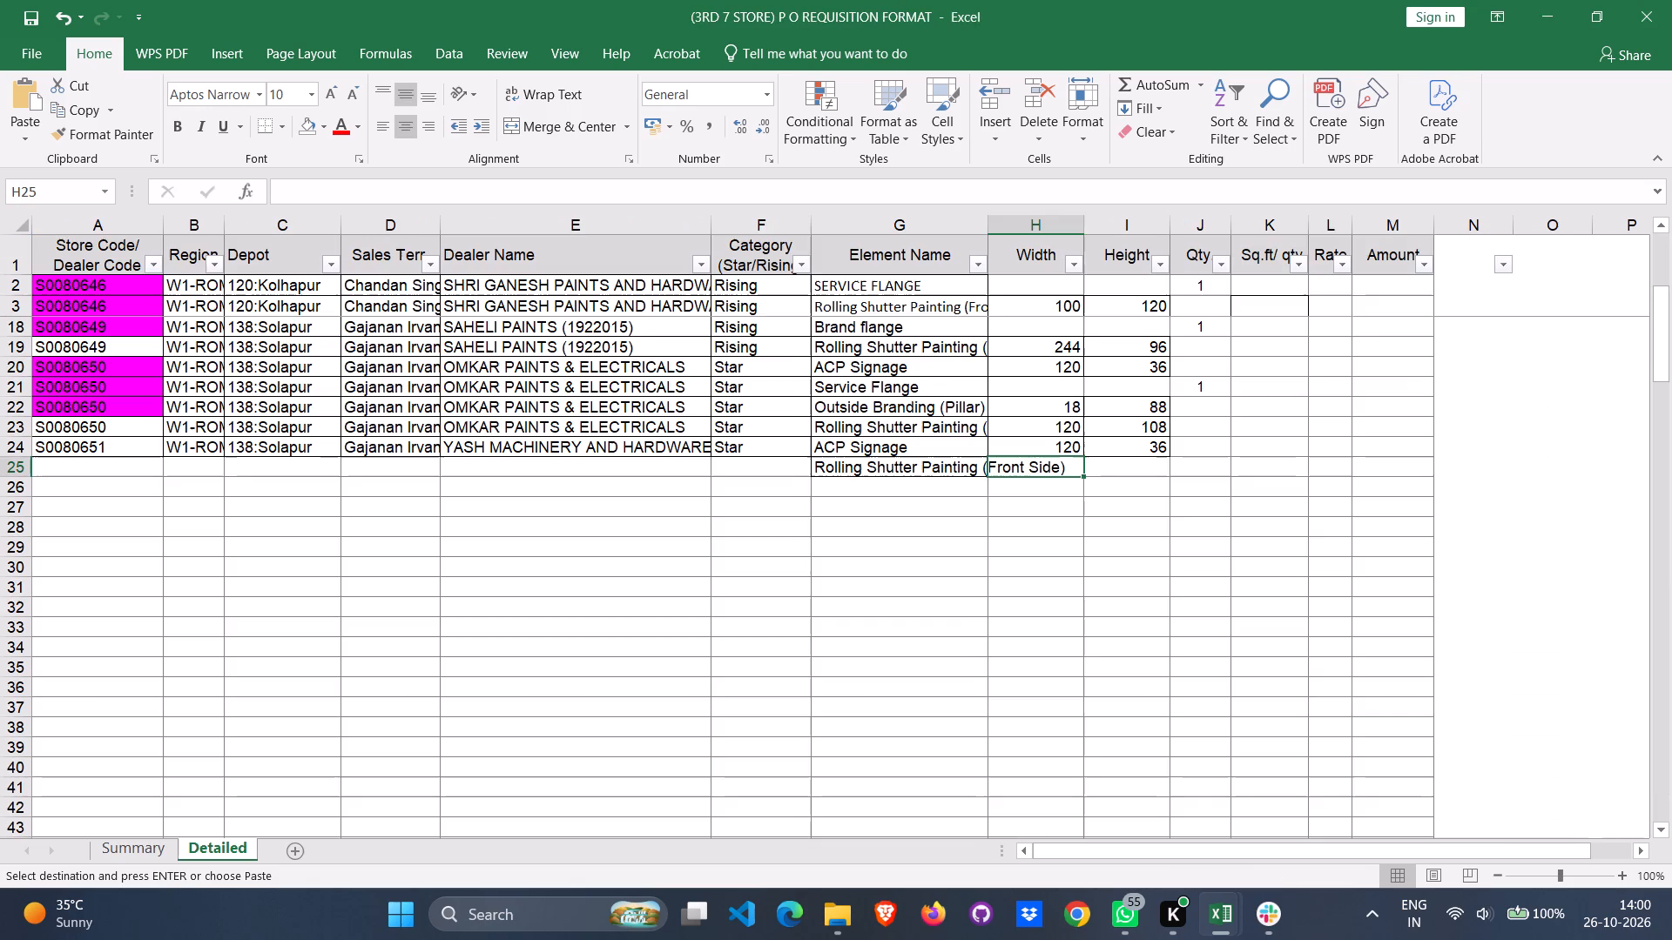
key(ctrl+v)
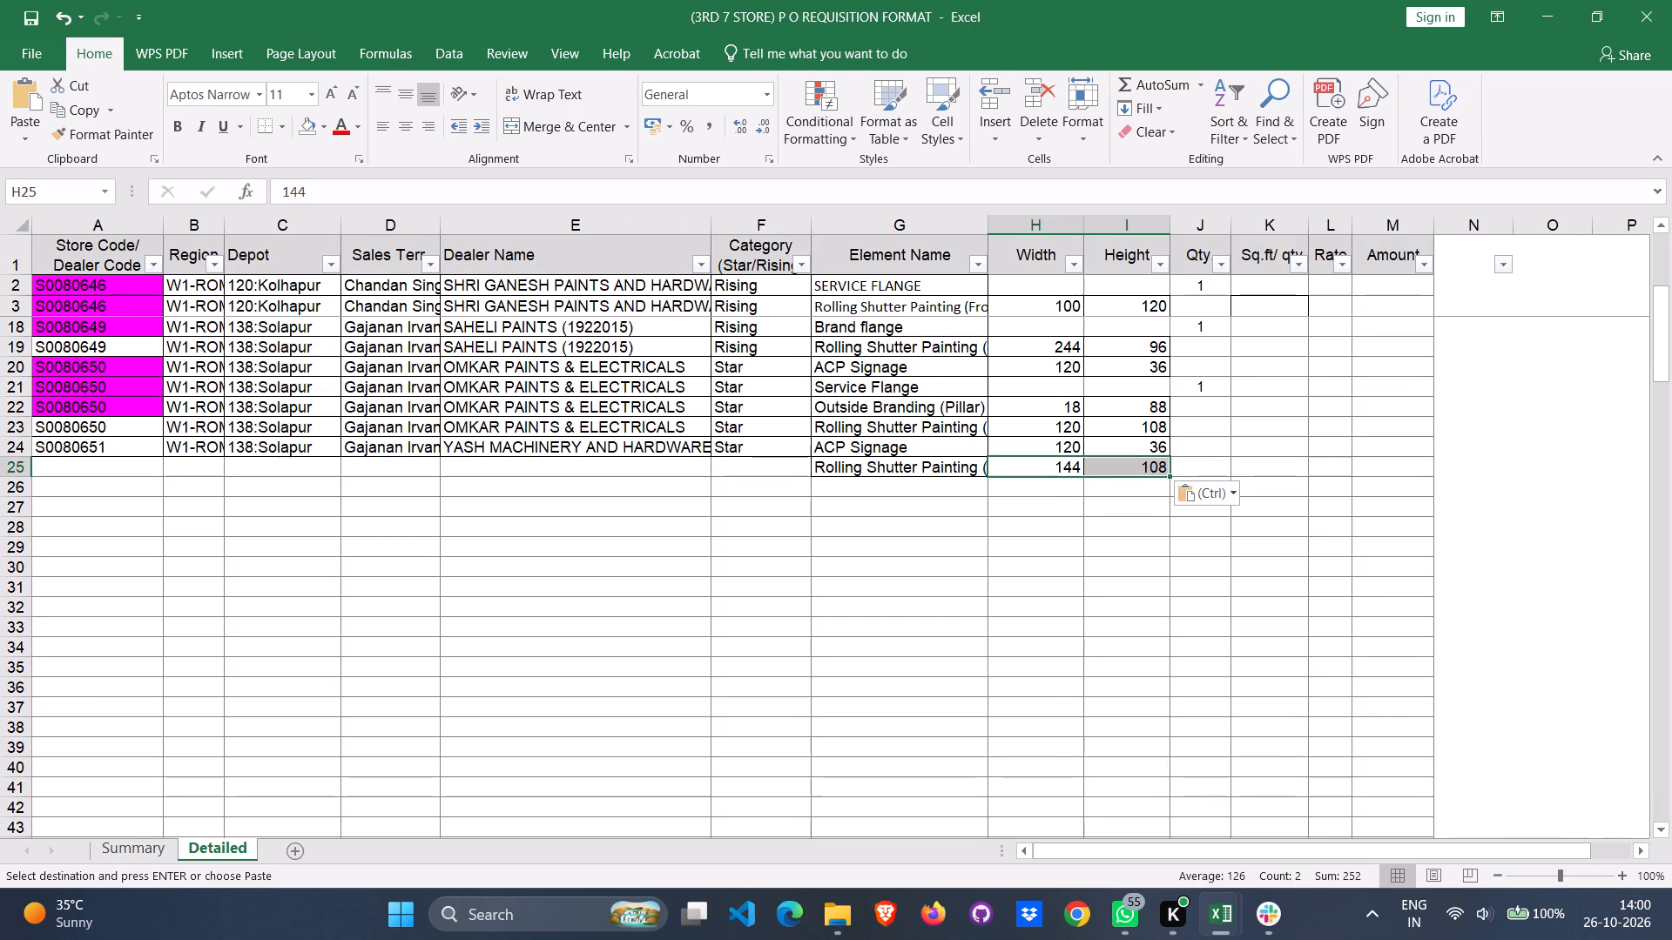
key(ctrl+s)
Copy the Yash dealer details in A24:F24 down to row 25 of the Detailed sheet and save the requisition.
key(alt+Tab)
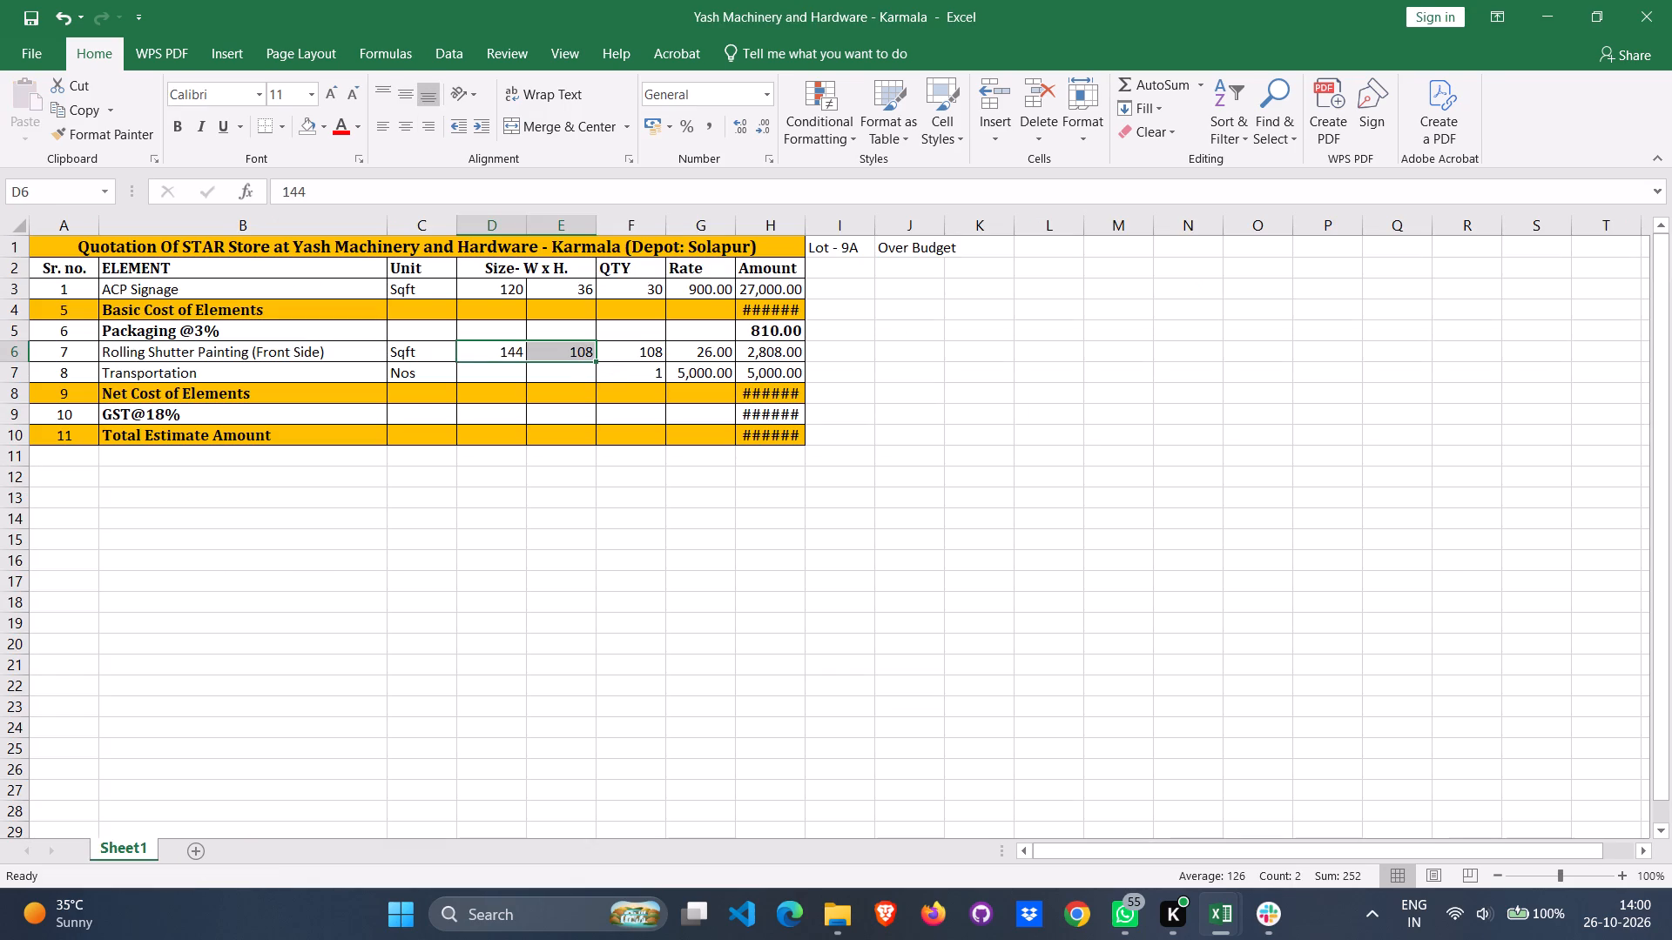
key(alt+Tab)
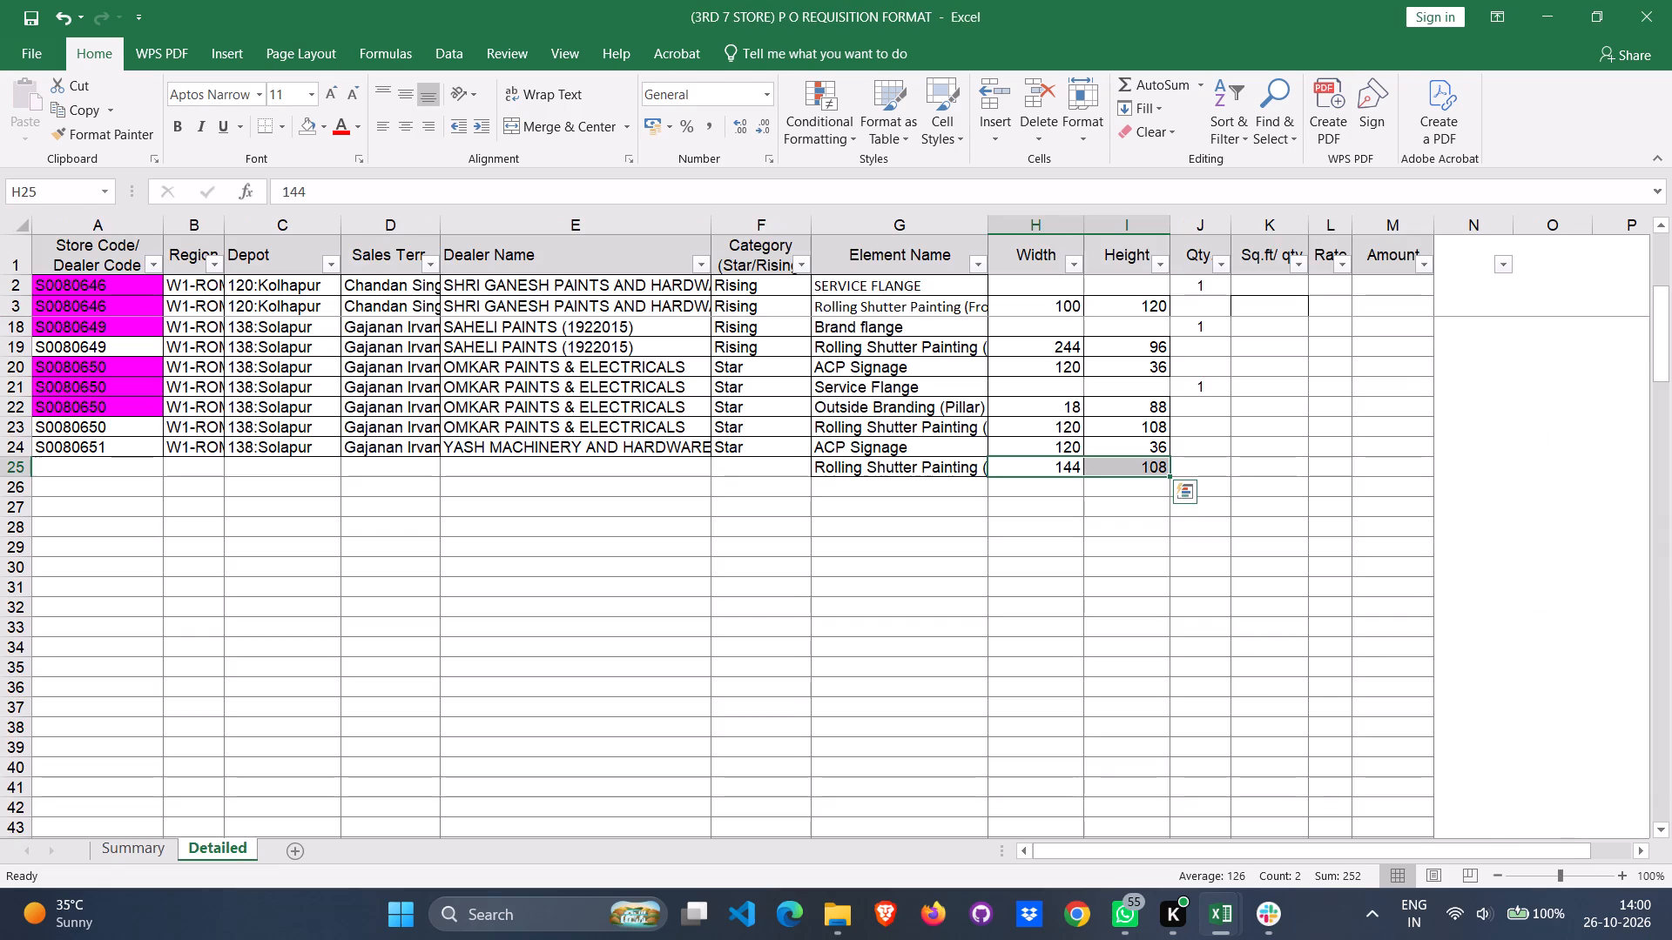
click(108, 448)
key(shift+Right)
key(shift+Right)
key(shift+Right)
key(shift+Right)
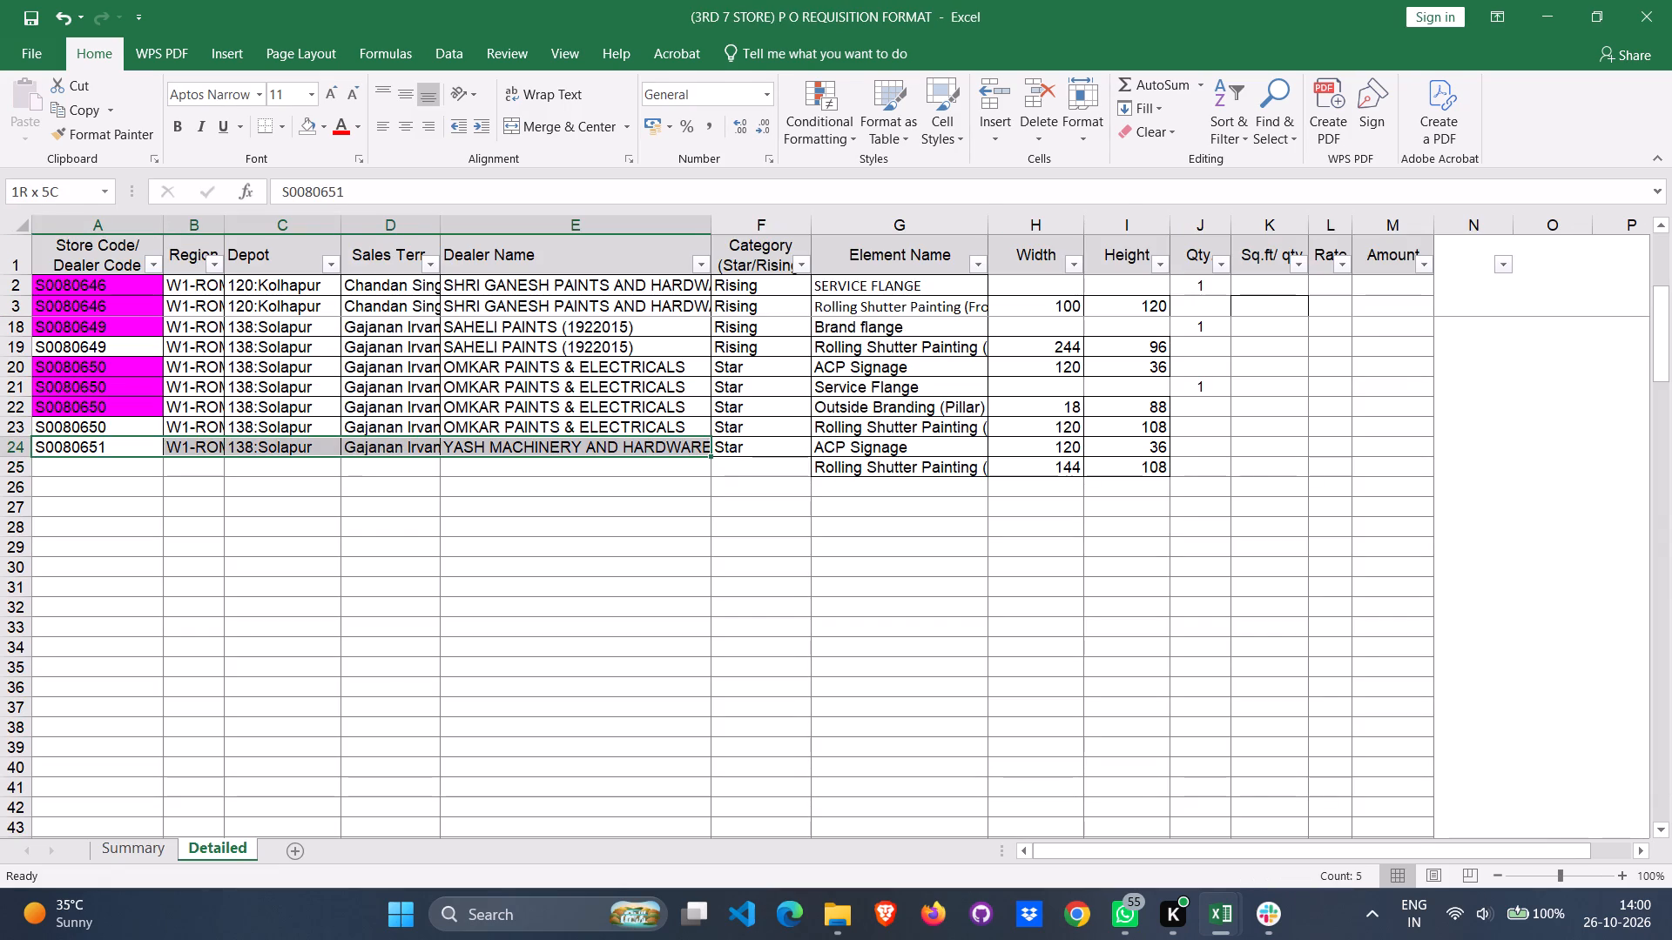
key(shift+Right)
key(ctrl+c)
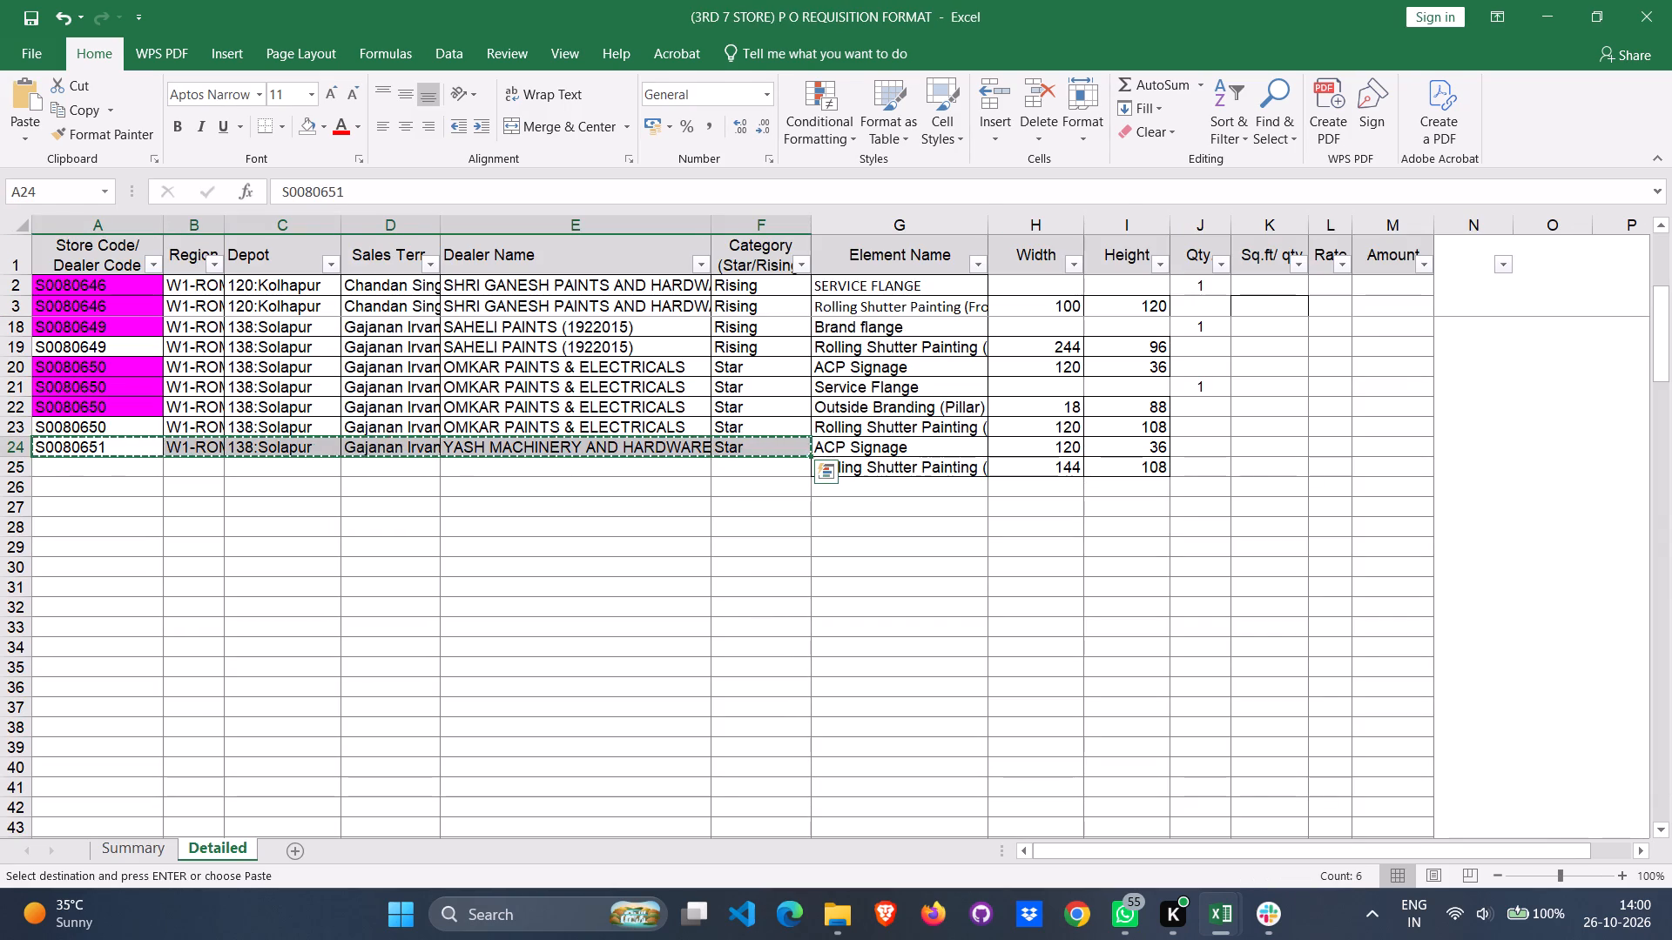
key(shift+Down)
key(ctrl+v)
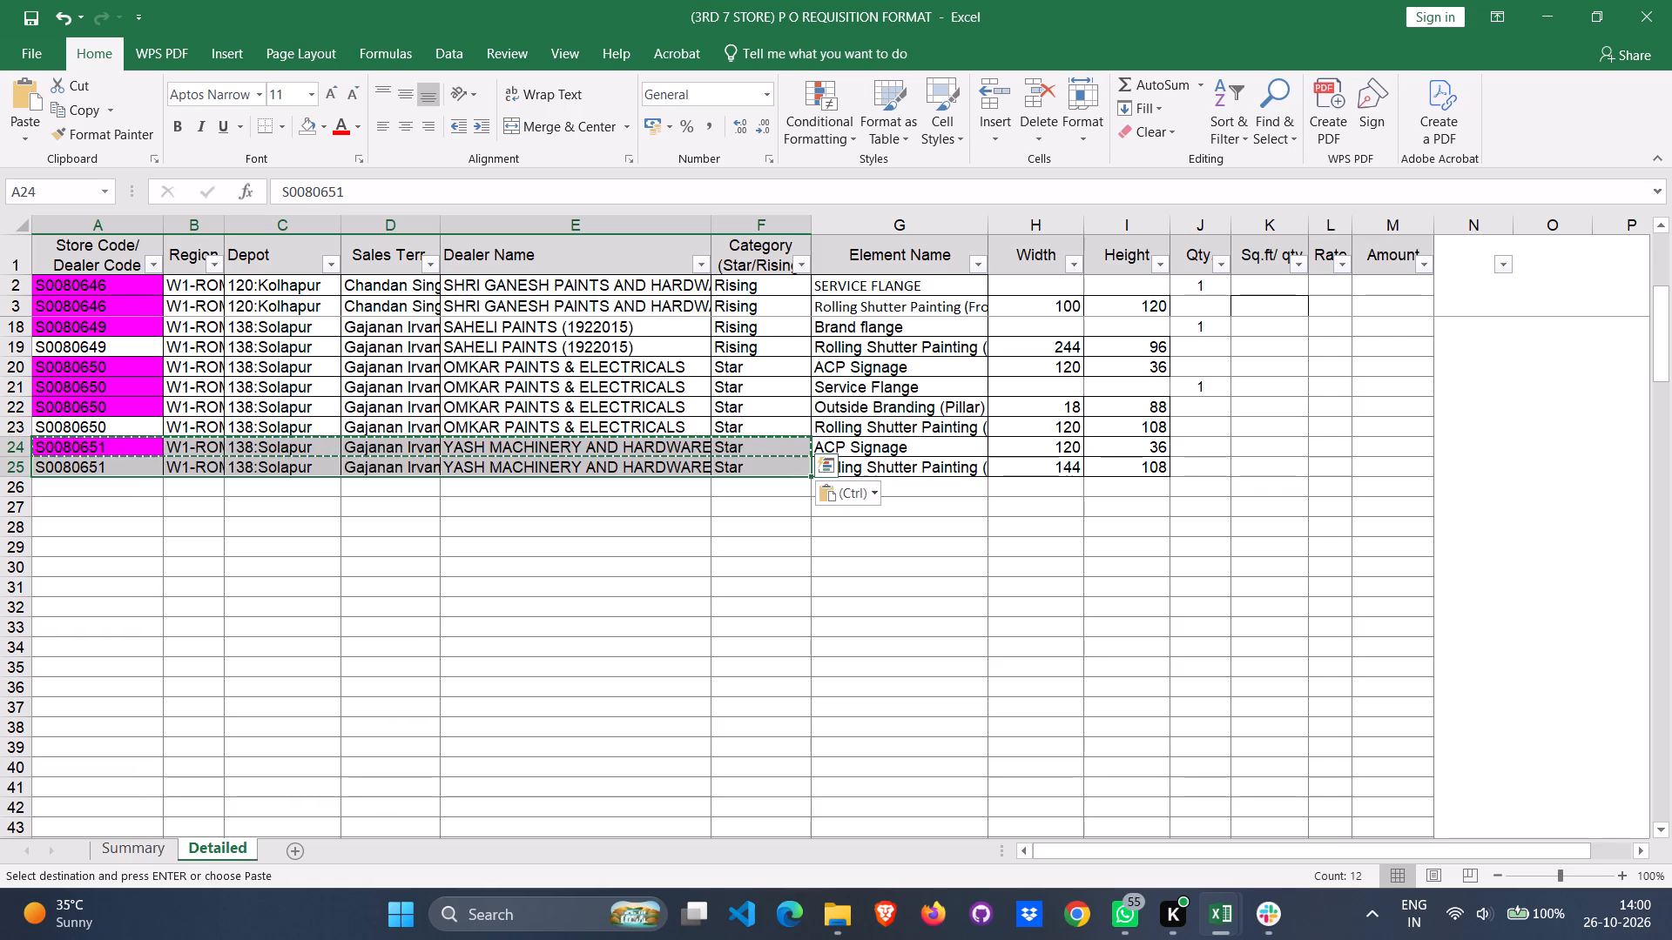
key(ctrl+s)
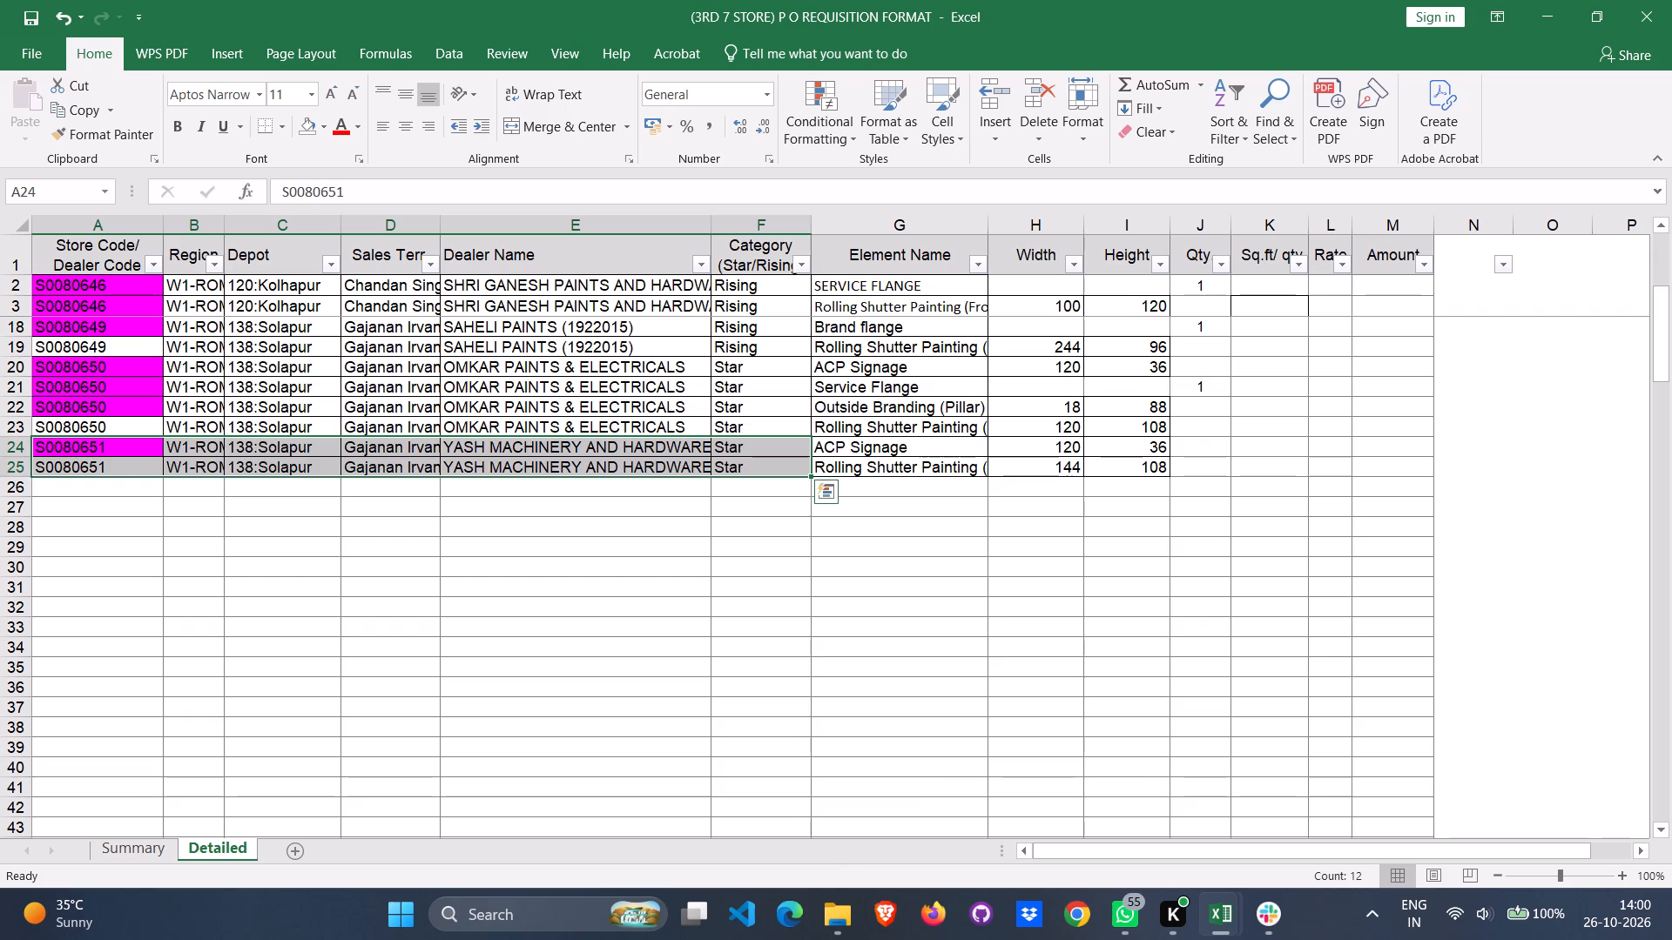
Copy the BHARAT AGENCY dealer details, A14:F14, from the Summary sheet into row 26 of the Detailed sheet, starting at A26.
scroll(108, 448, down, 3)
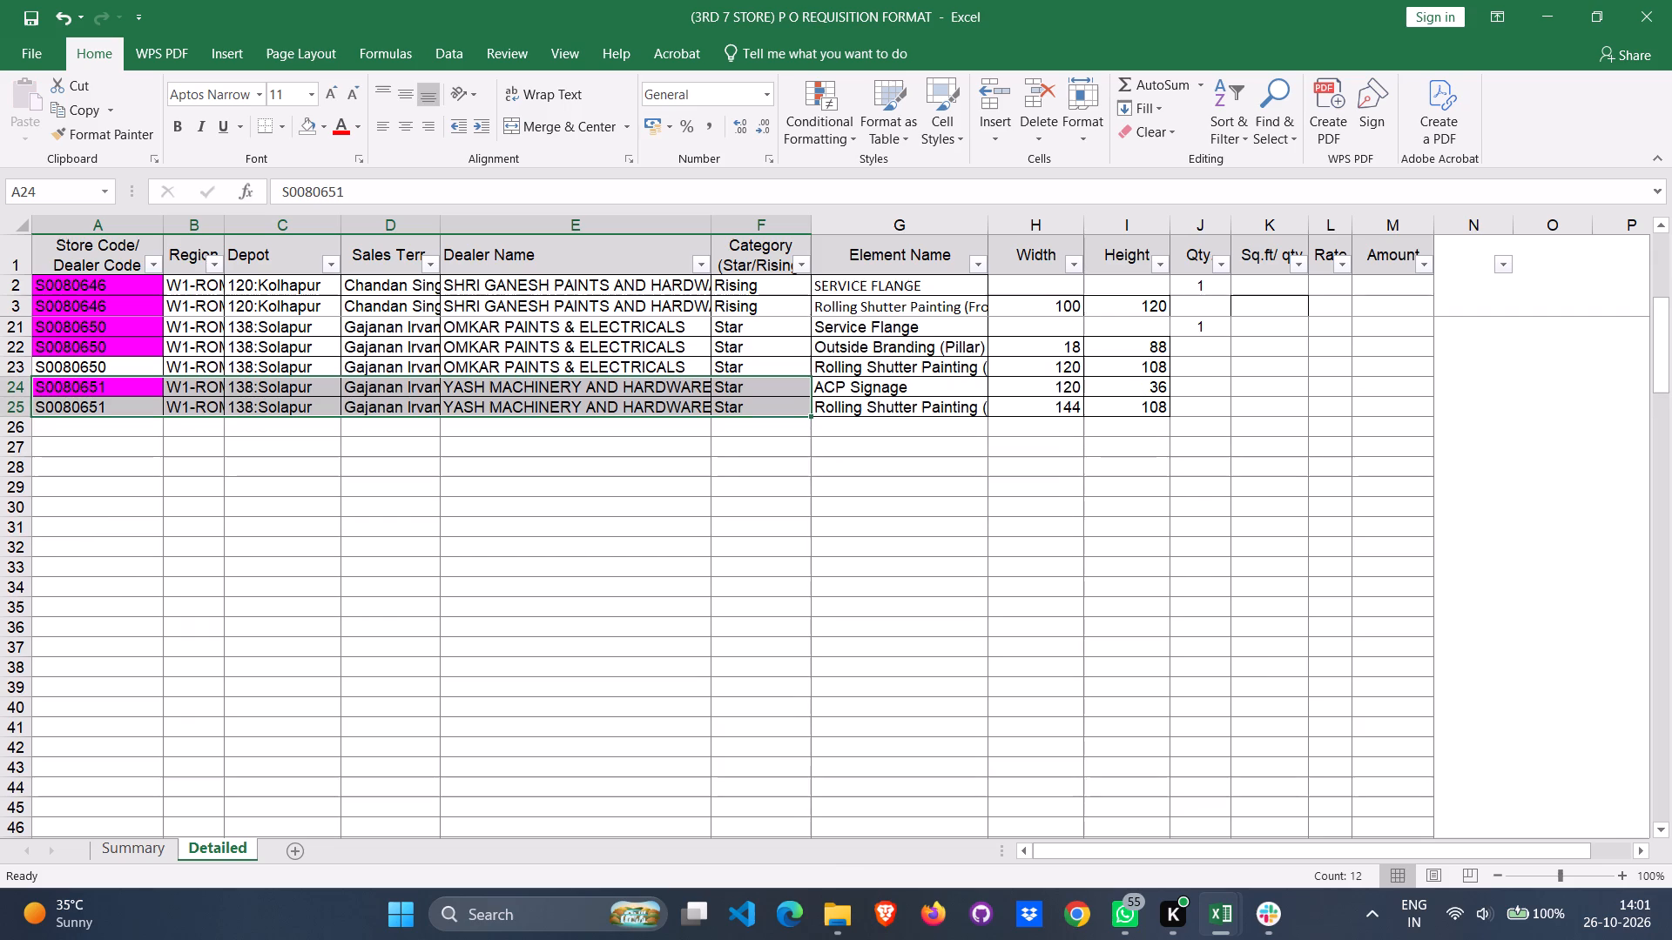
click(67, 429)
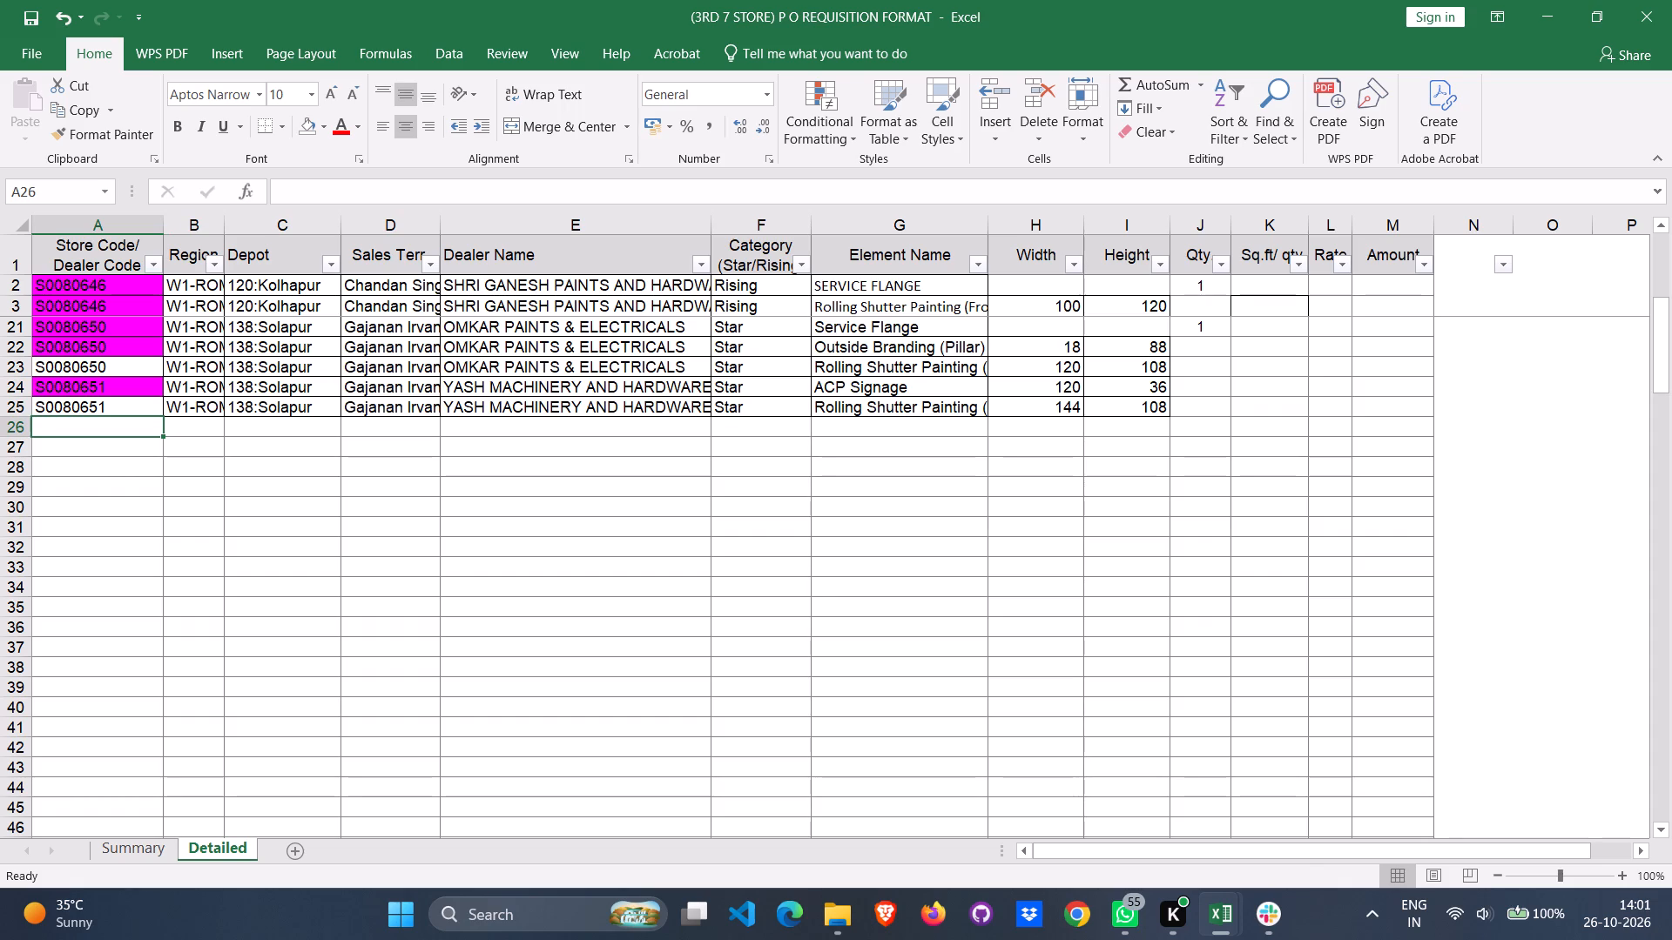
click(139, 840)
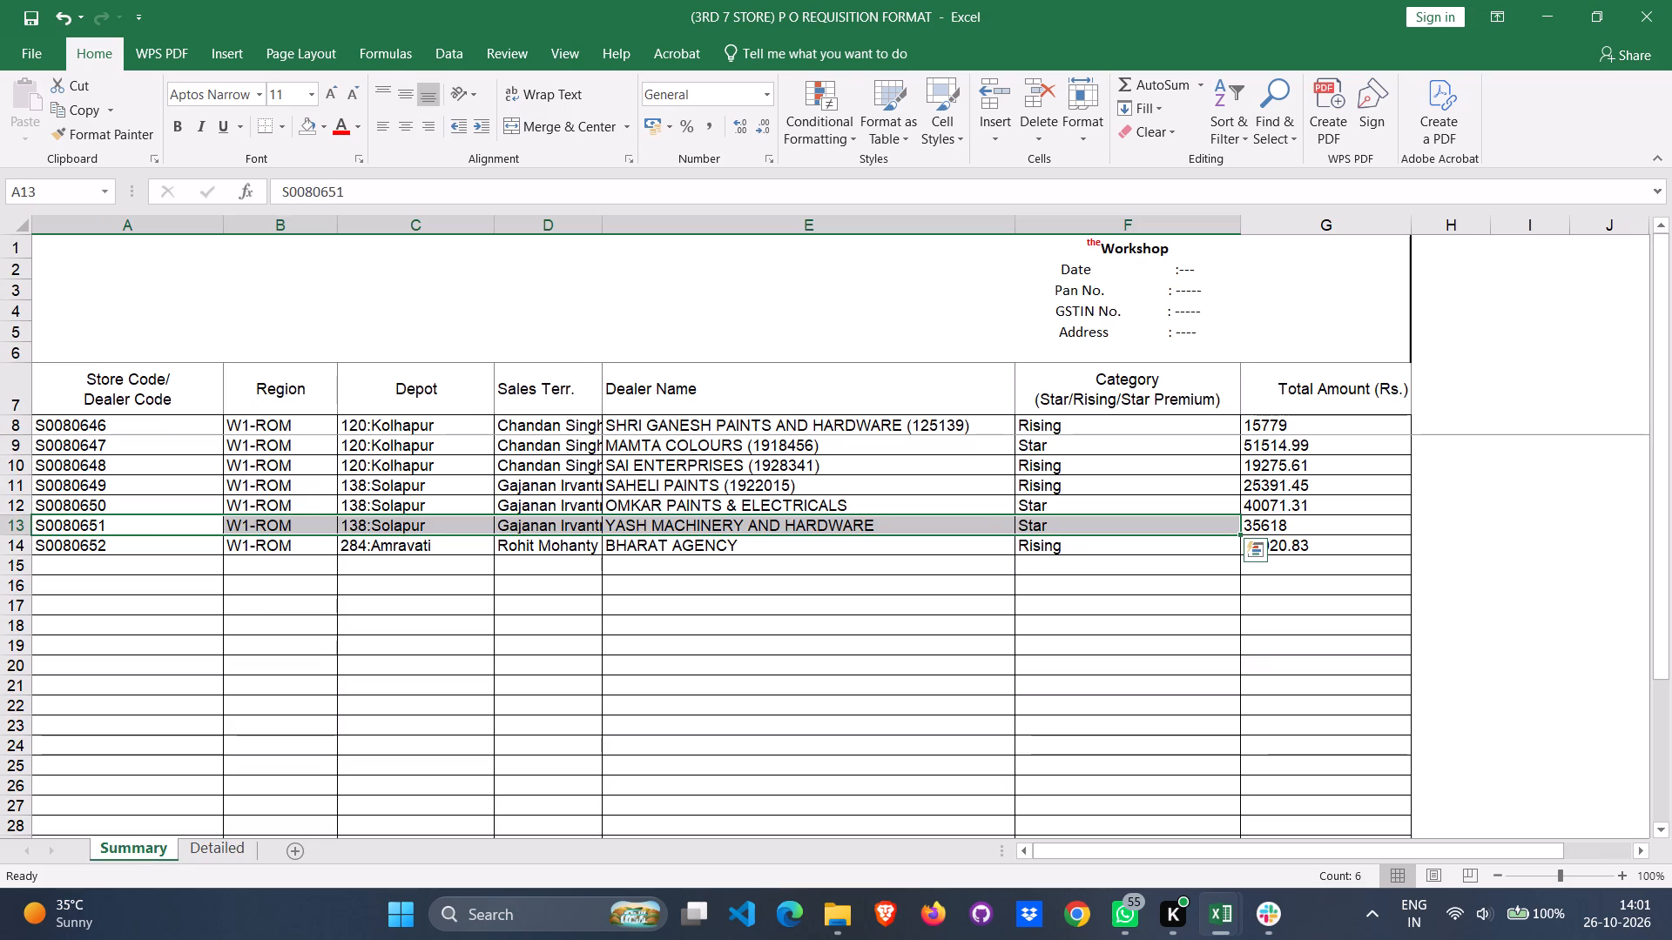
click(18, 549)
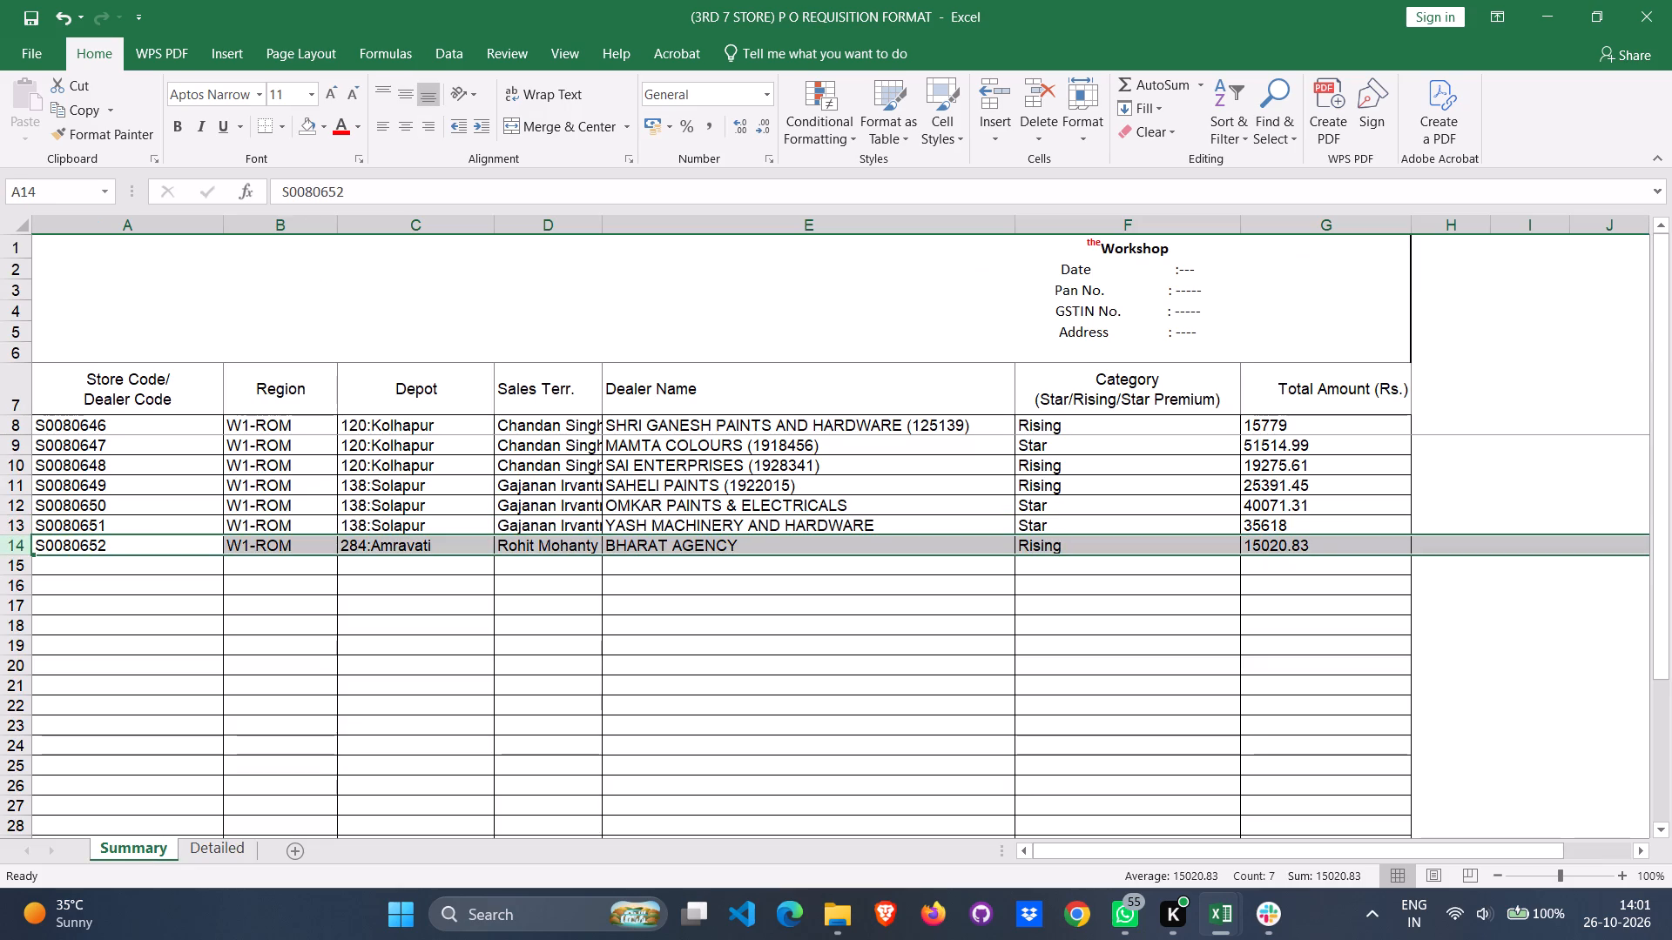
click(70, 549)
key(shift+Right)
key(shift+Right)
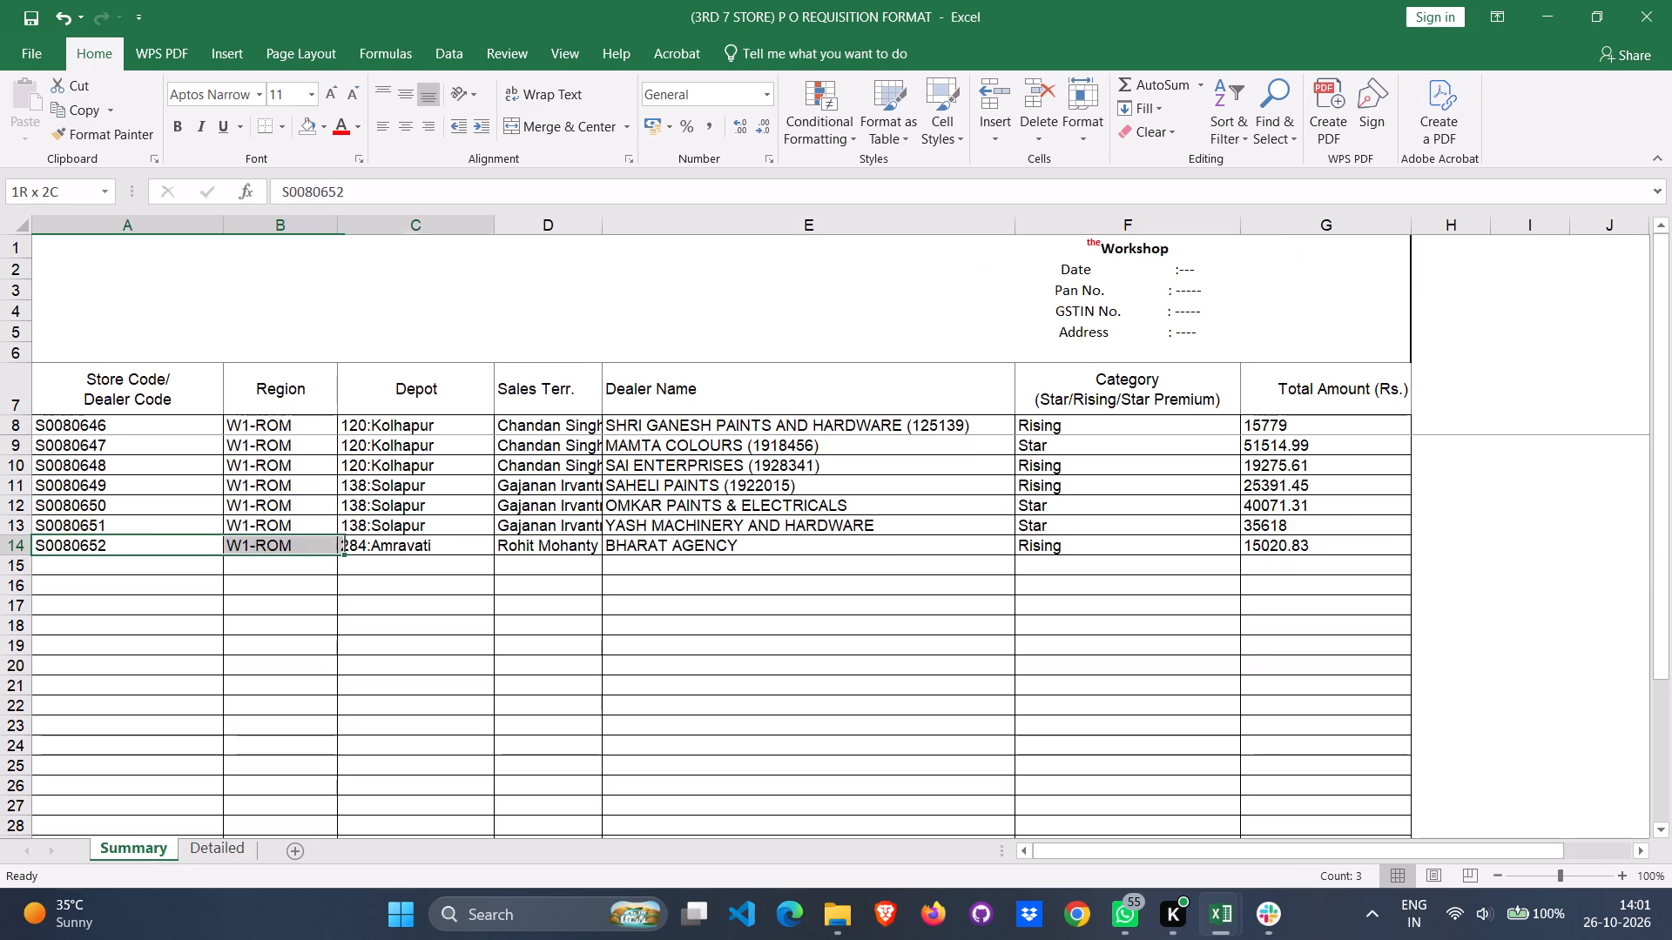
key(shift+Right)
key(shift+Right)
key(shift+Right)
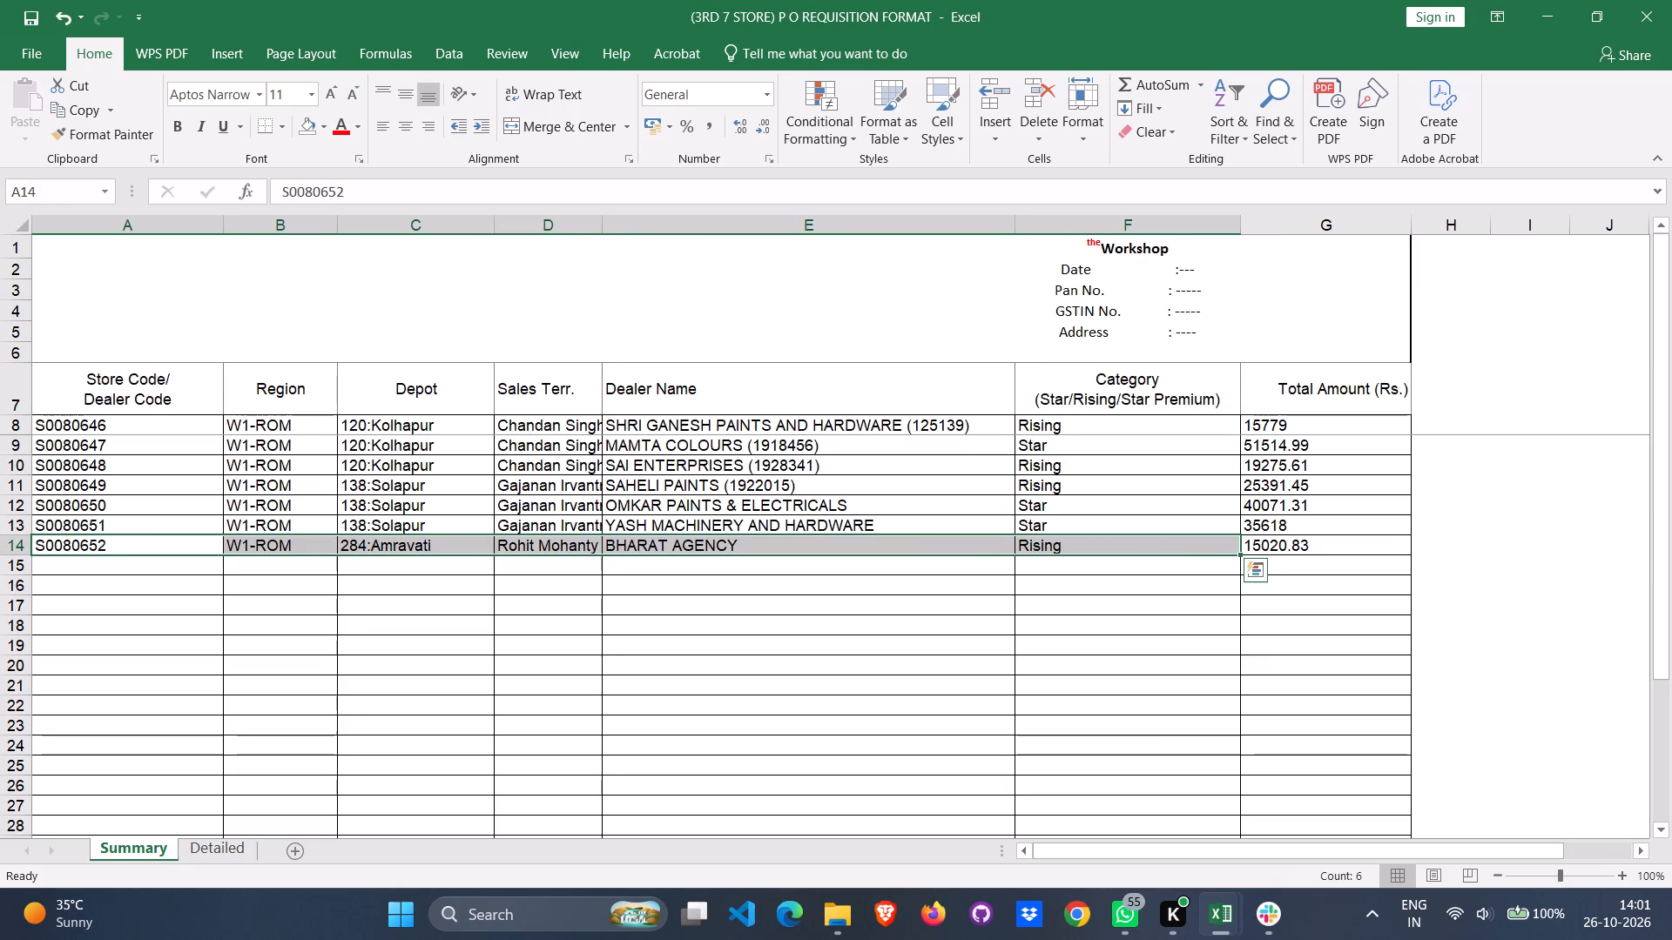
key(ctrl+c)
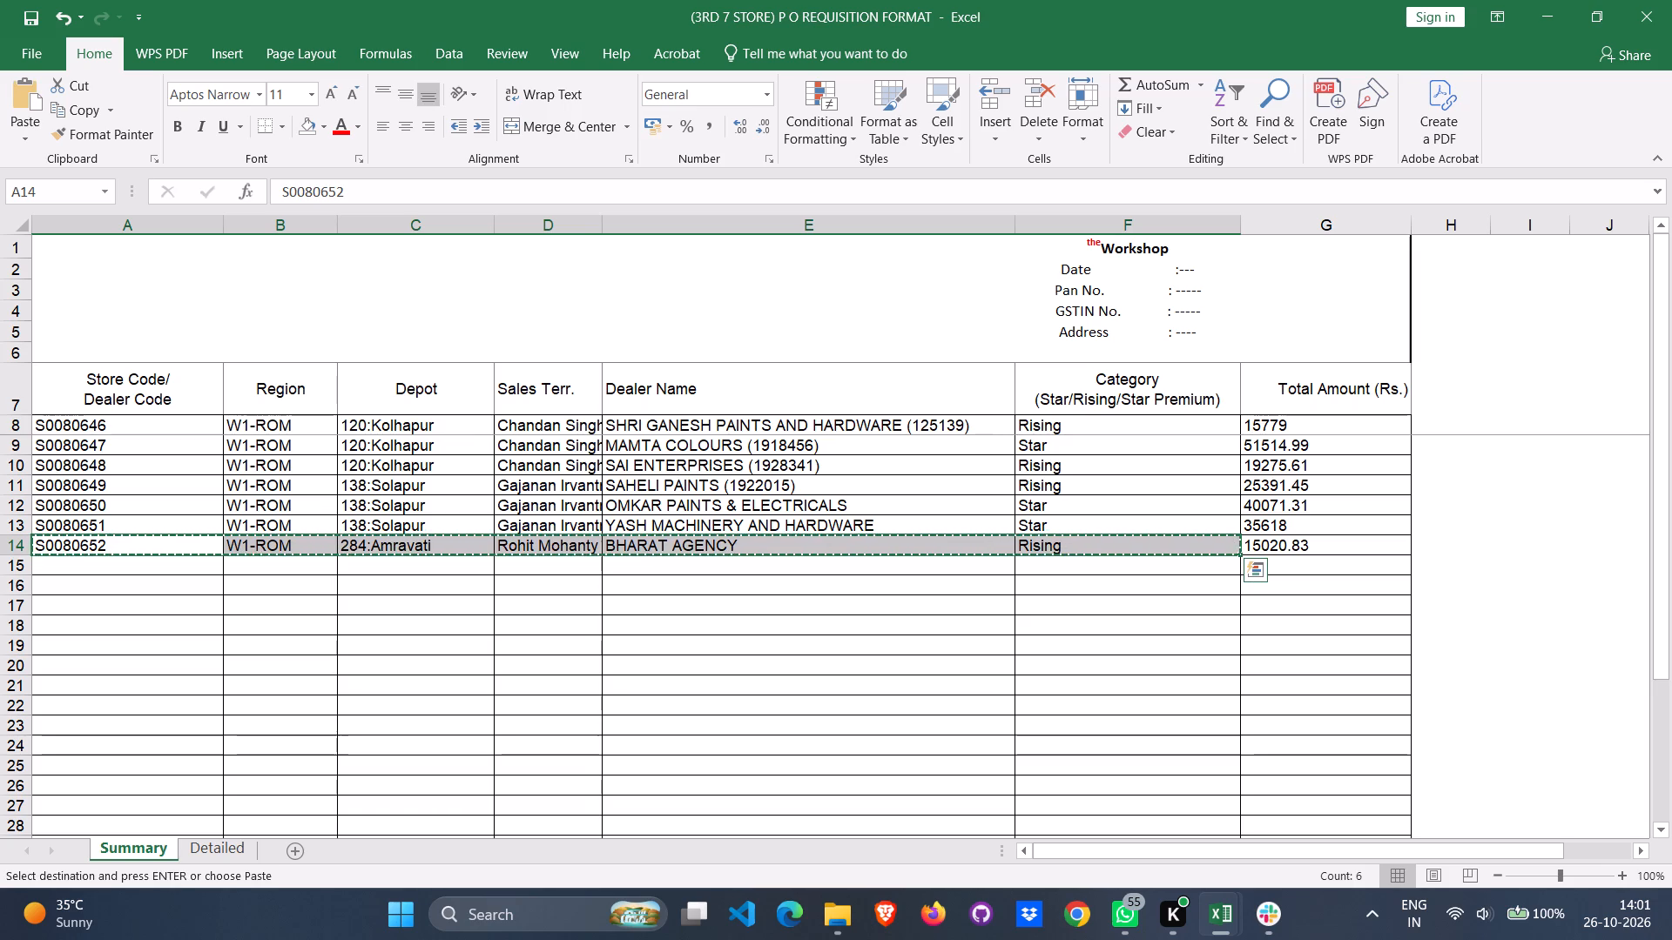
click(209, 855)
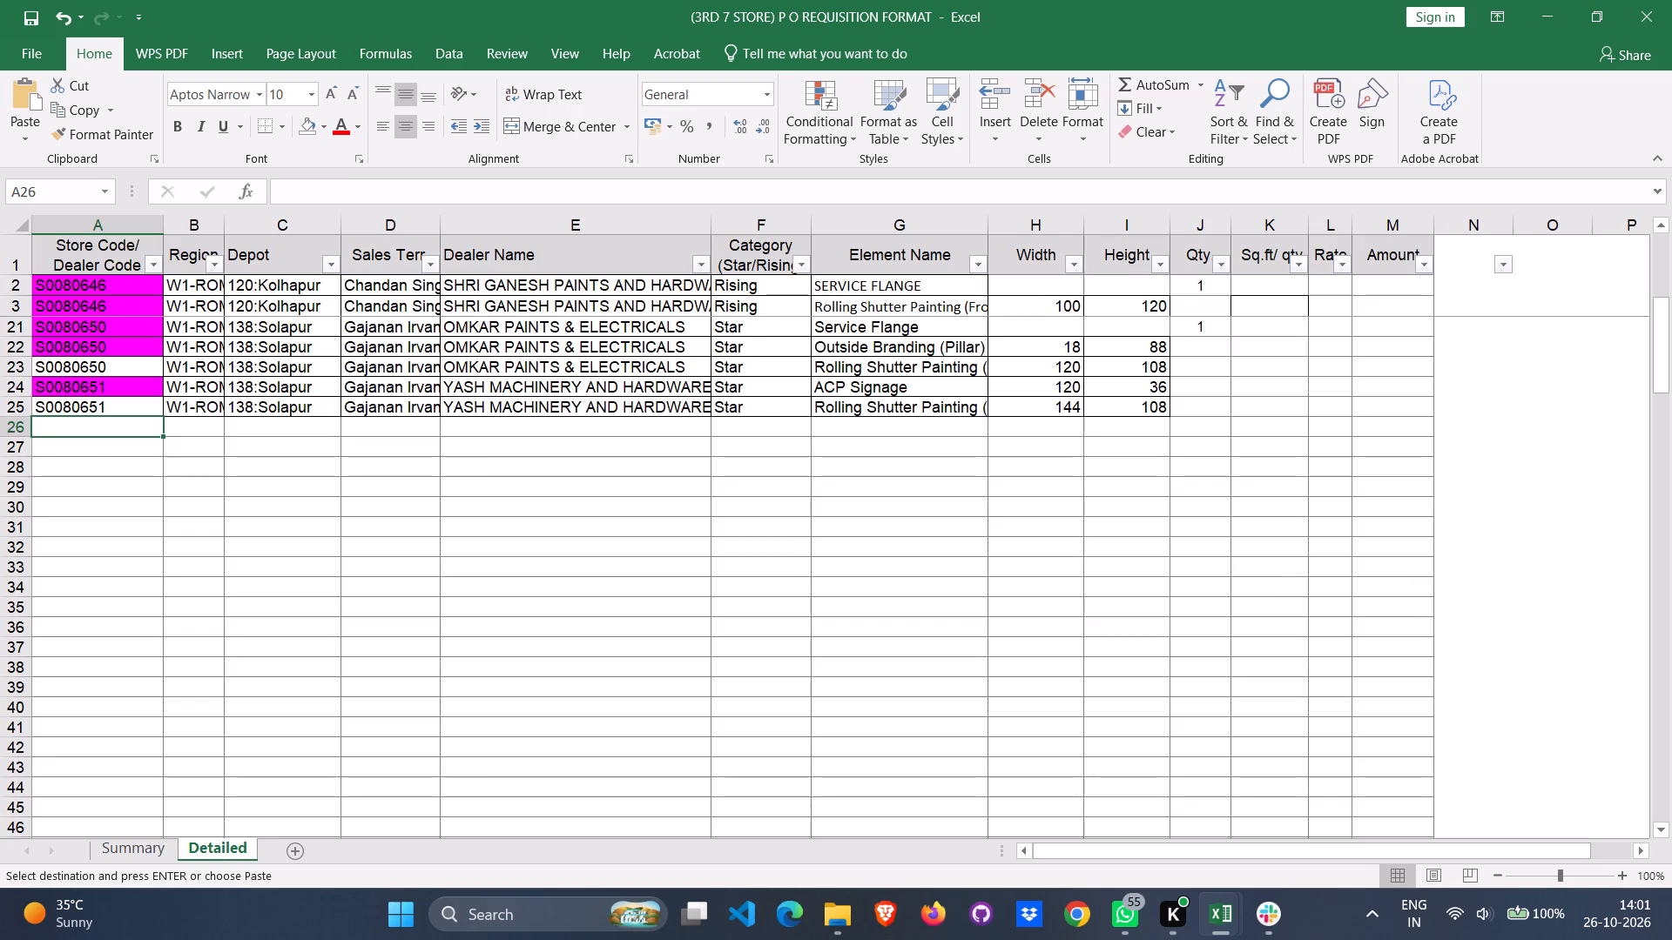
key(ctrl+v)
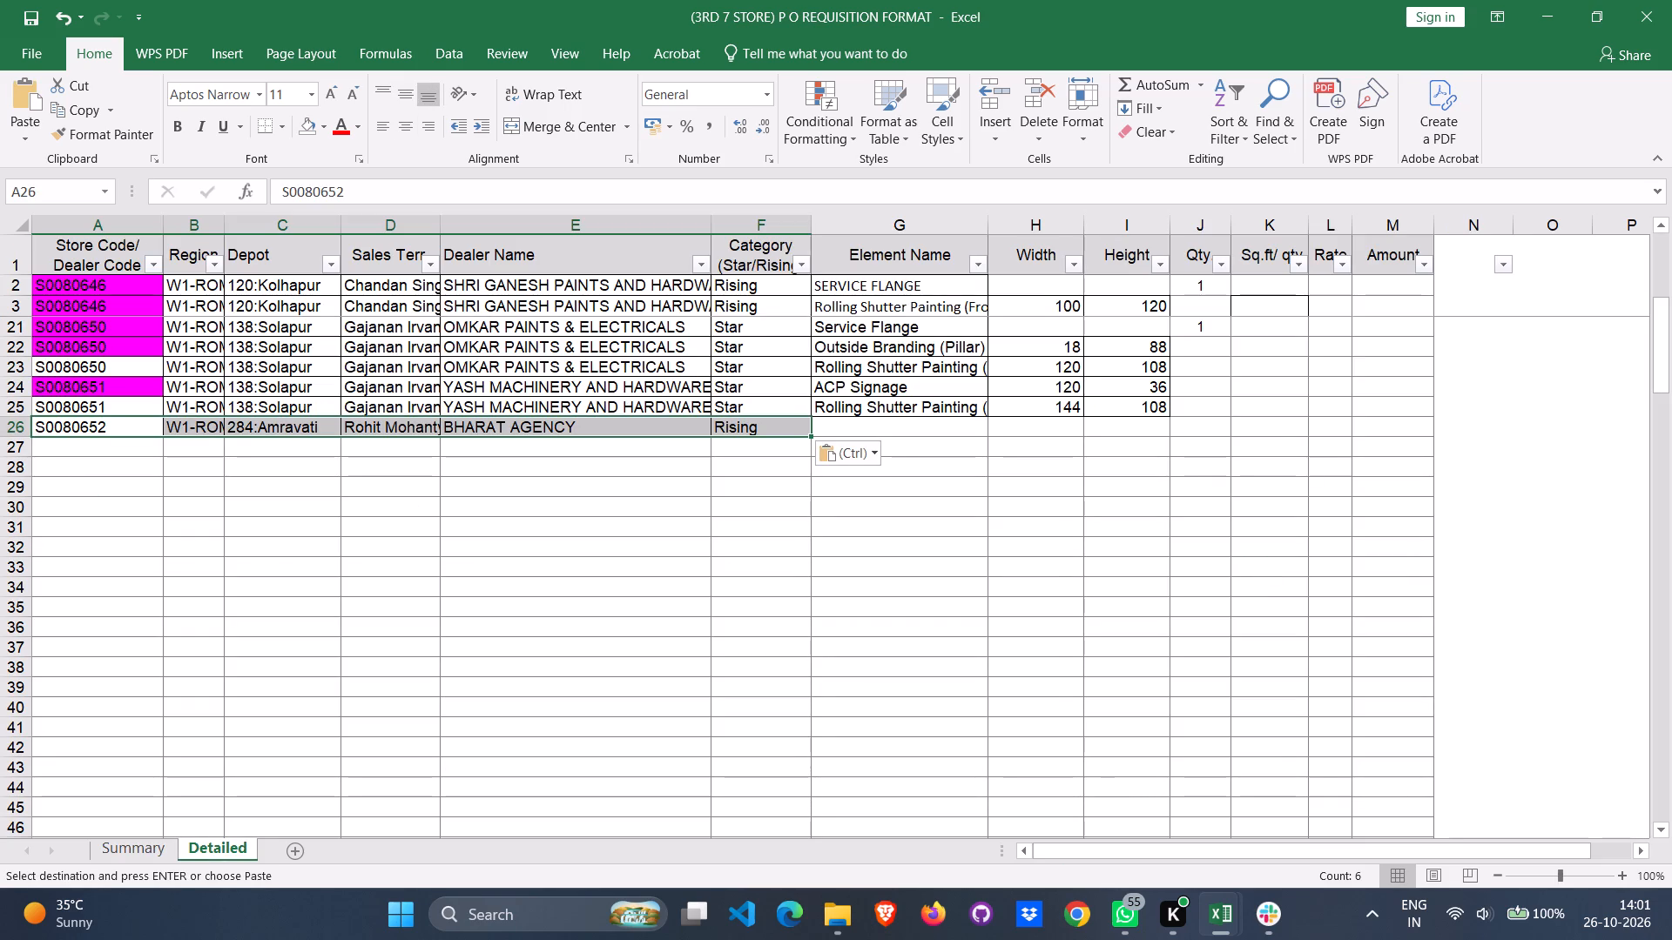
Close the Yash Machinery and Hardware quotation workbook.
key(alt+Tab)
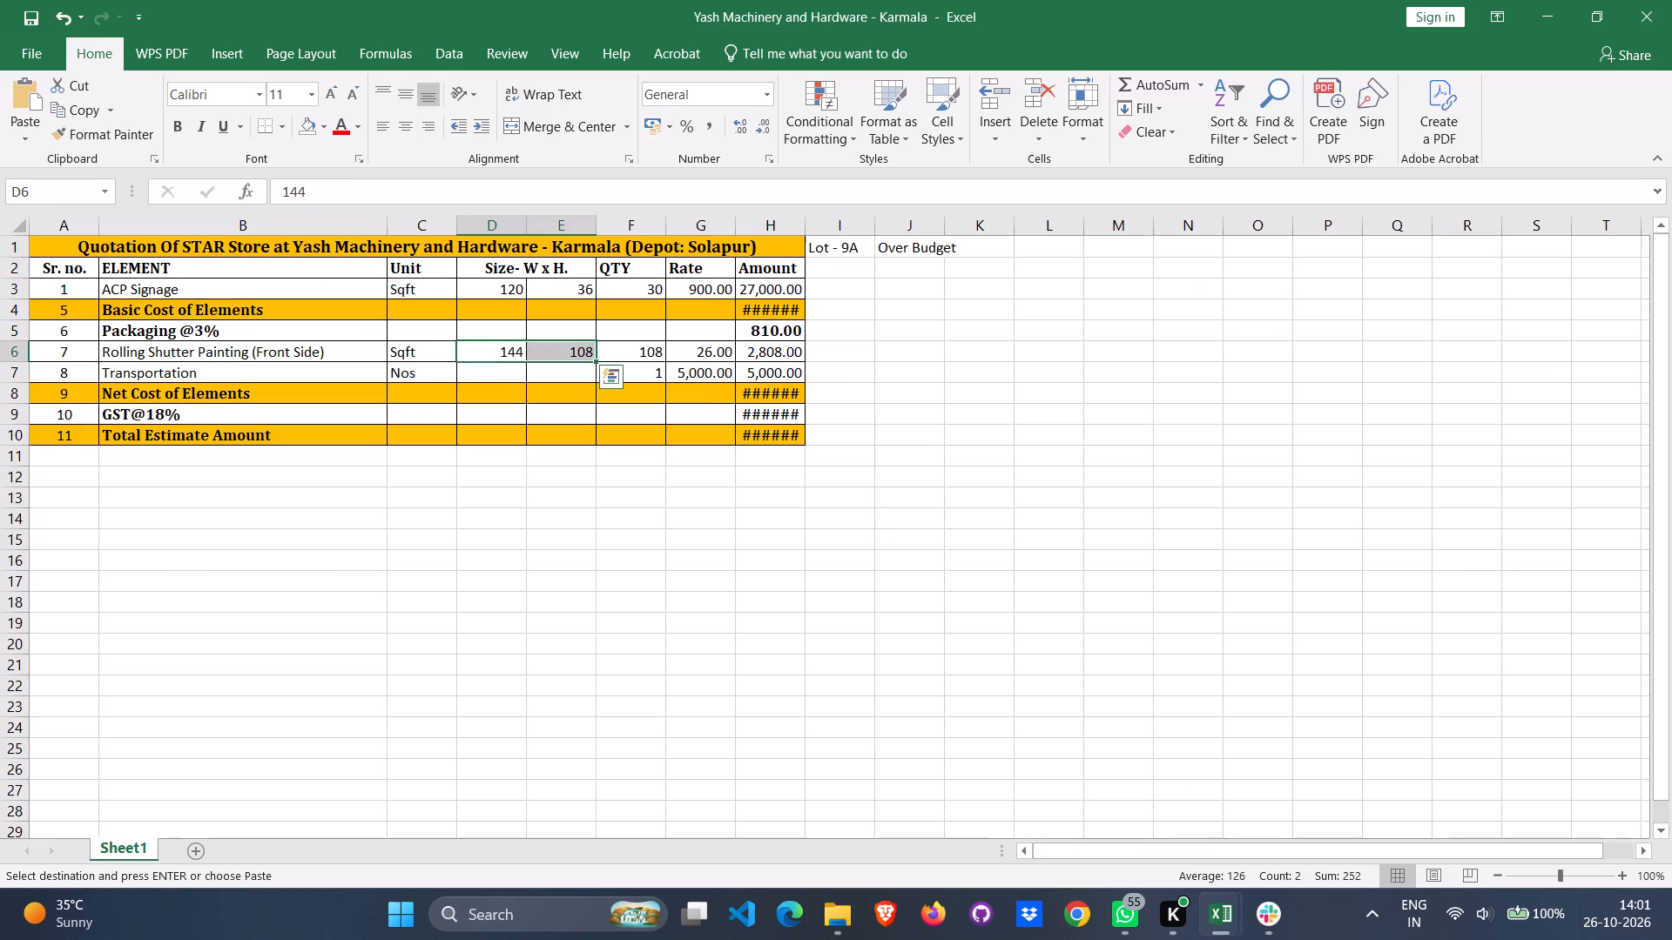
click(1633, 16)
key(alt+Tab)
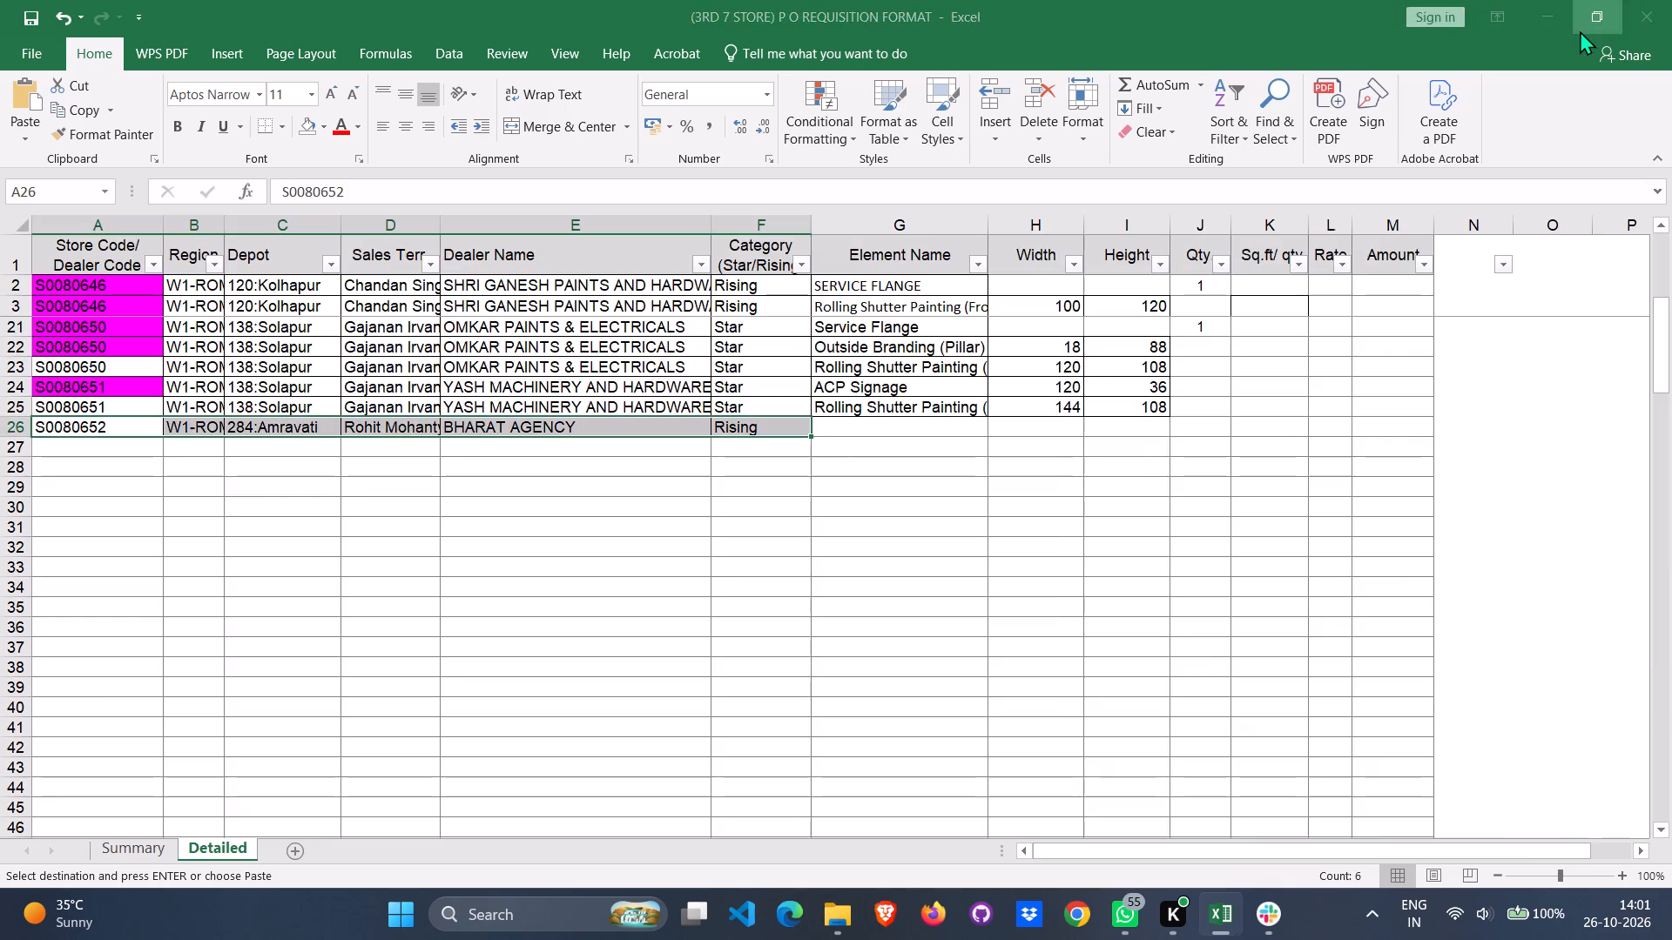
Search the SEPARATAION ESTIMATE folder for BHARAT and open the BHARAT AGENCY quotation workbook.
click(1588, 68)
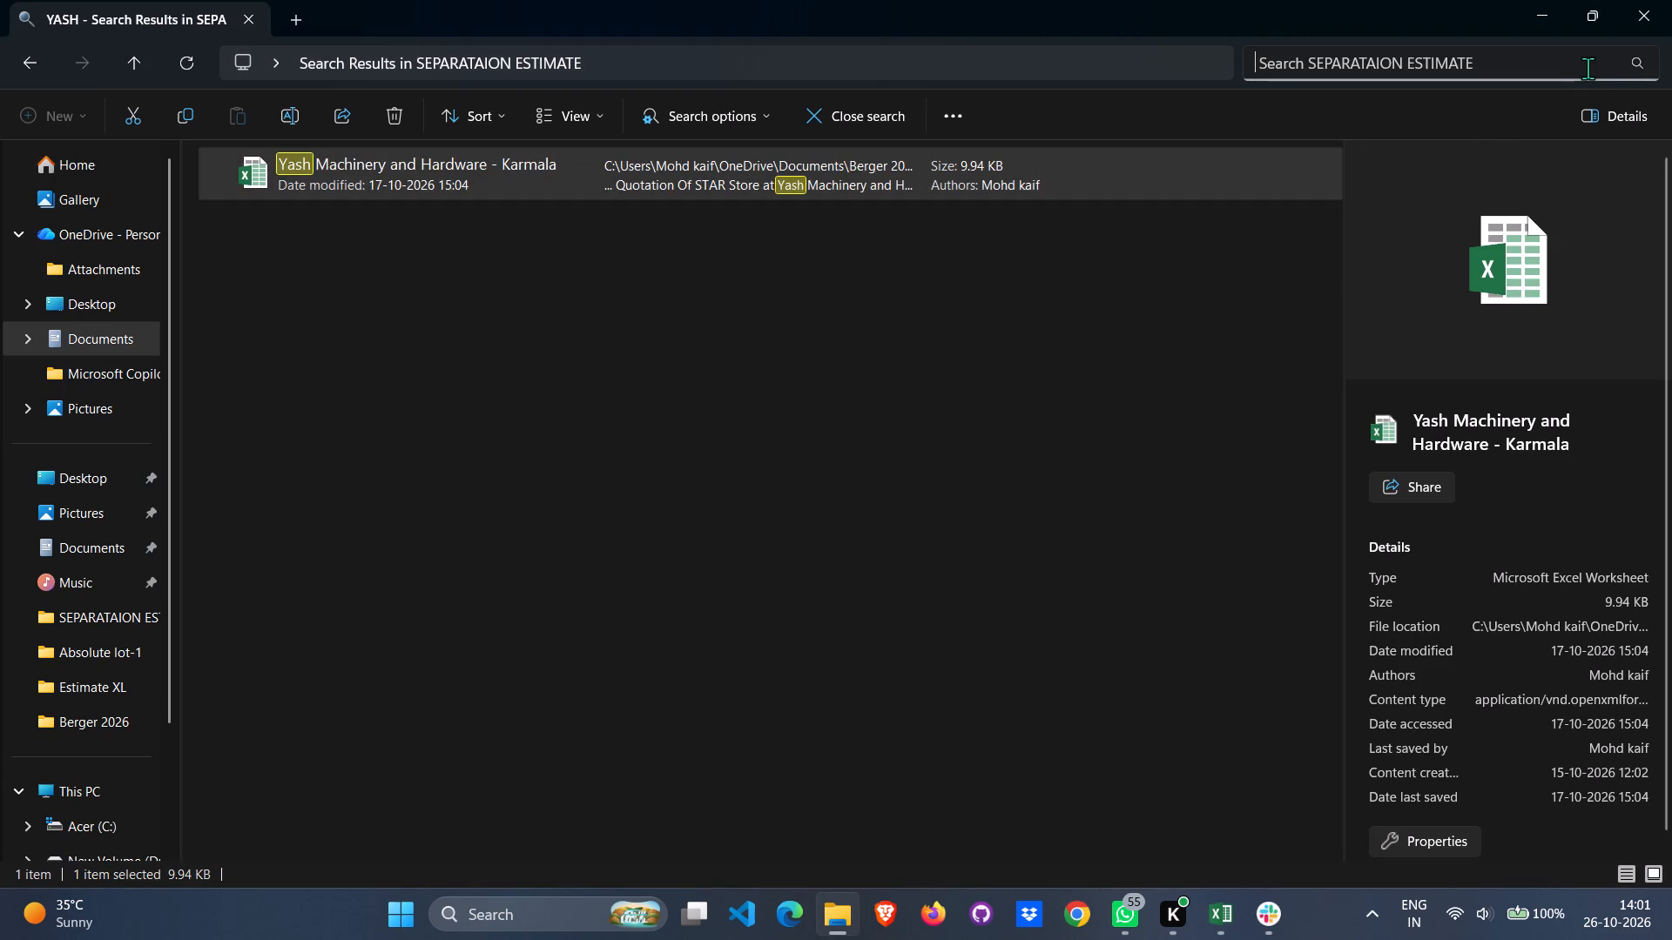
key(alt+Tab)
key(alt+Tab)
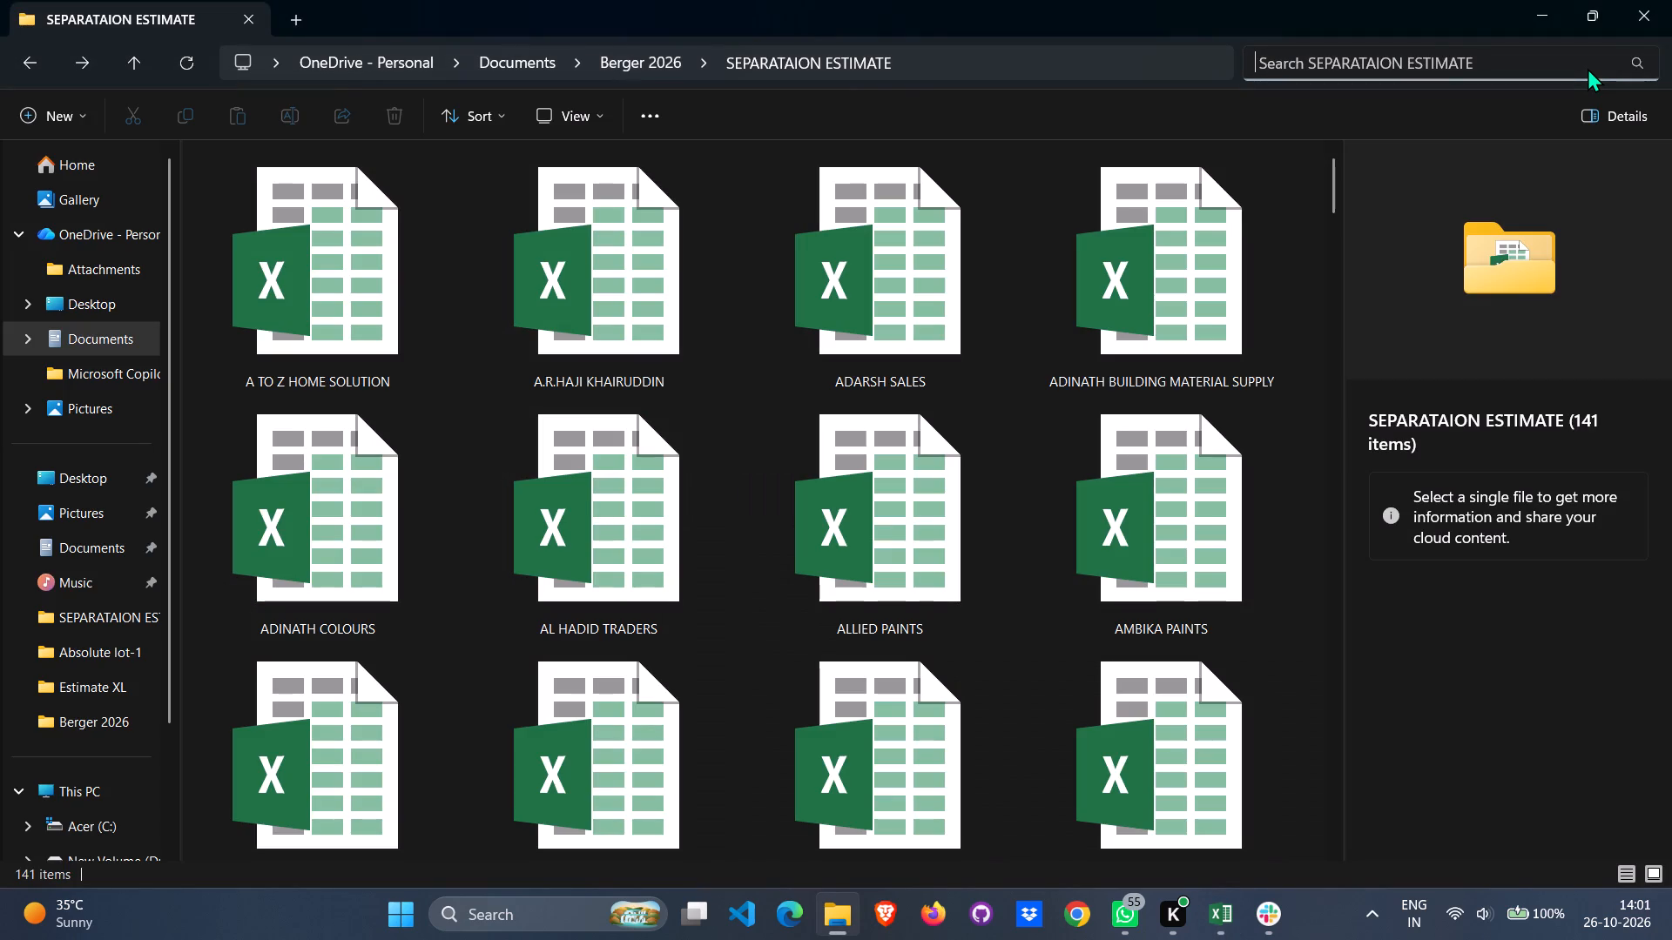
key(b)
text(HARAT)
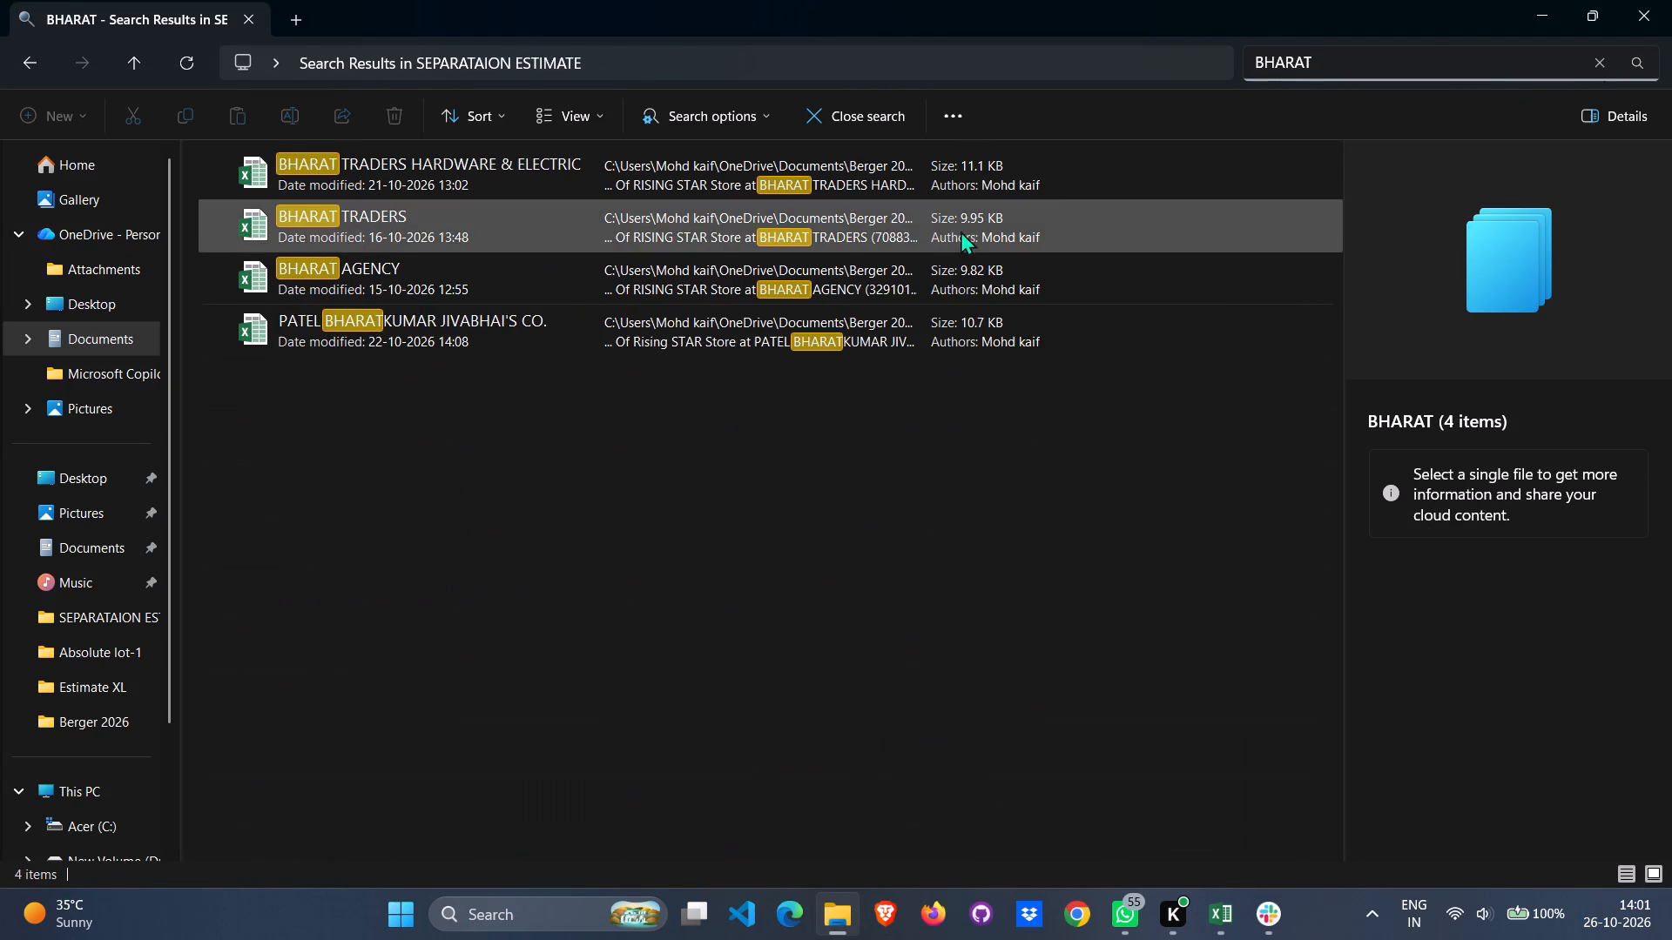
double_click(549, 278)
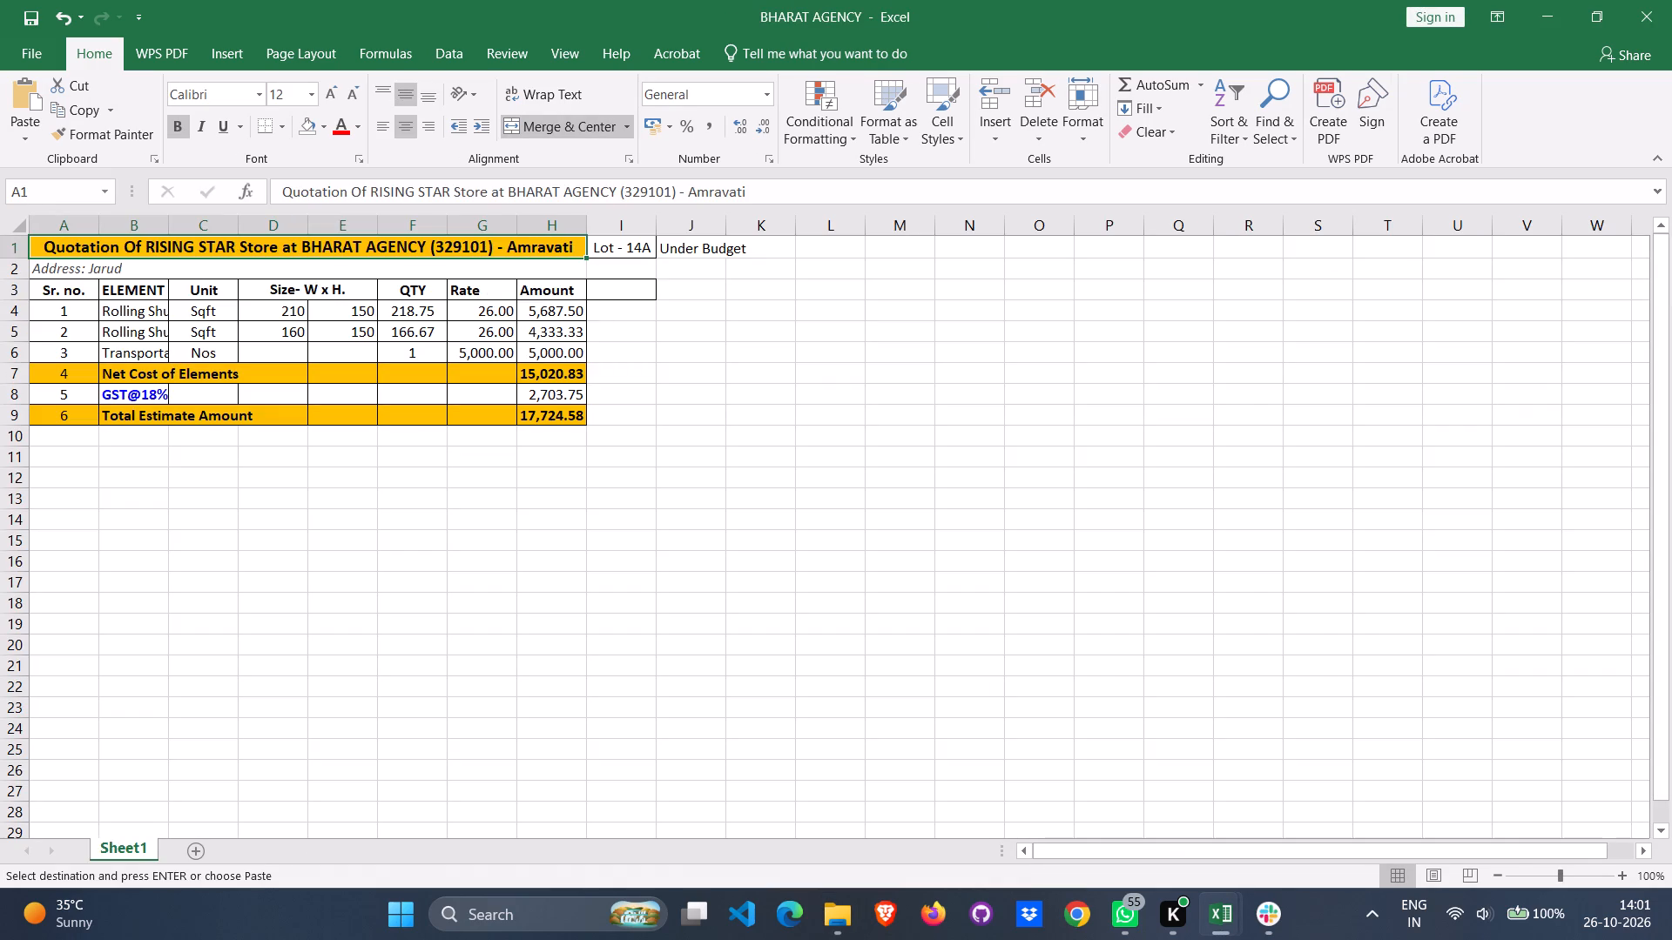
Widen the quotation's ELEMENT column and copy both Rolling Shutter Painting (Front Side) entries, B4:B5, into G26:G27 of the requisition's Detailed sheet.
drag(169, 220, 226, 217)
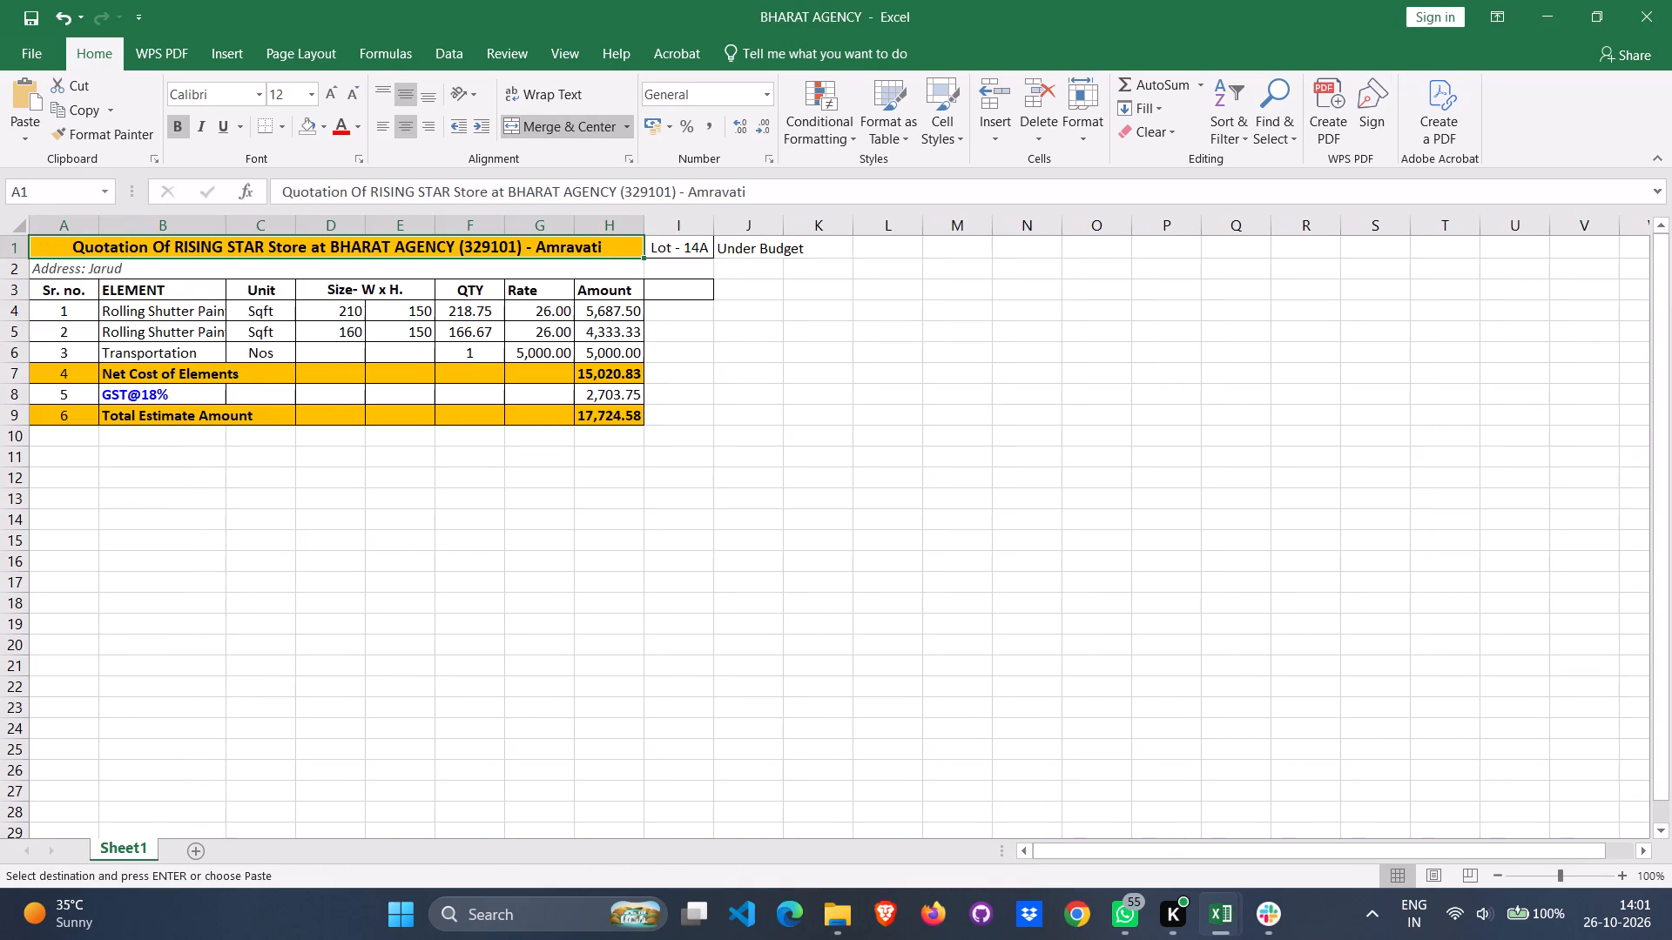
click(179, 317)
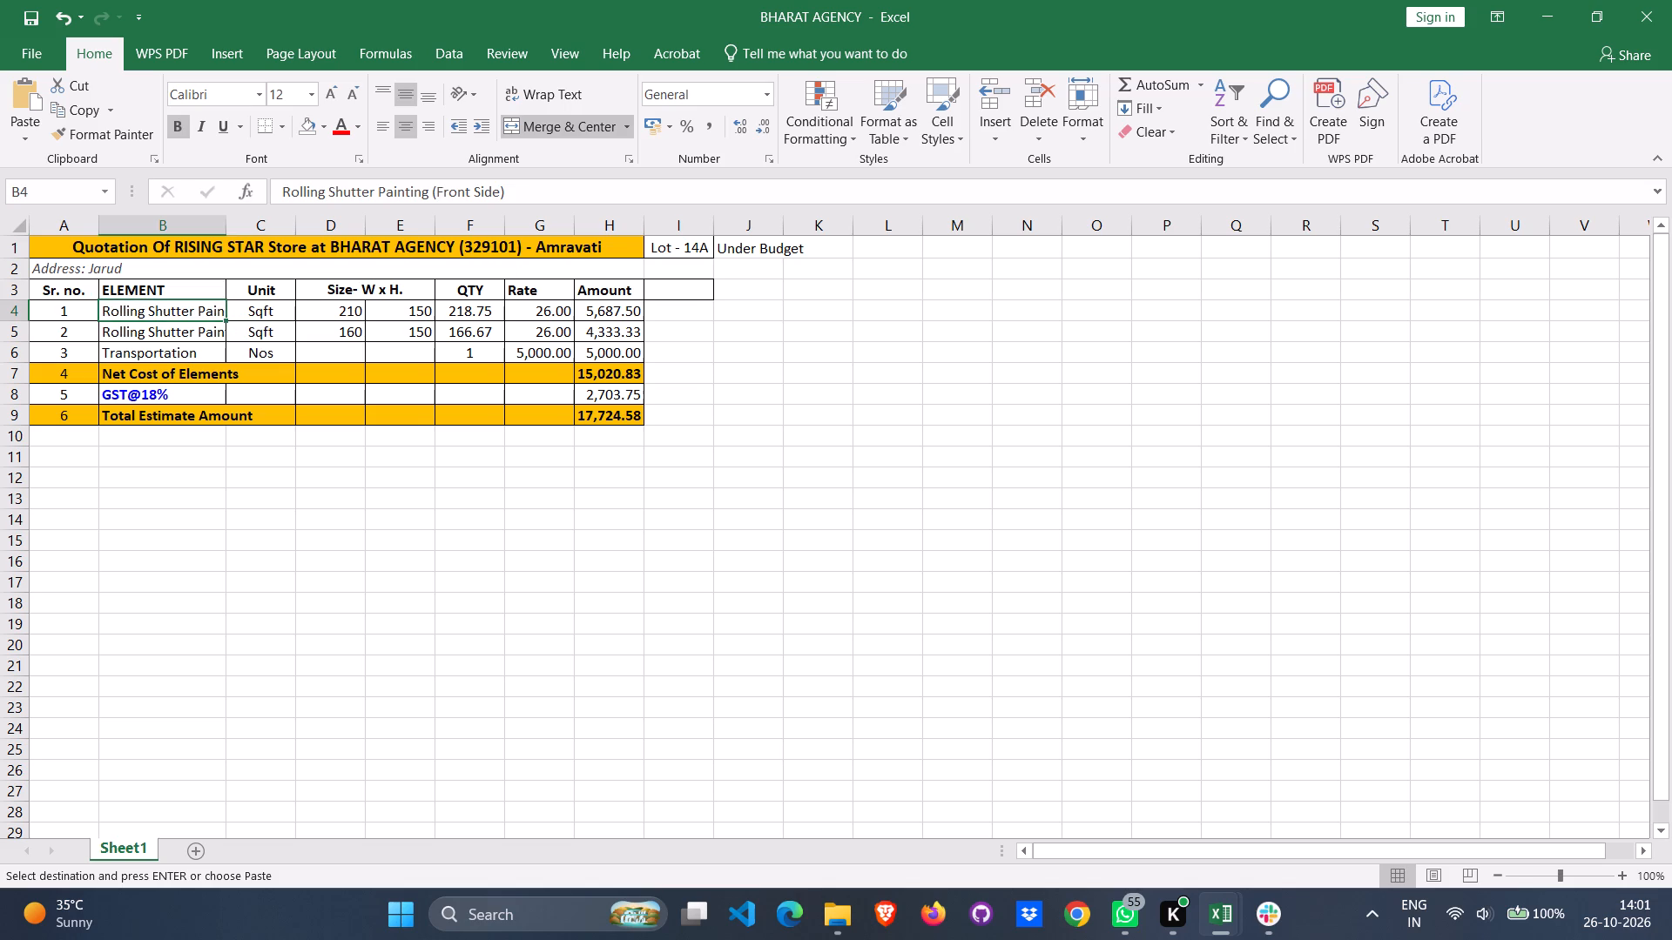
key(shift+Down)
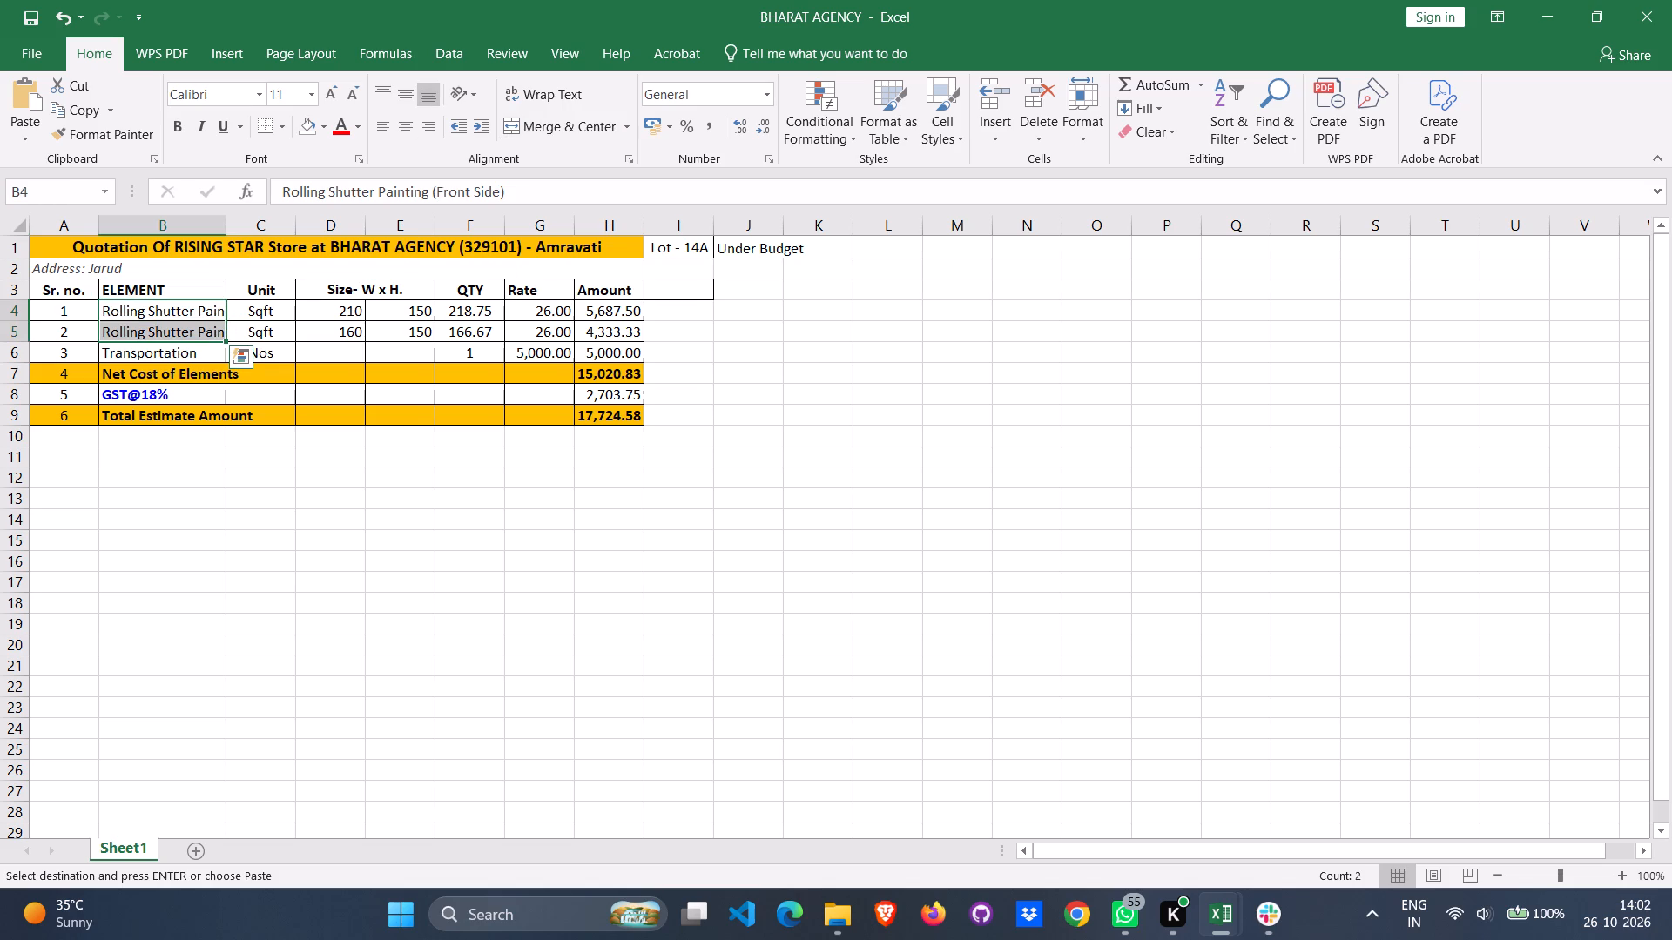
key(ctrl+c)
key(alt+Tab)
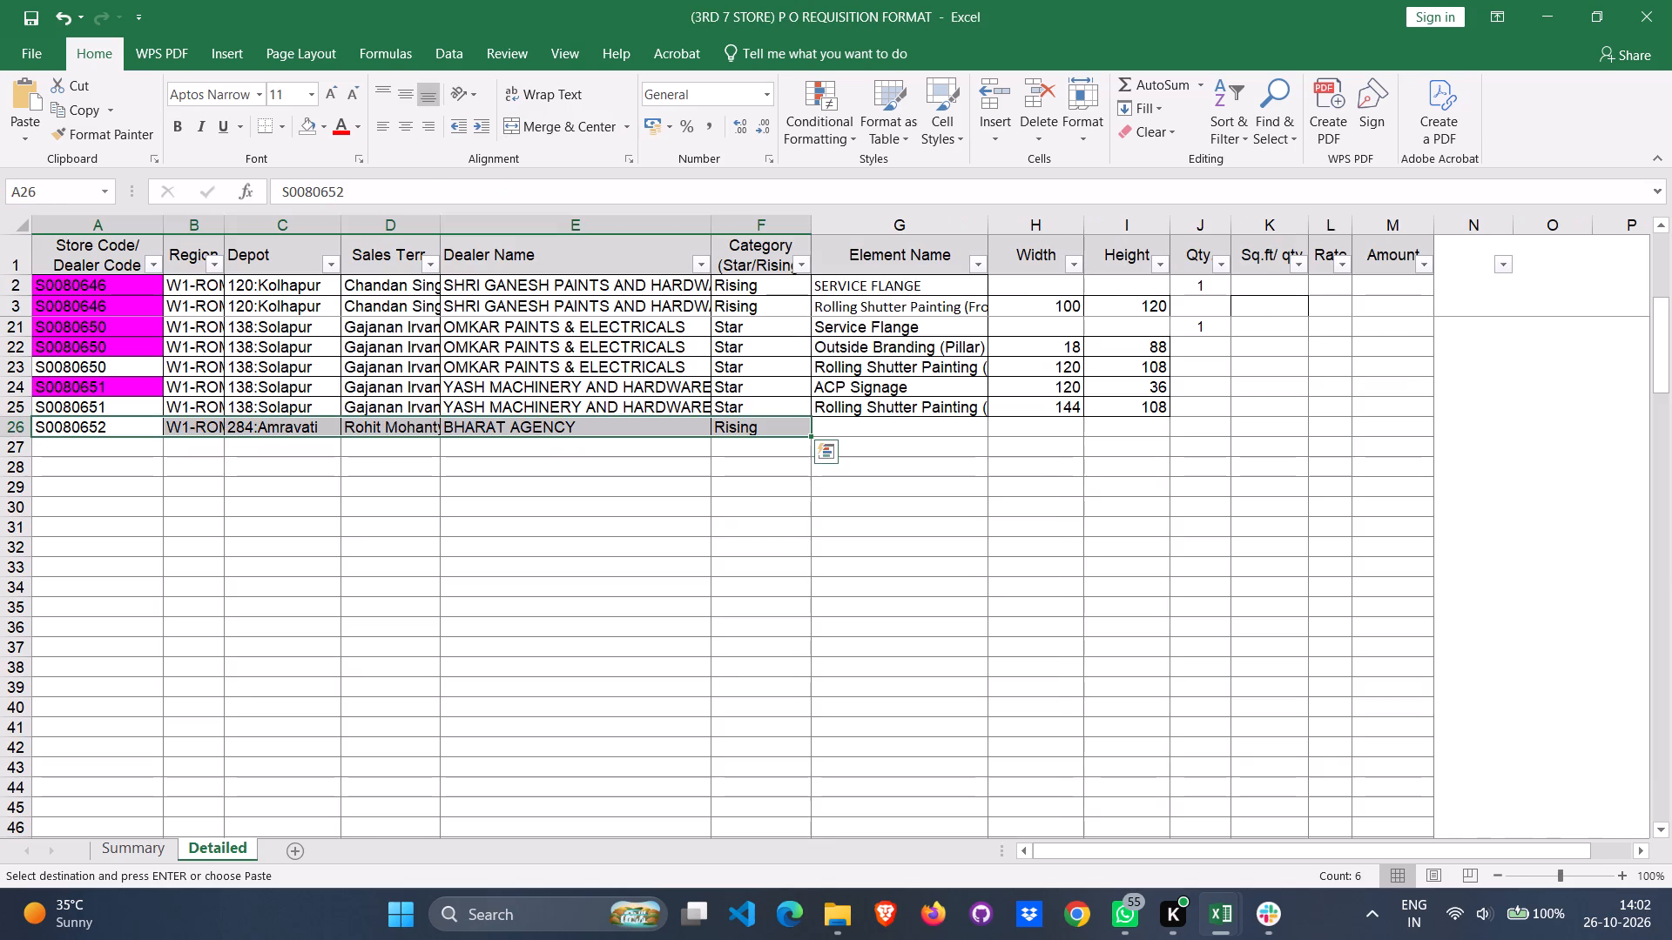
click(903, 430)
key(ctrl+v)
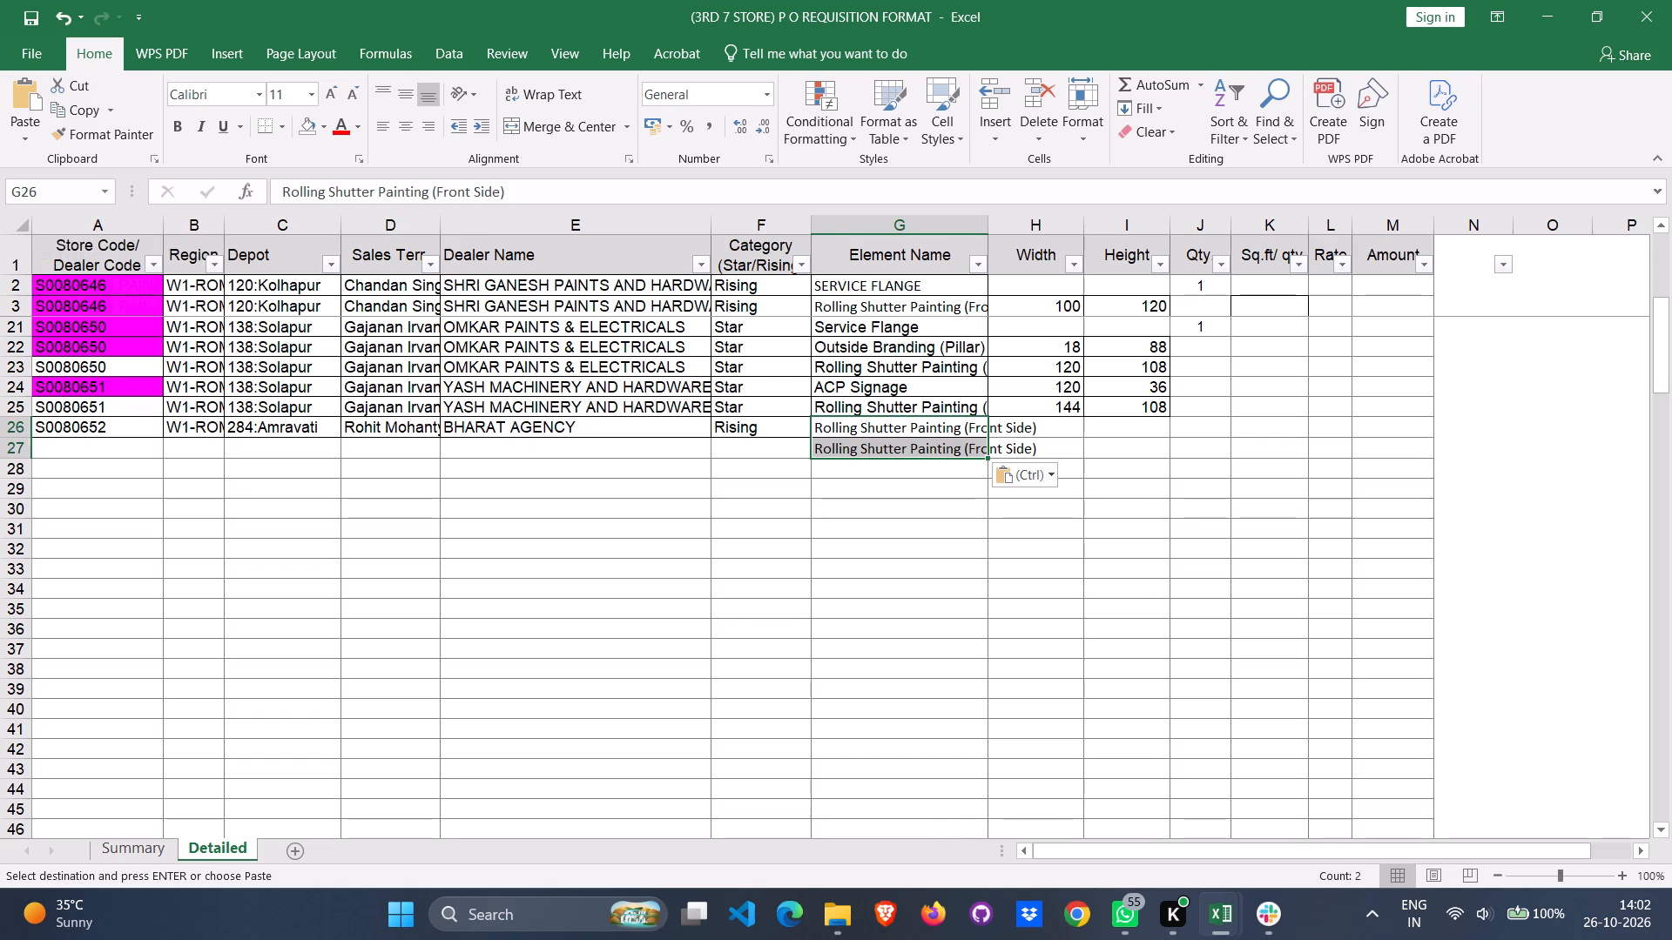
Copy the two shutter sizes, 210 x 150 and 160 x 150, from the Bharat quotation's D4:E5 into H26:I27 and save the requisition.
click(1056, 431)
key(alt+Tab)
click(320, 317)
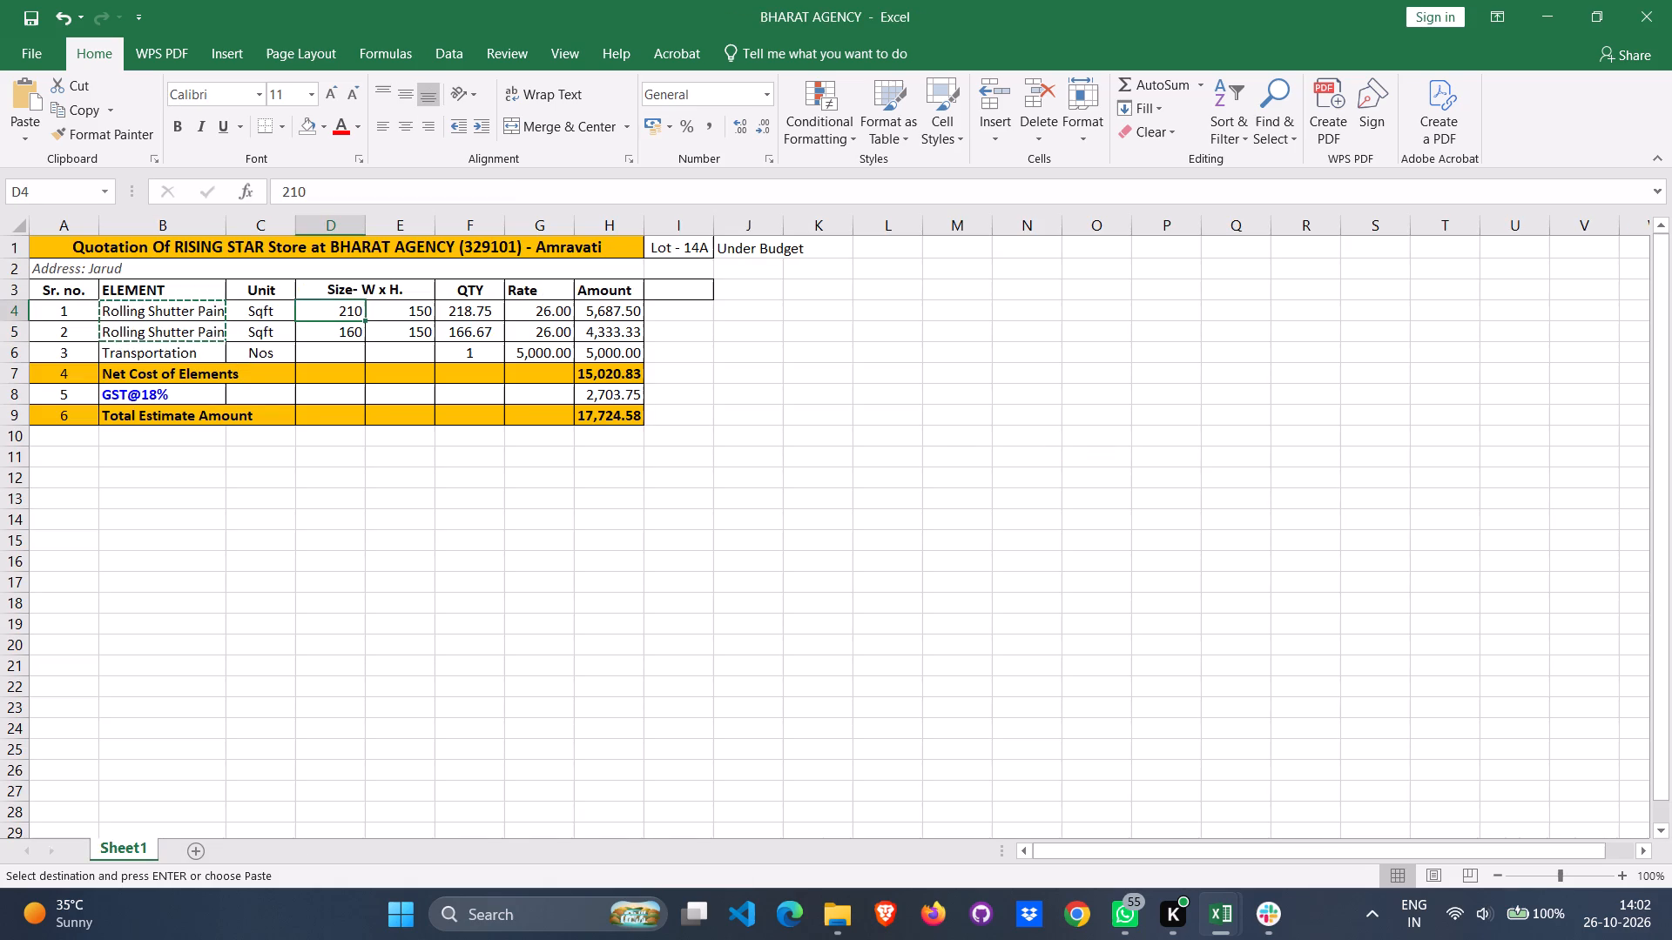
key(shift+Down)
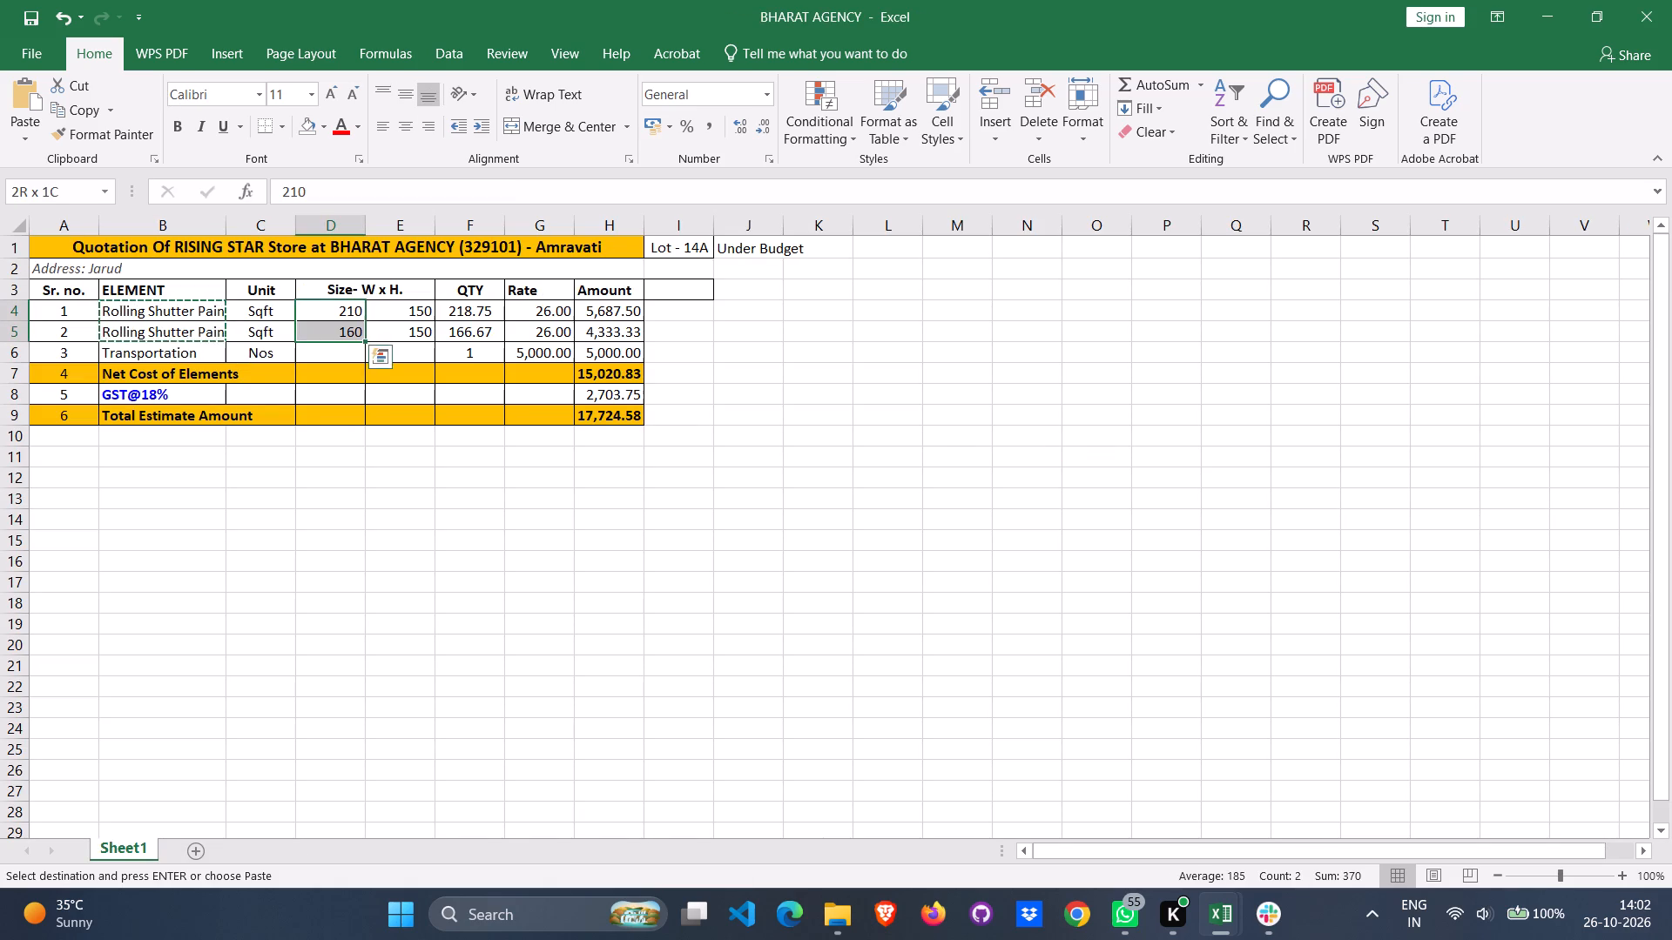
key(shift+Right)
key(ctrl+c)
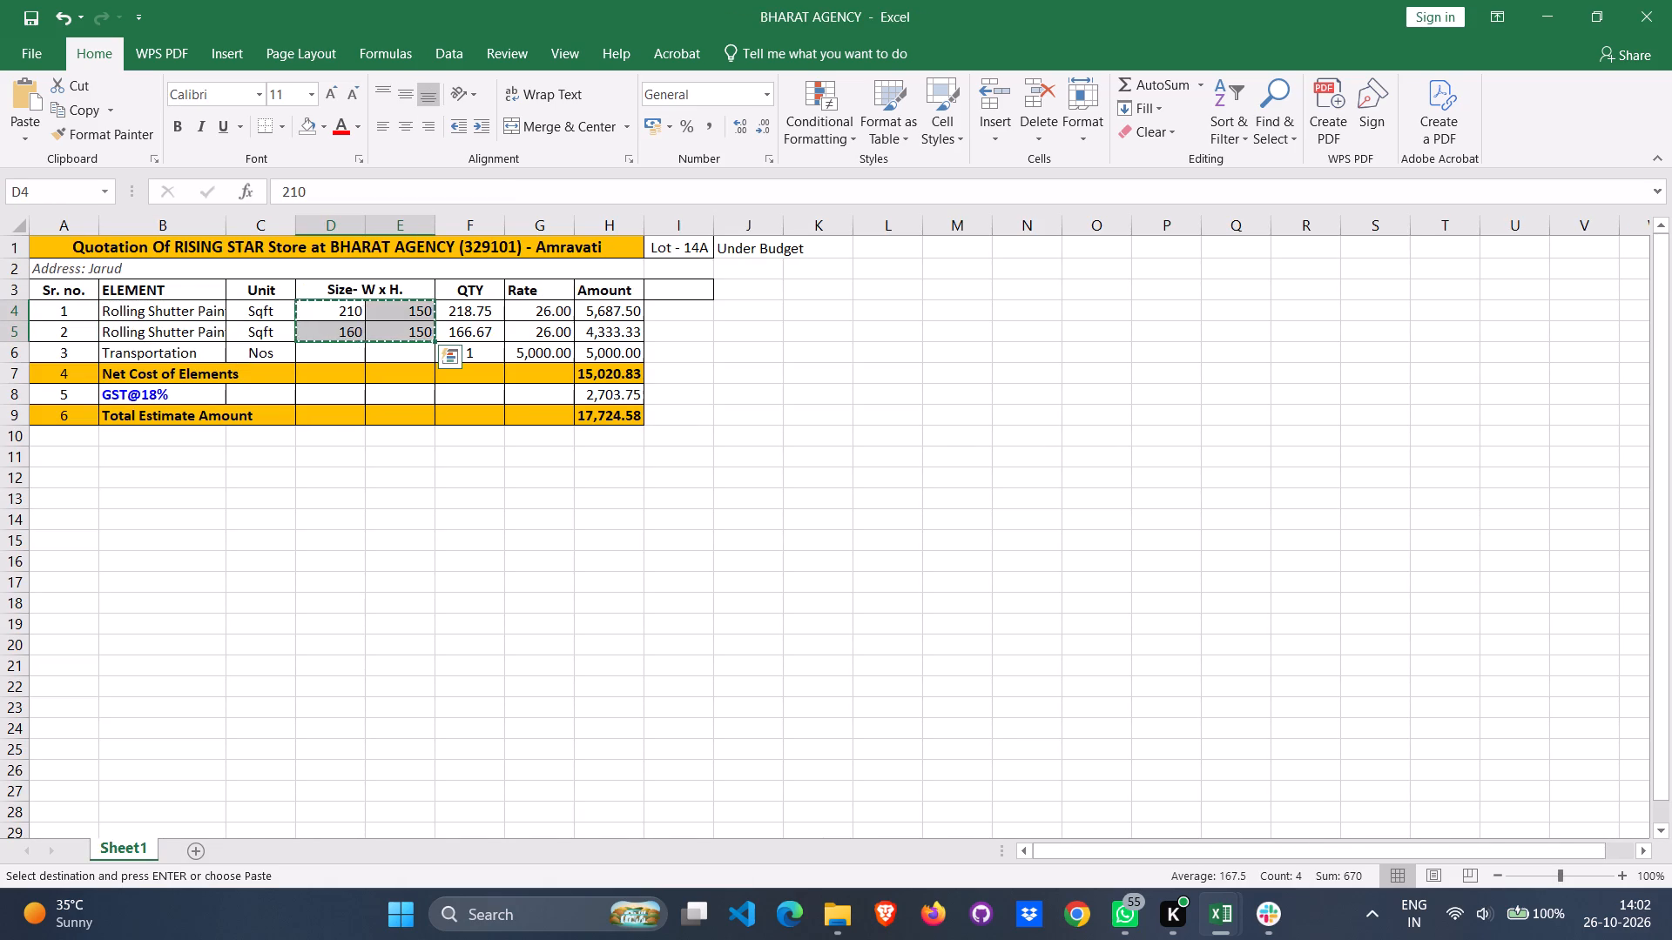
key(alt+Tab)
key(ctrl+v)
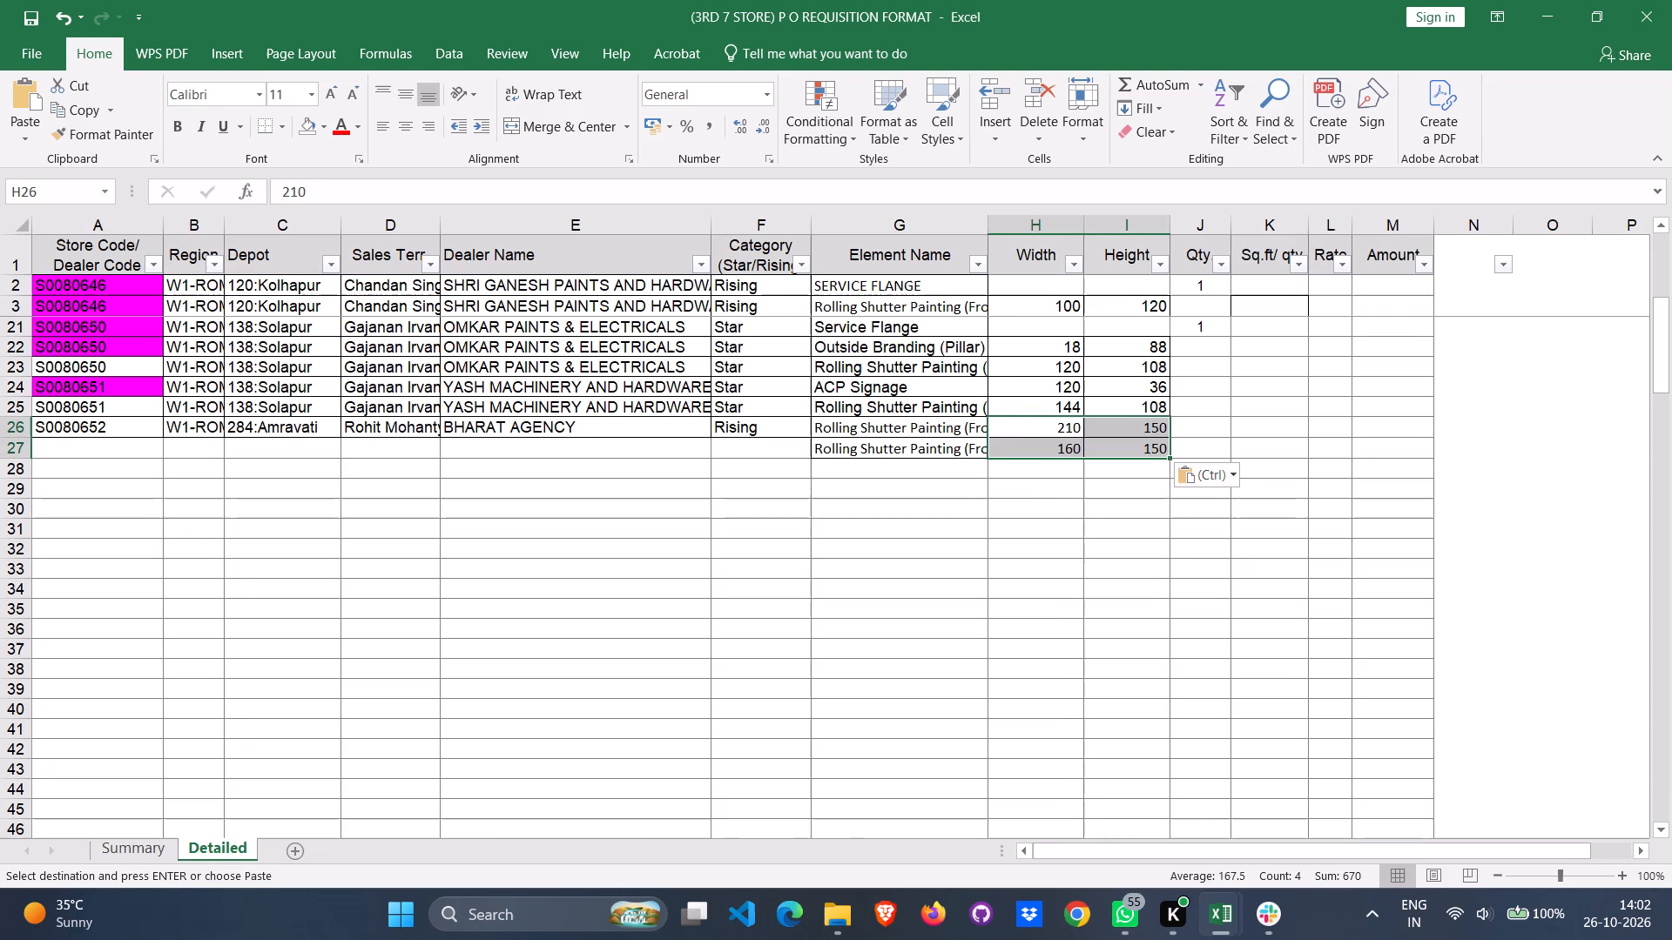
key(alt+Tab)
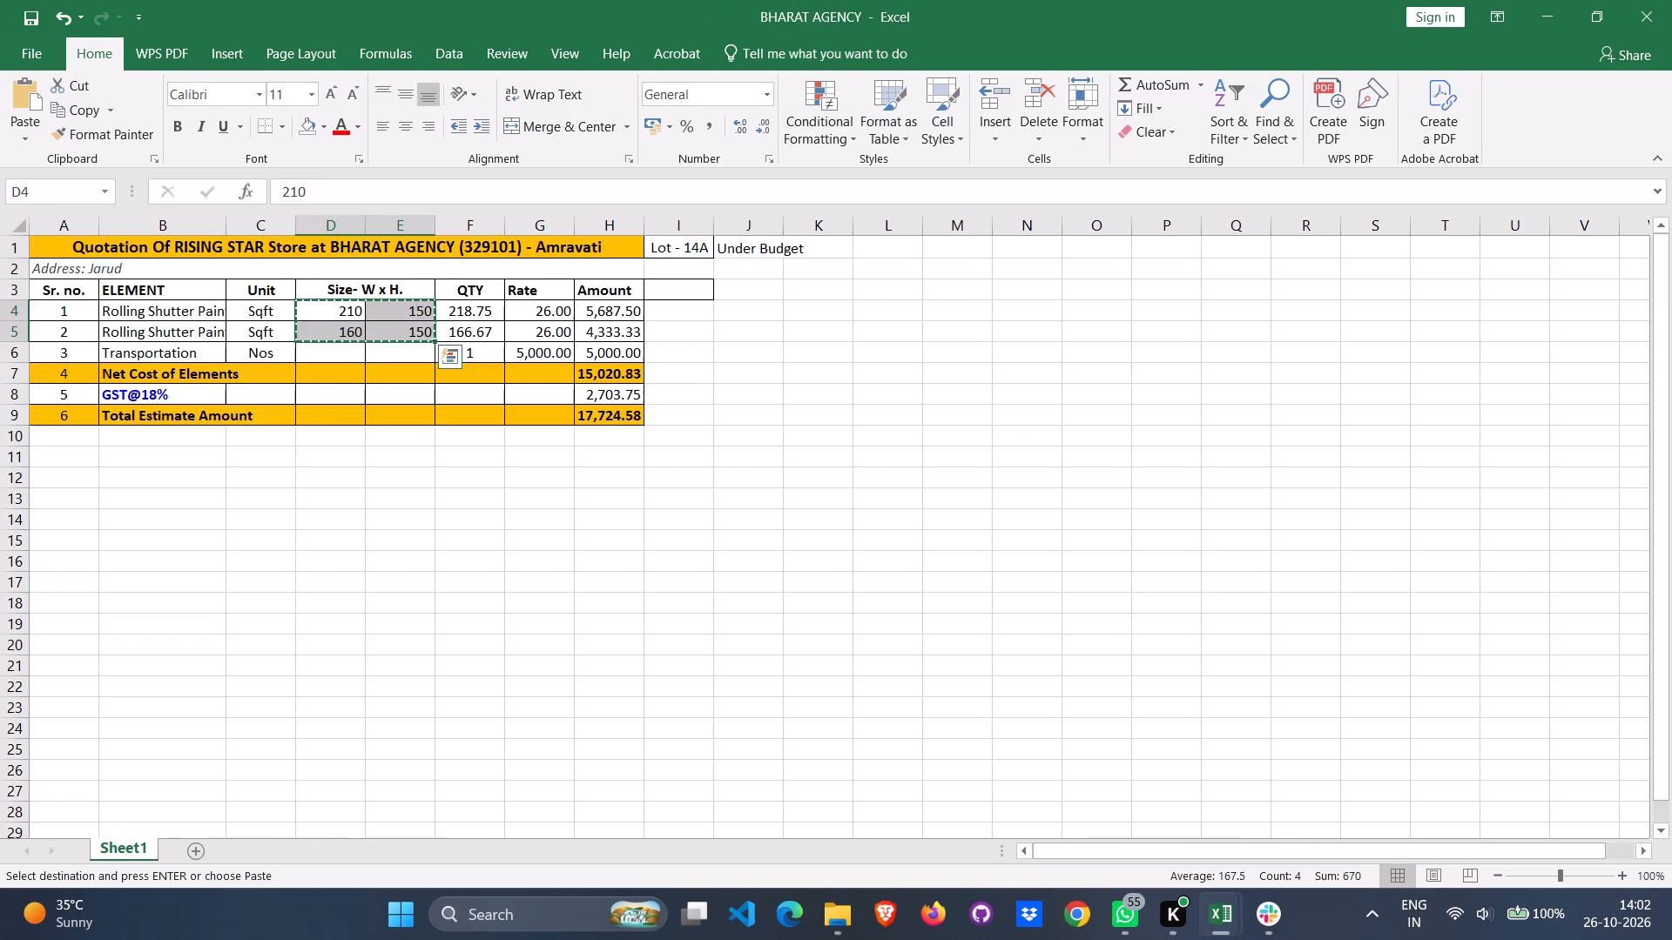
key(alt+Tab)
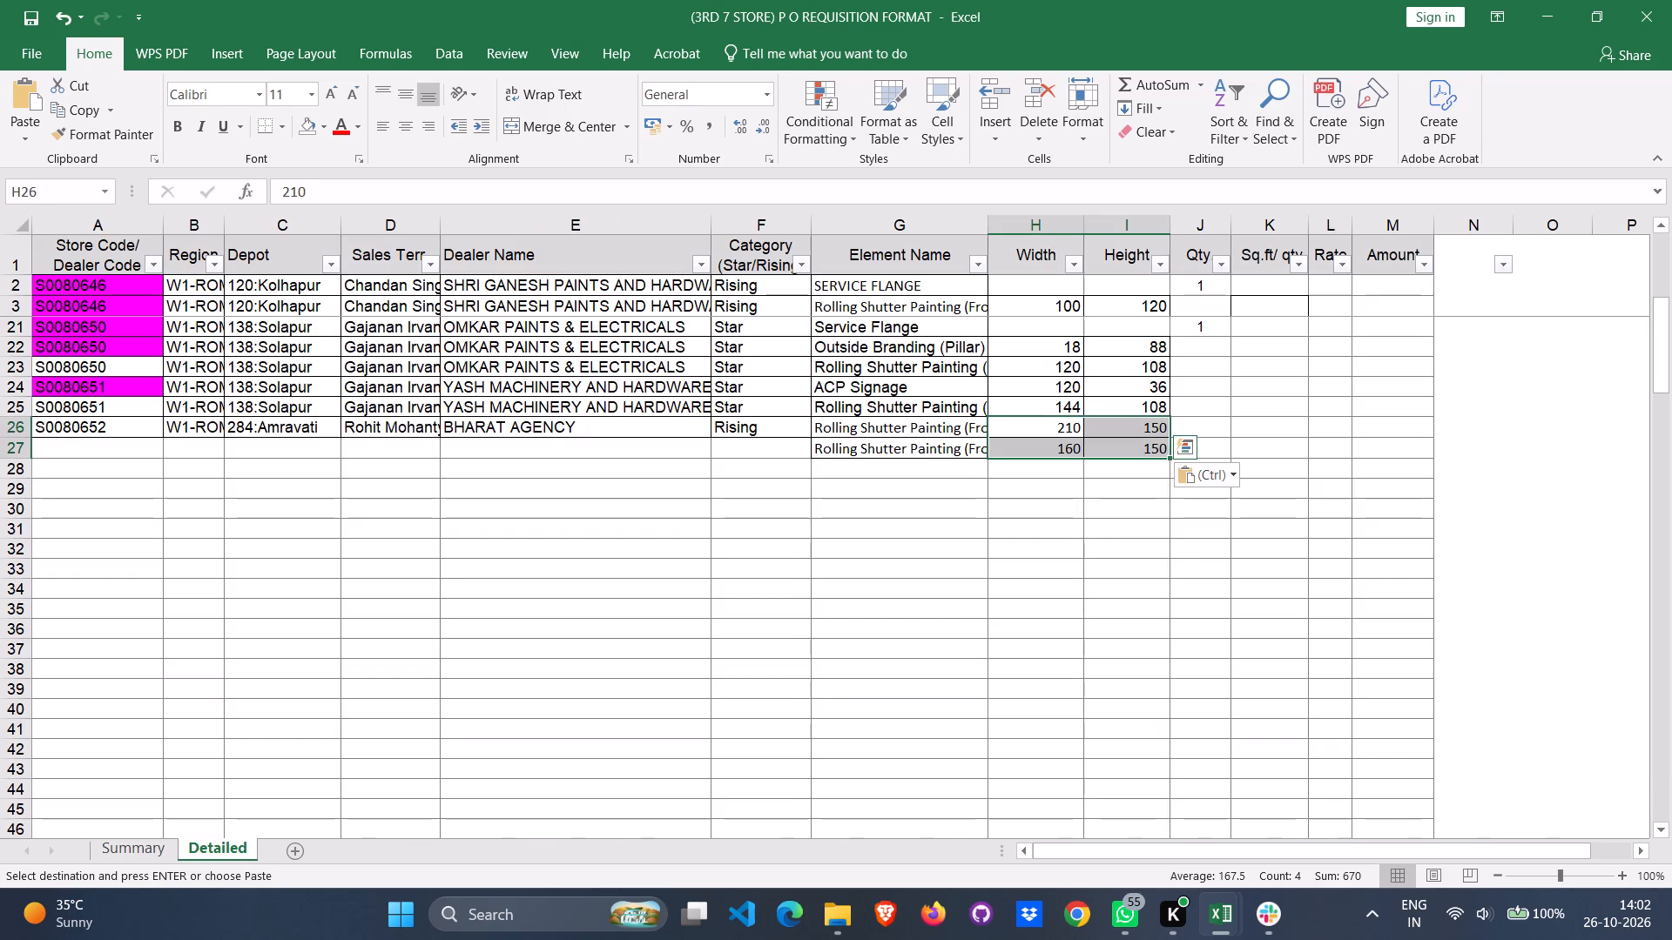
key(ctrl+s)
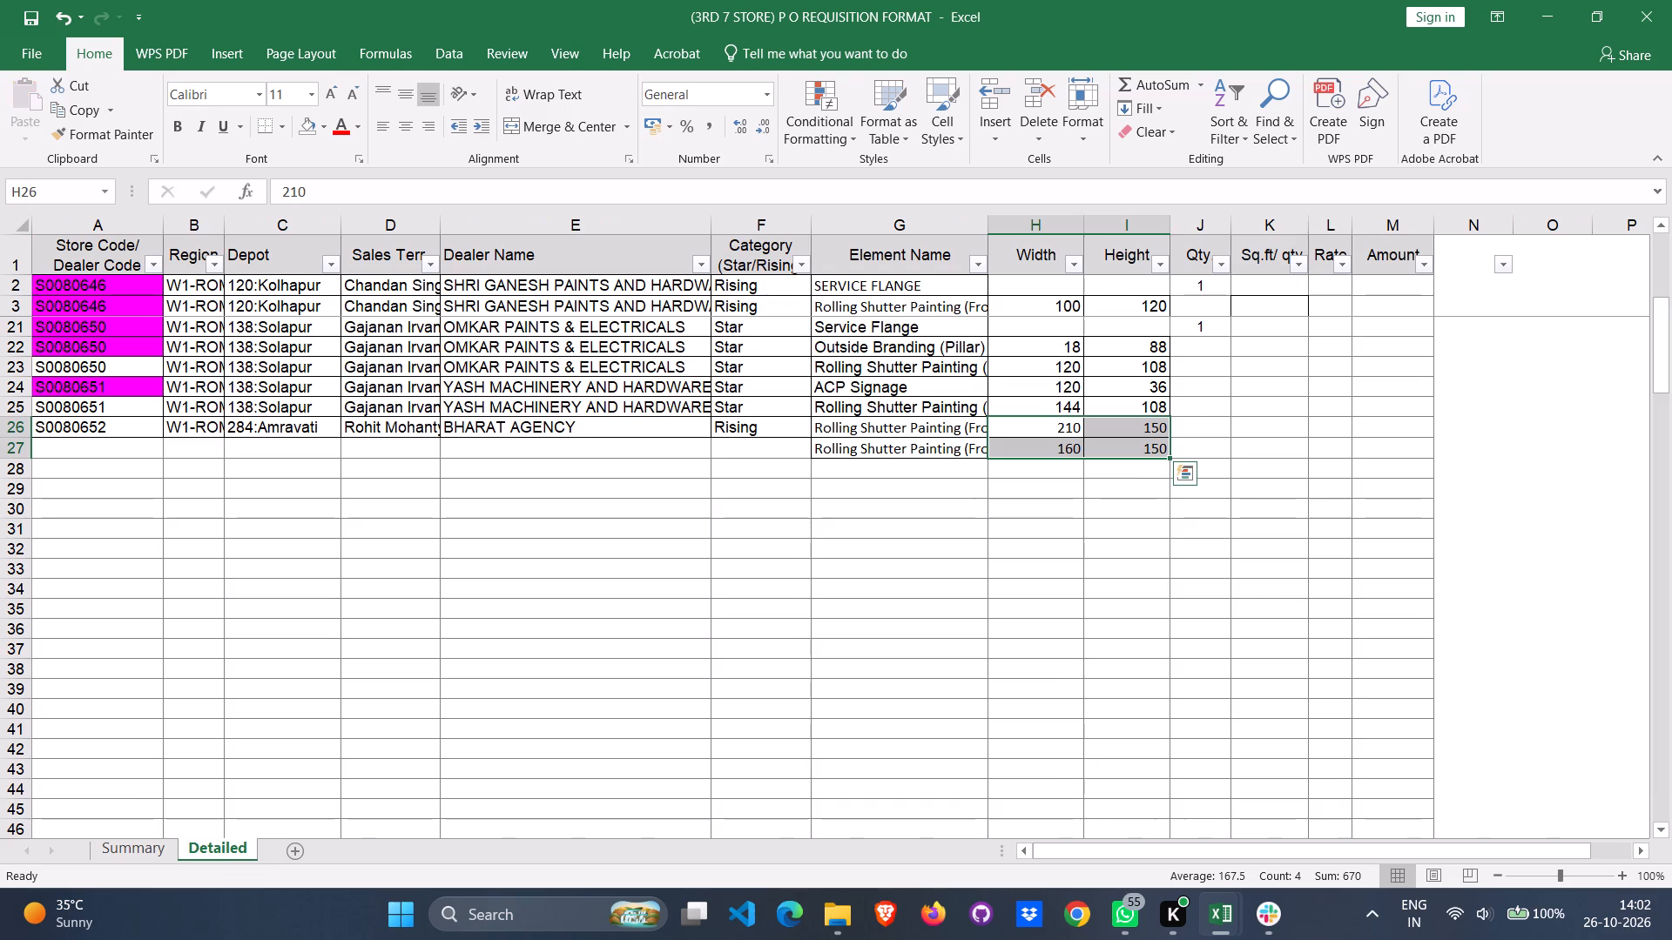
Copy the BHARAT AGENCY dealer details in A26:F26 down to row 27 of the Detailed sheet and save the requisition.
click(103, 424)
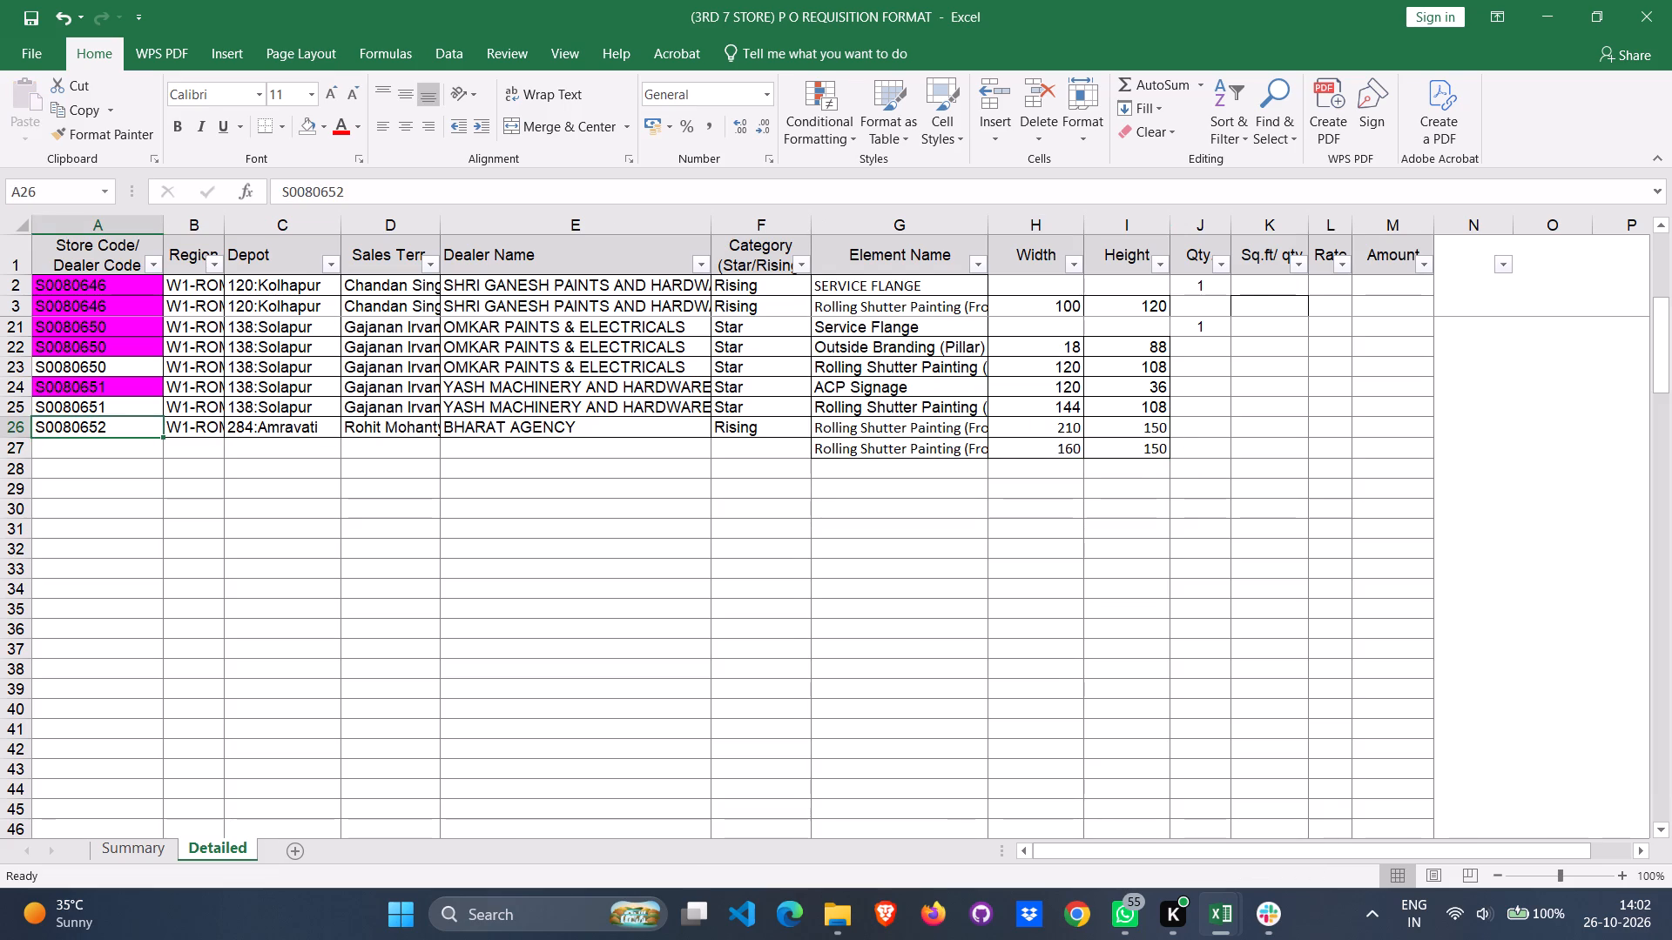
key(shift+Right)
key(shift+Right)
key(shift+Right)
key(shift+Right)
key(shift+Right)
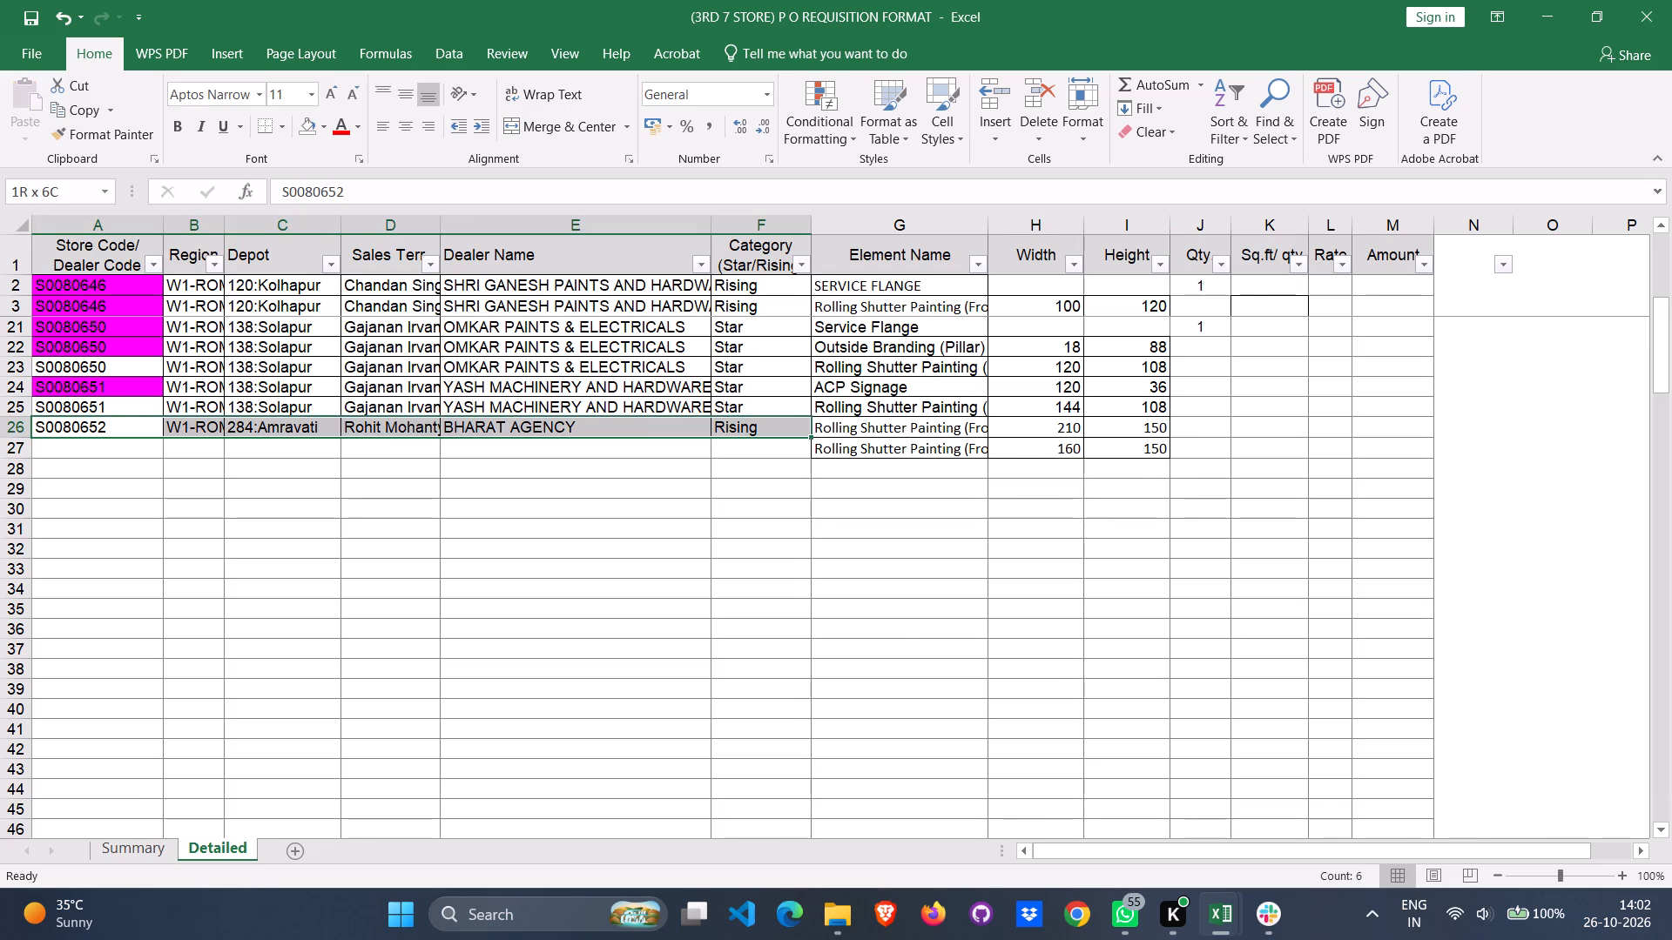
key(ctrl+c)
key(shift+Down)
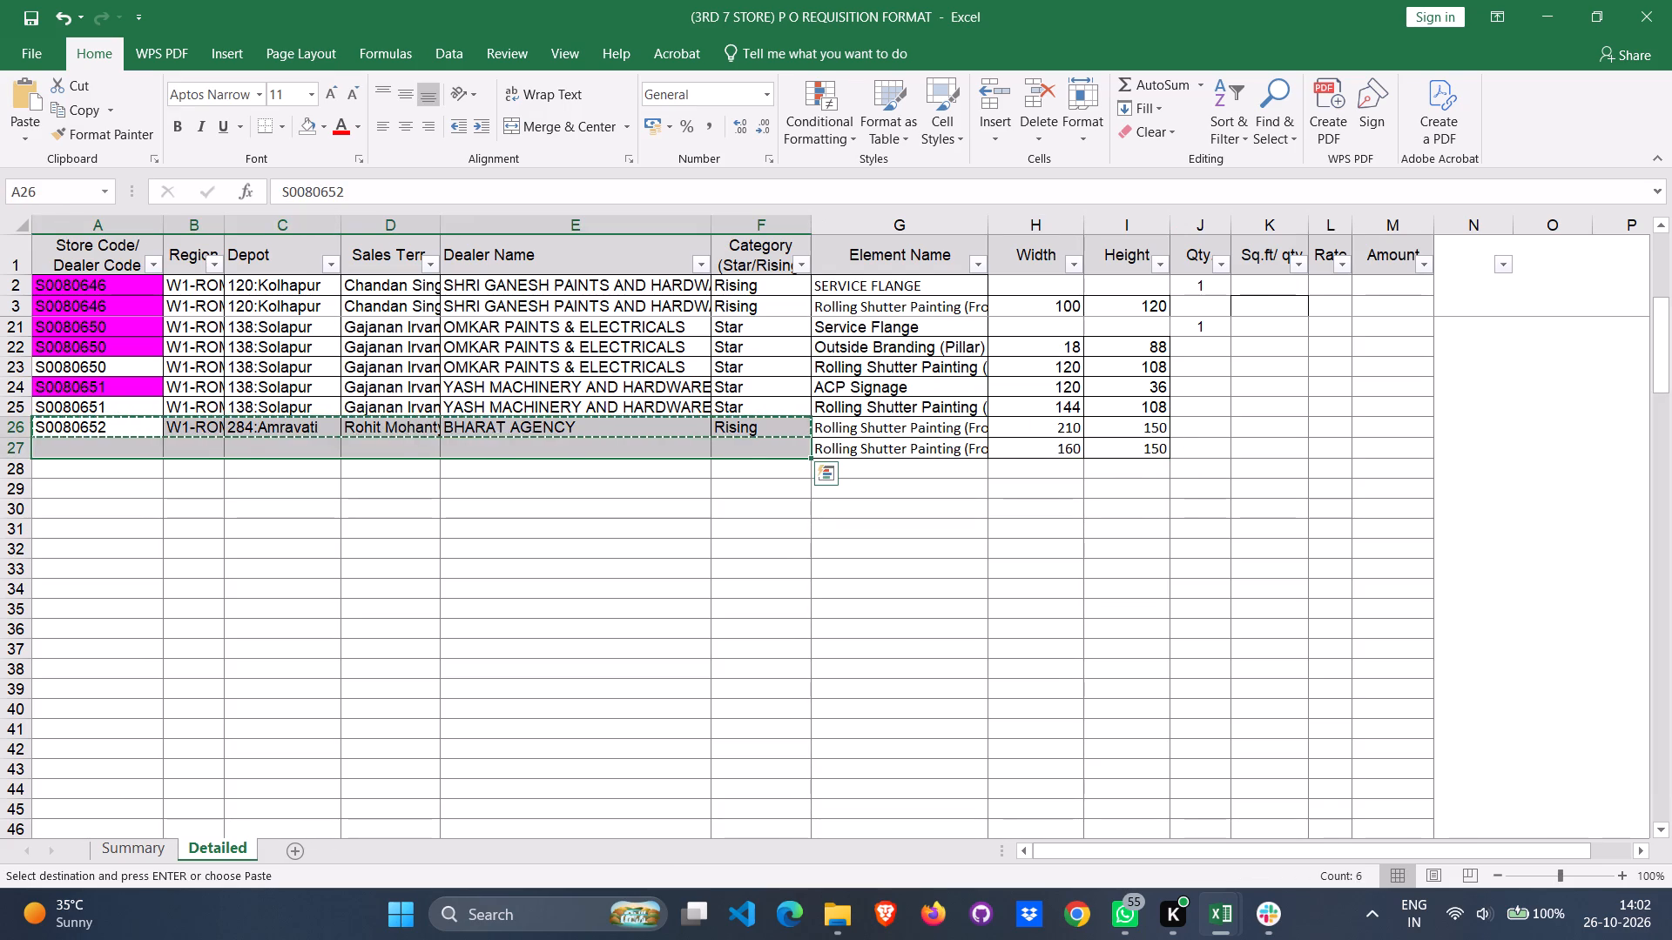
key(ctrl+v)
key(ctrl+s)
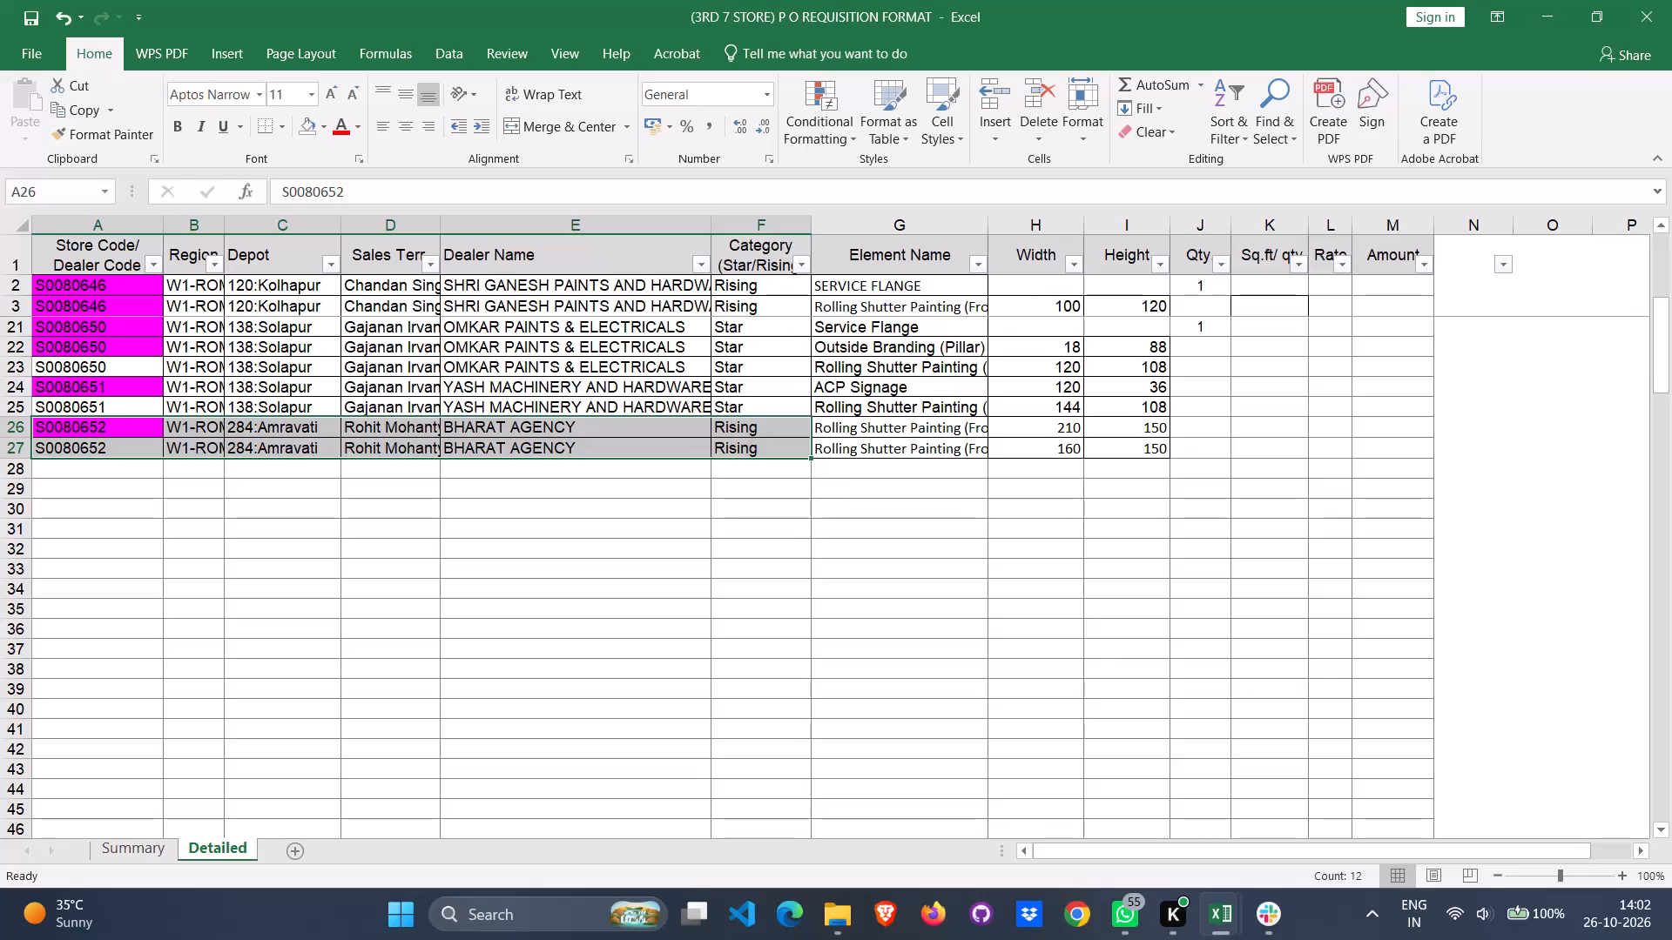
Check the dealer list on the Summary sheet and review the filled rows of the Detailed sheet up to its first row.
click(116, 850)
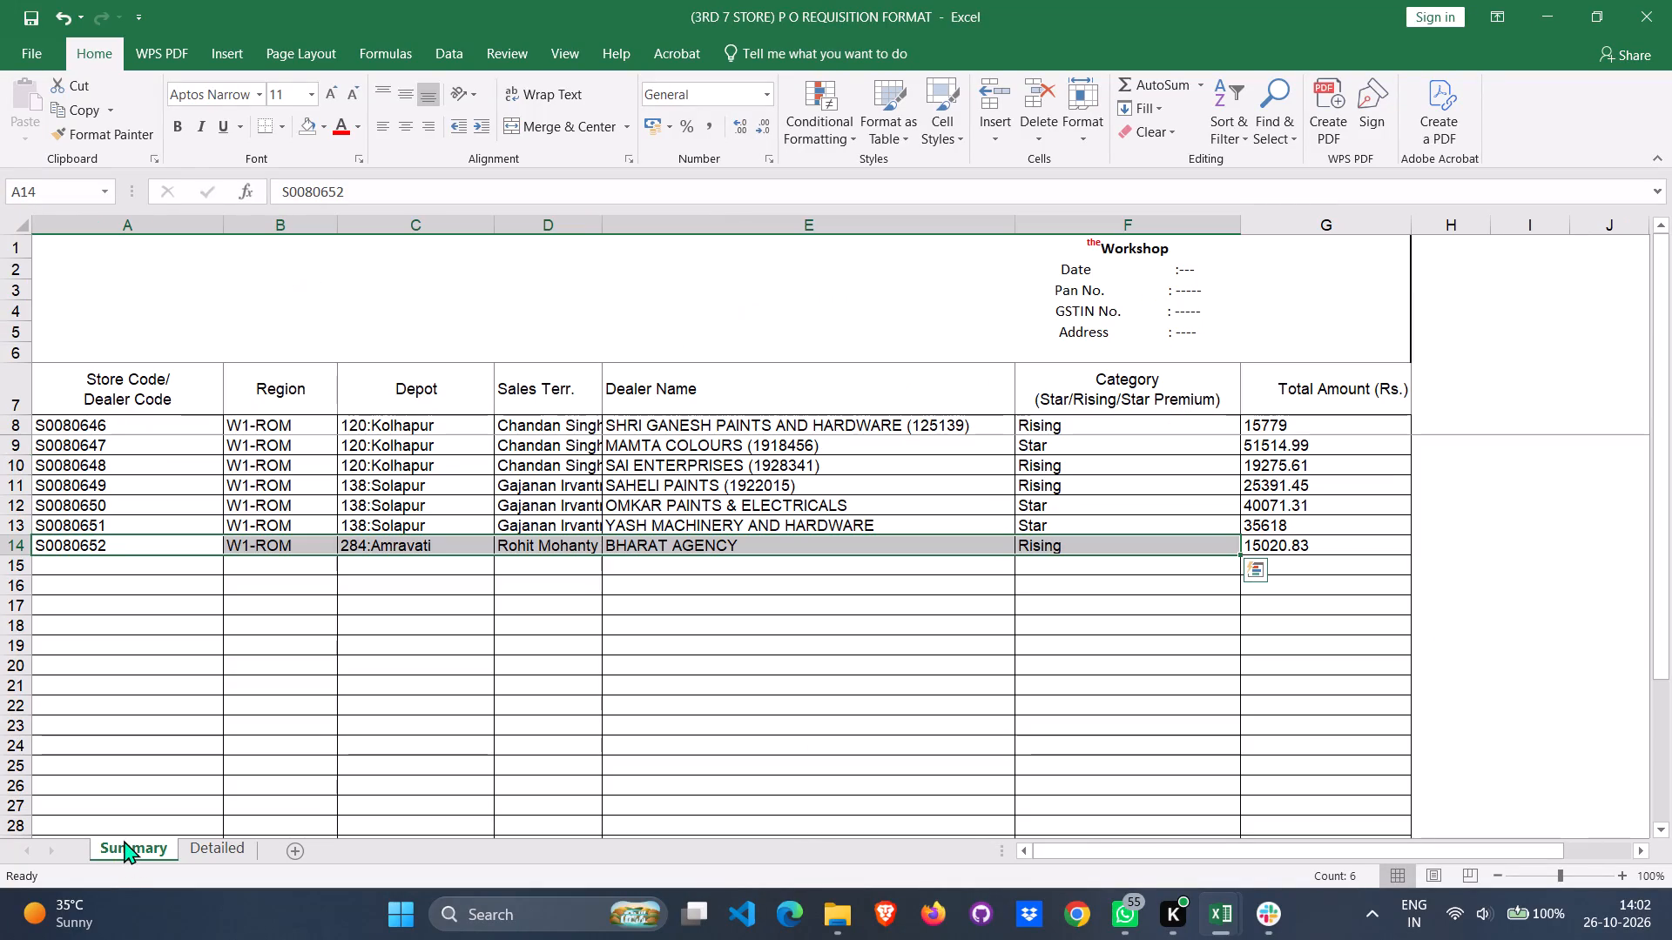
click(228, 849)
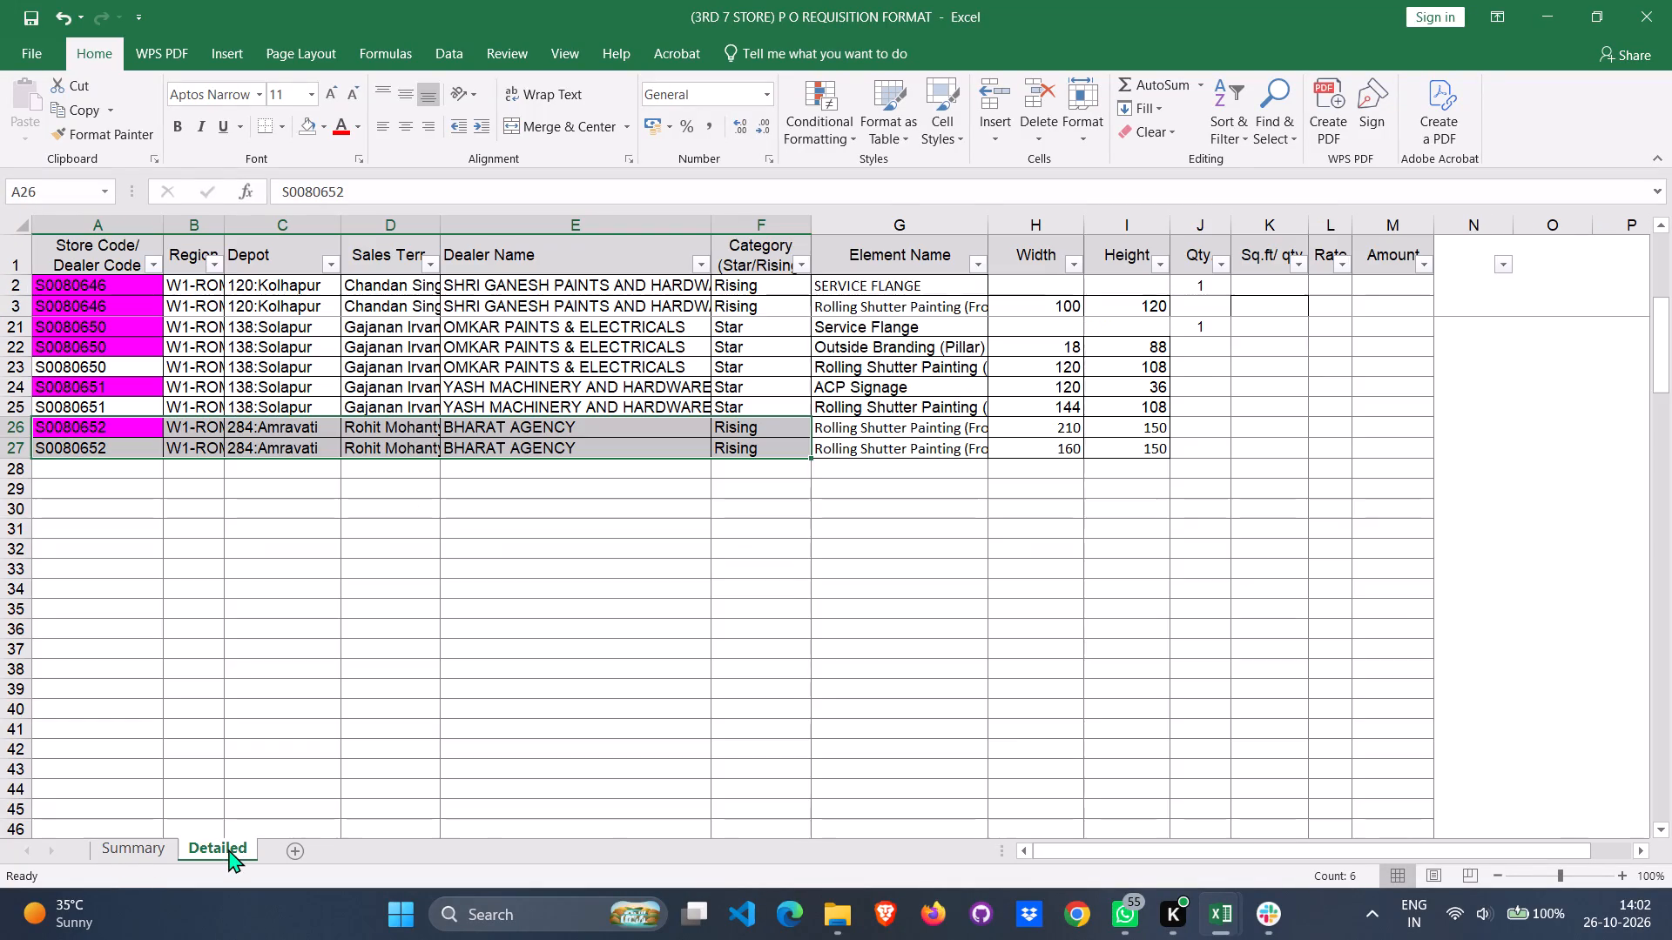
scroll(656, 650, up, 4)
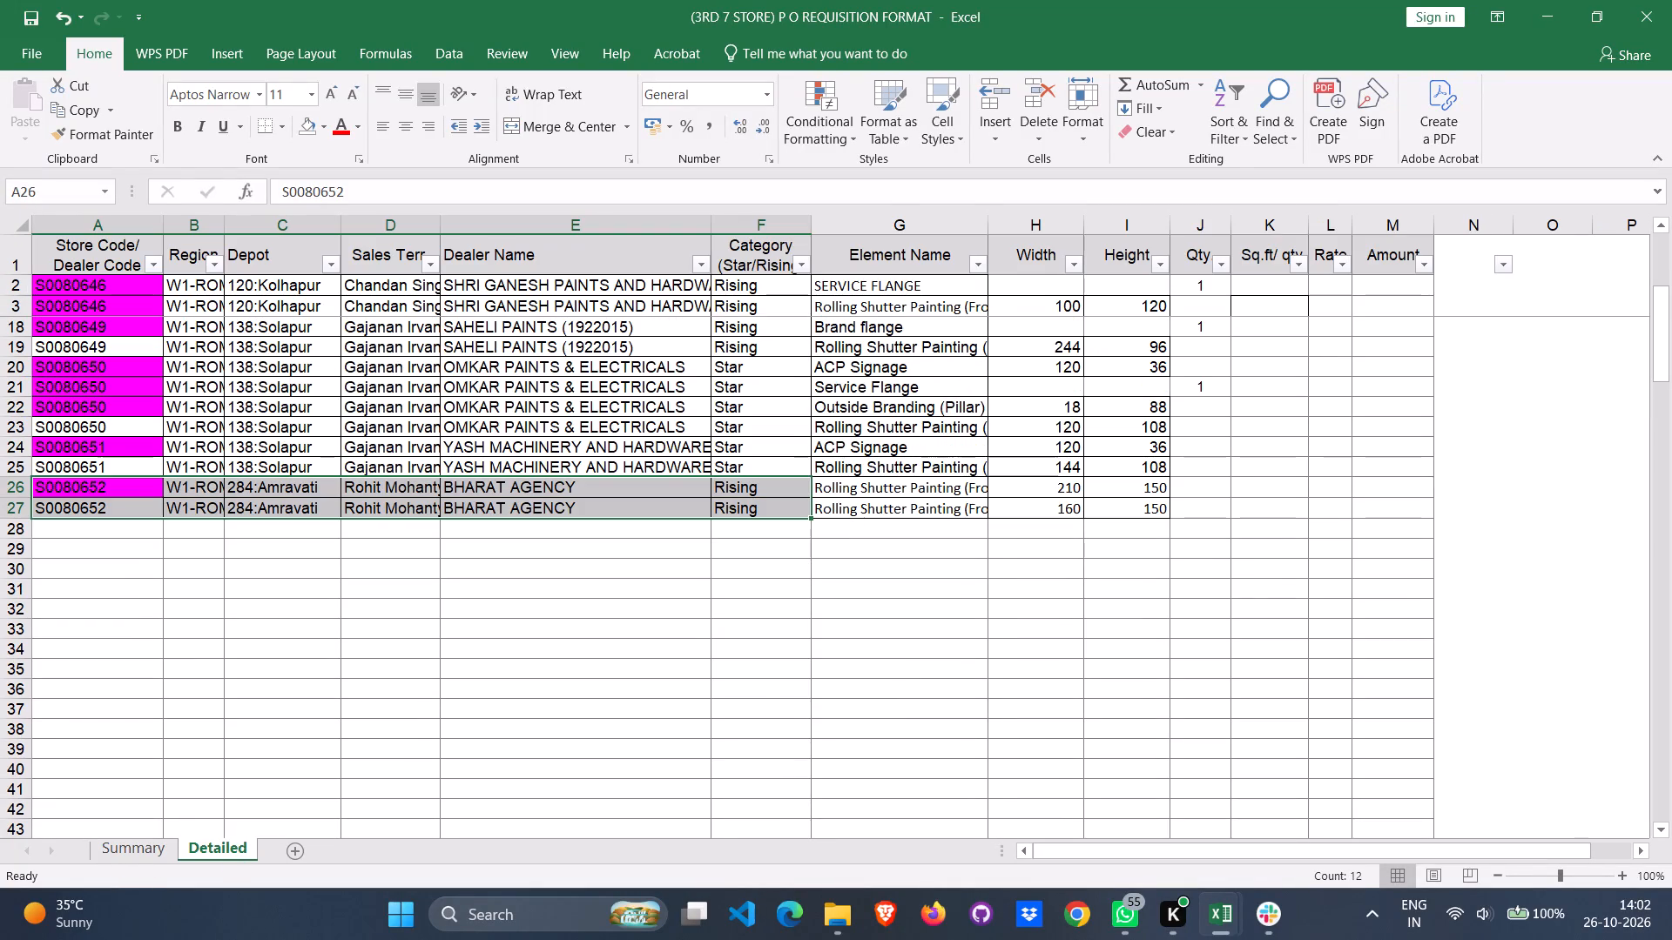
scroll(656, 650, up, 11)
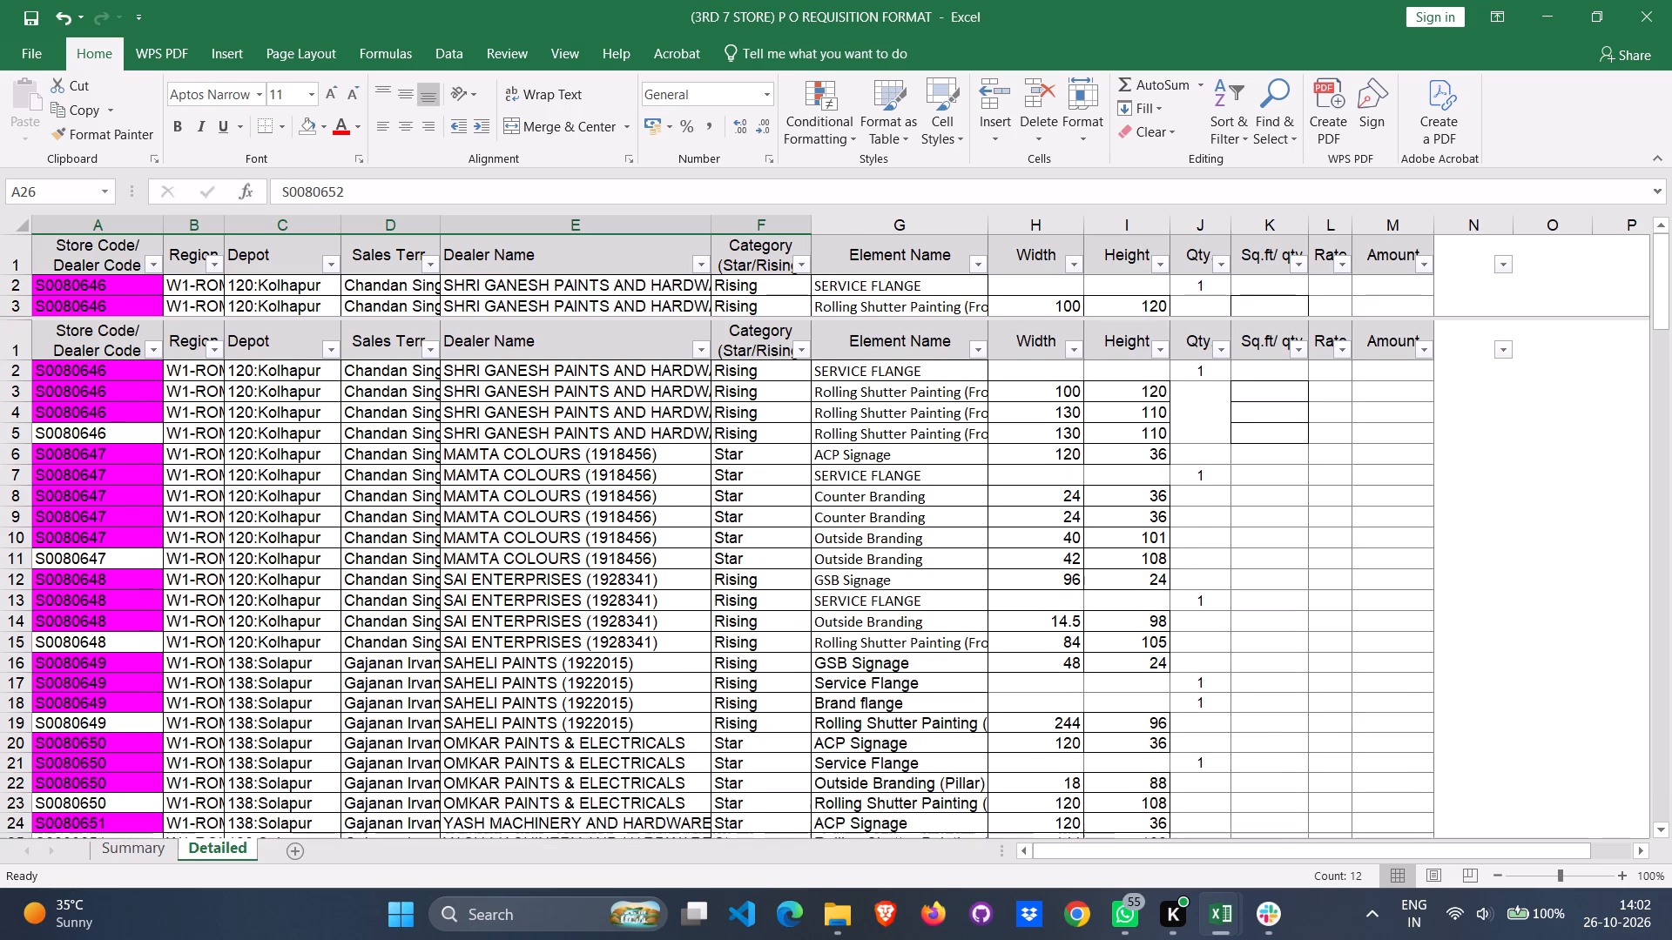
scroll(651, 598, up, 3)
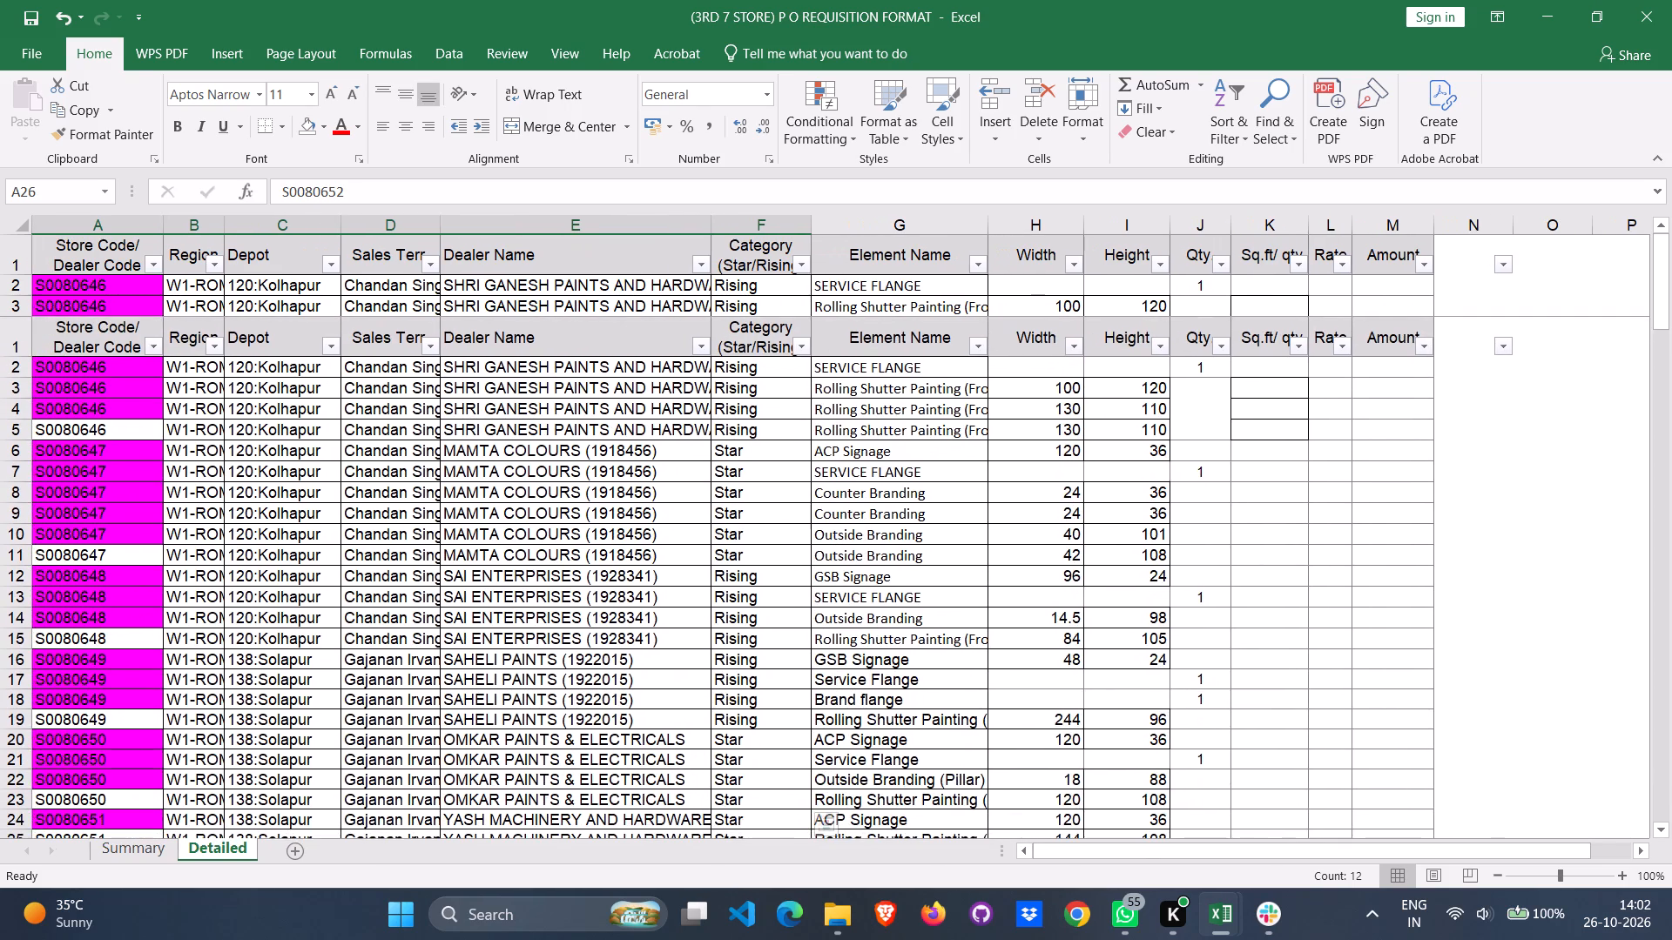
scroll(651, 598, right, 3)
scroll(651, 598, up, 7)
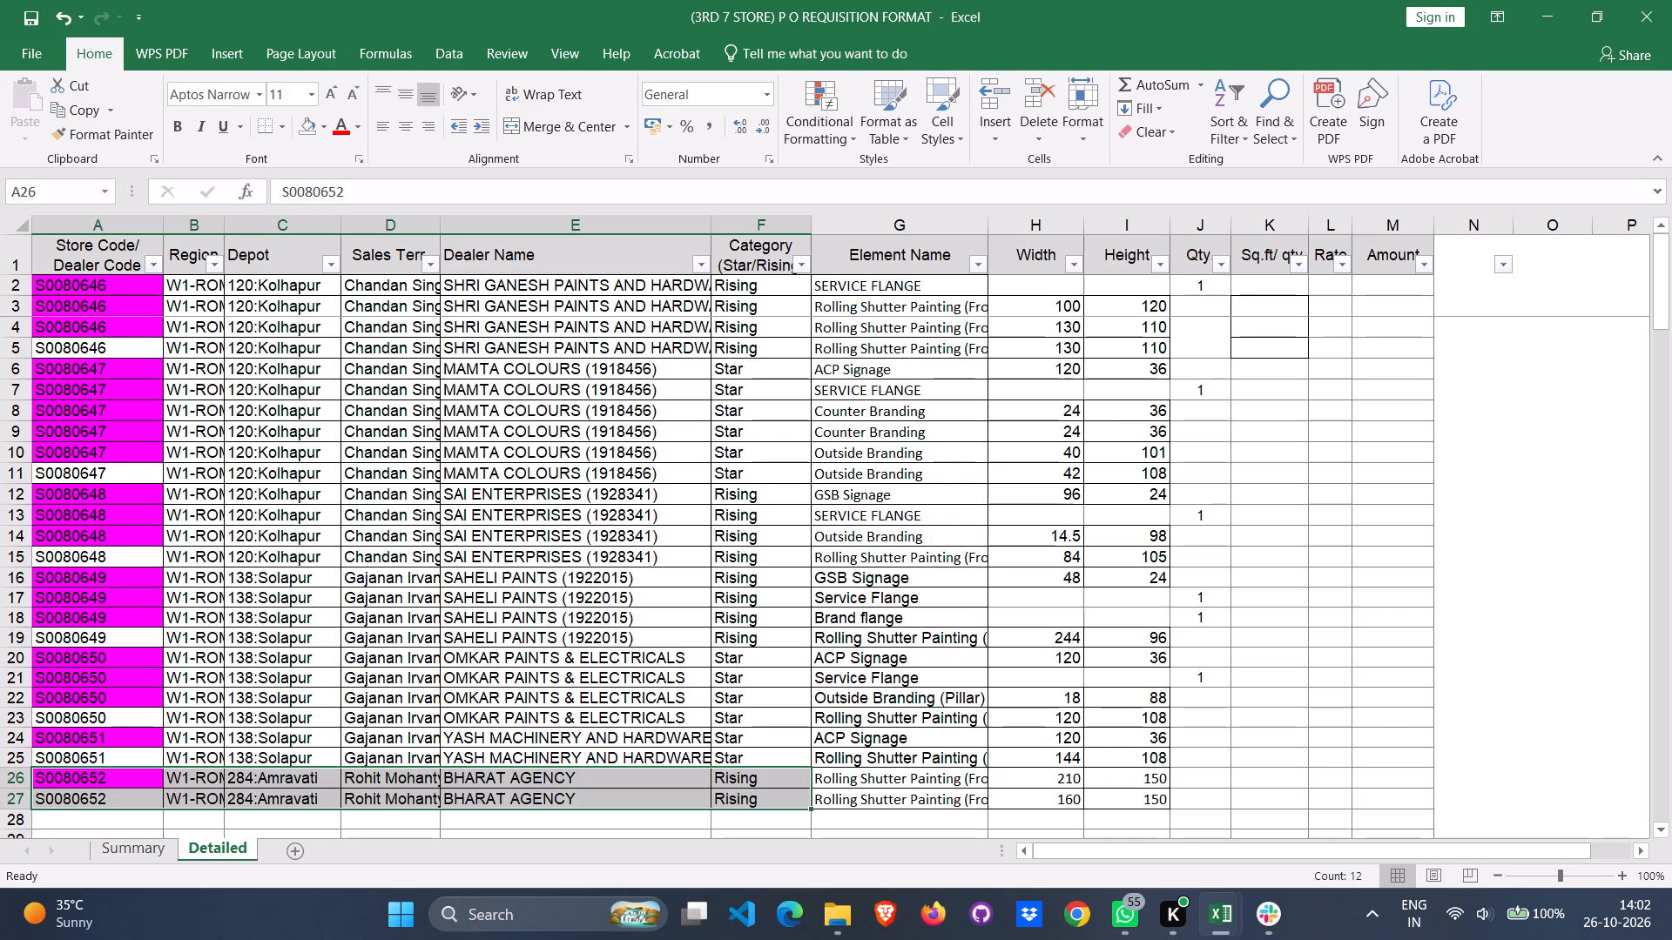
Centre the contents of the Category, Width and Height columns, F, H and I, on the Detailed sheet and save the requisition.
click(738, 232)
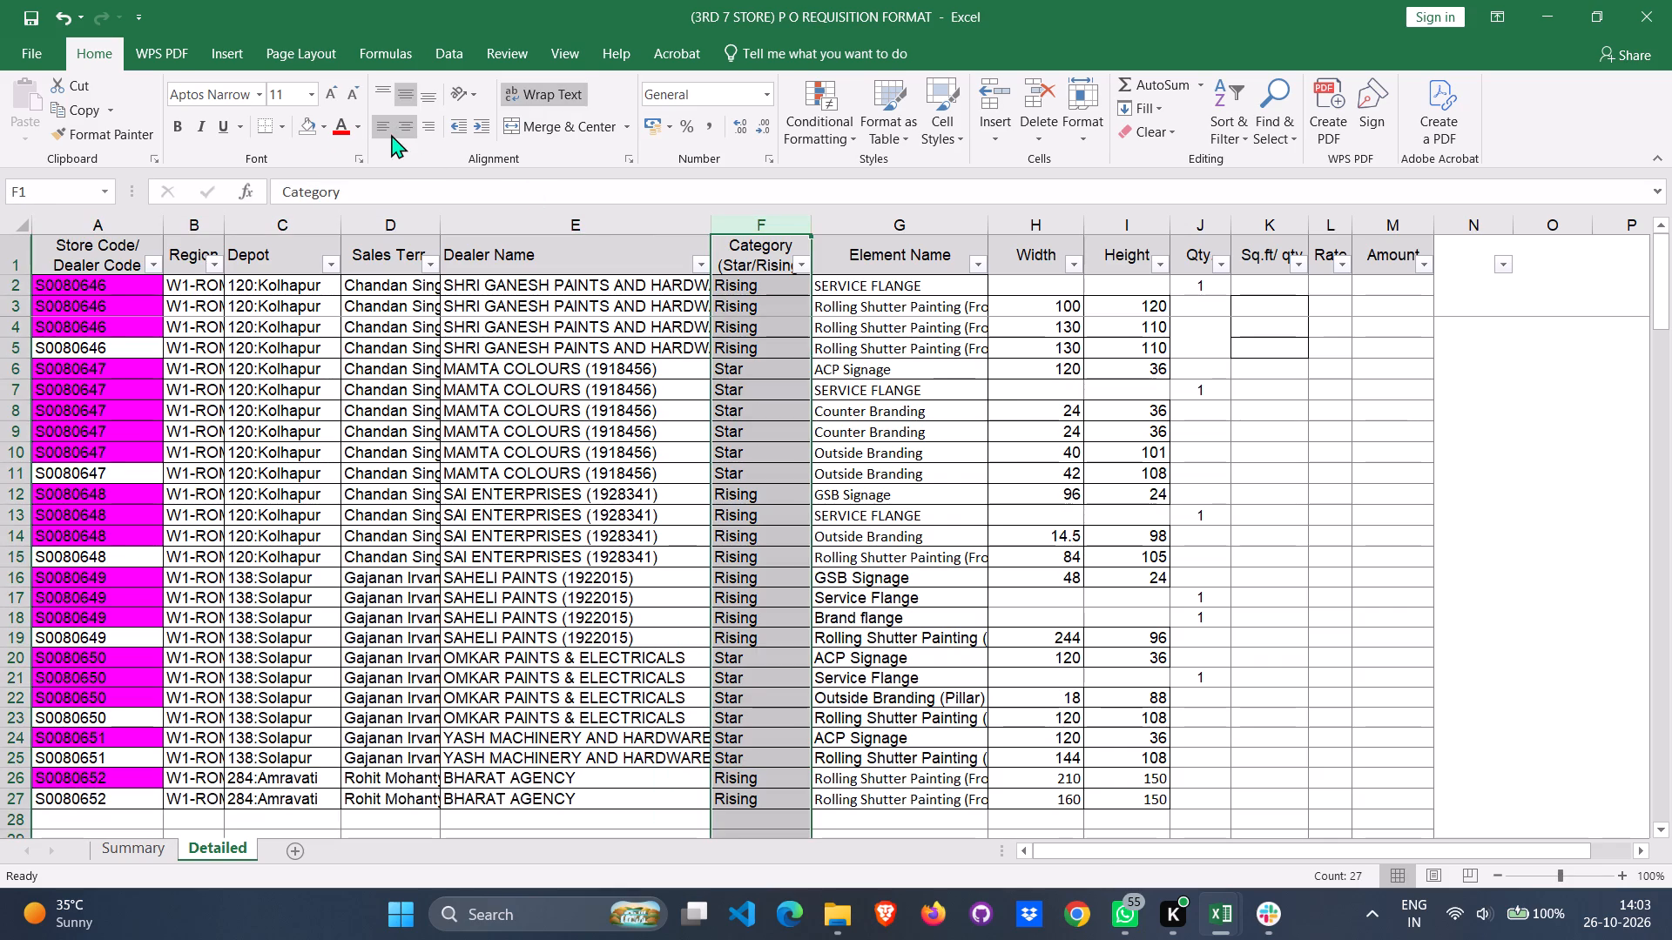
click(400, 128)
click(400, 128)
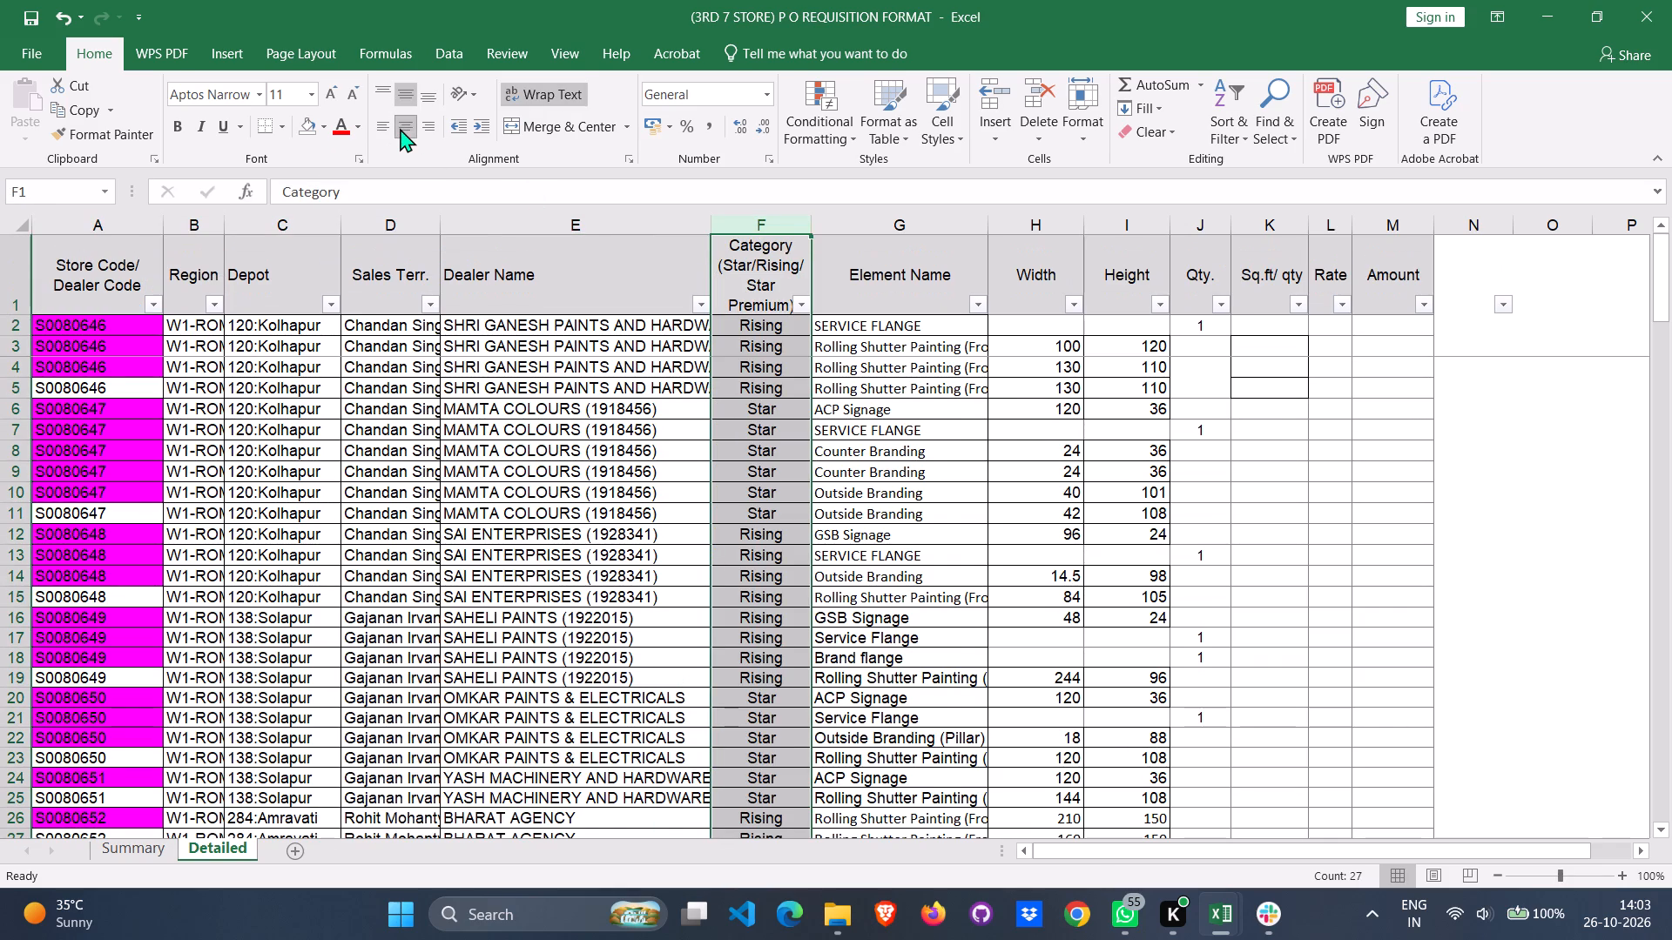
click(1059, 229)
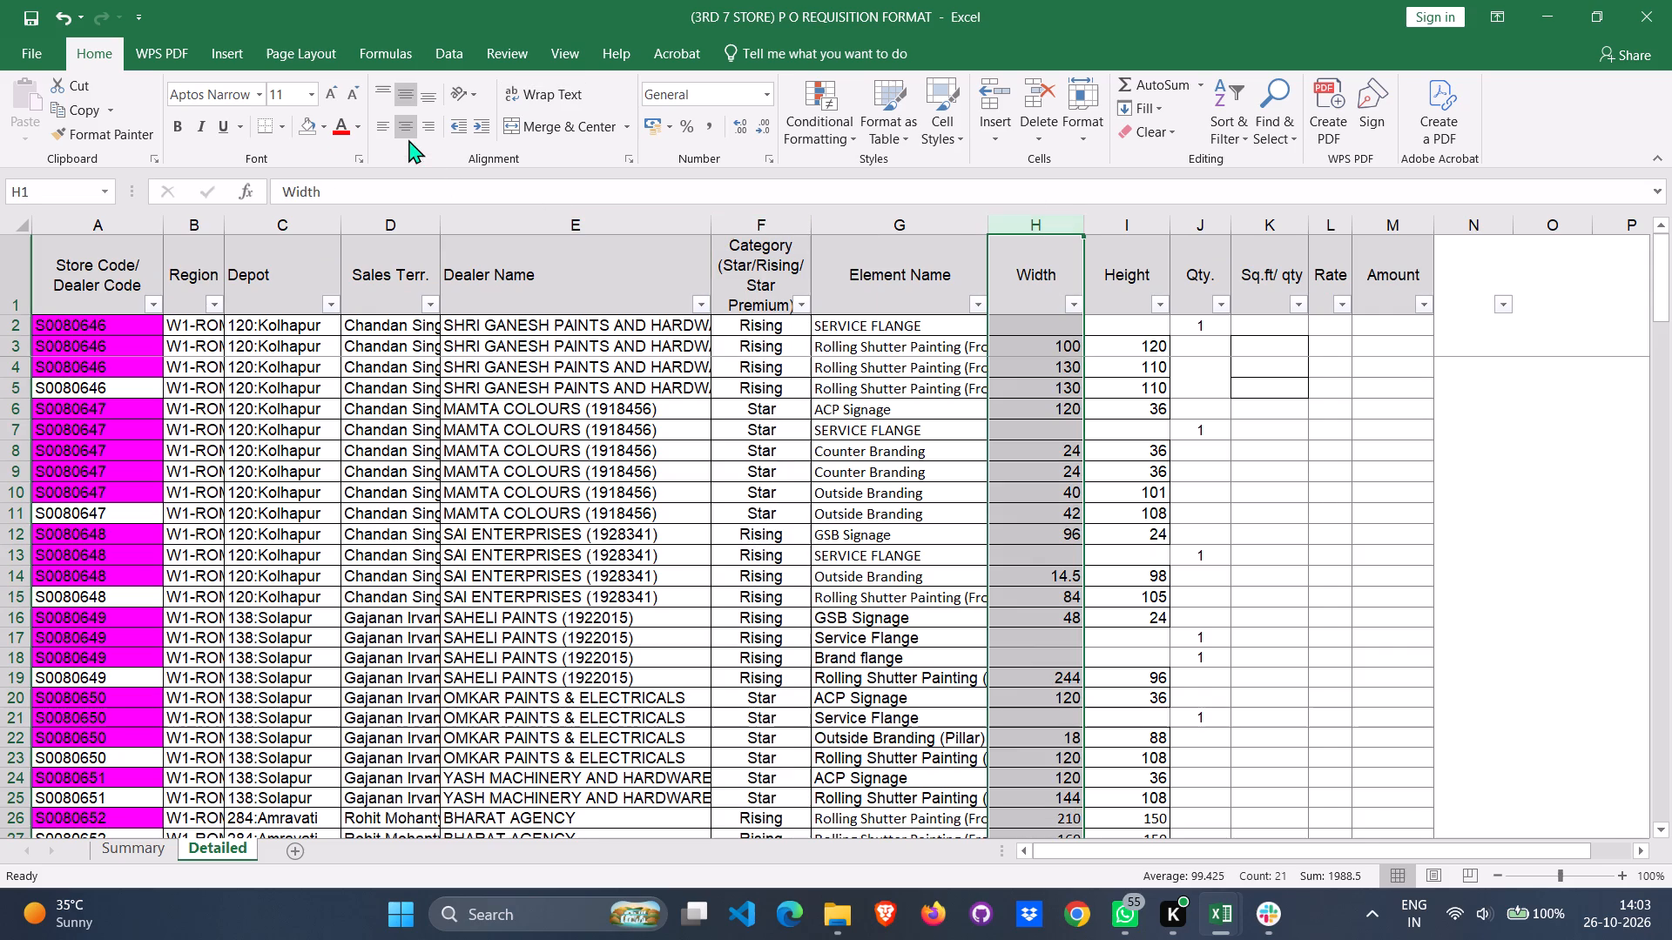
double_click(404, 124)
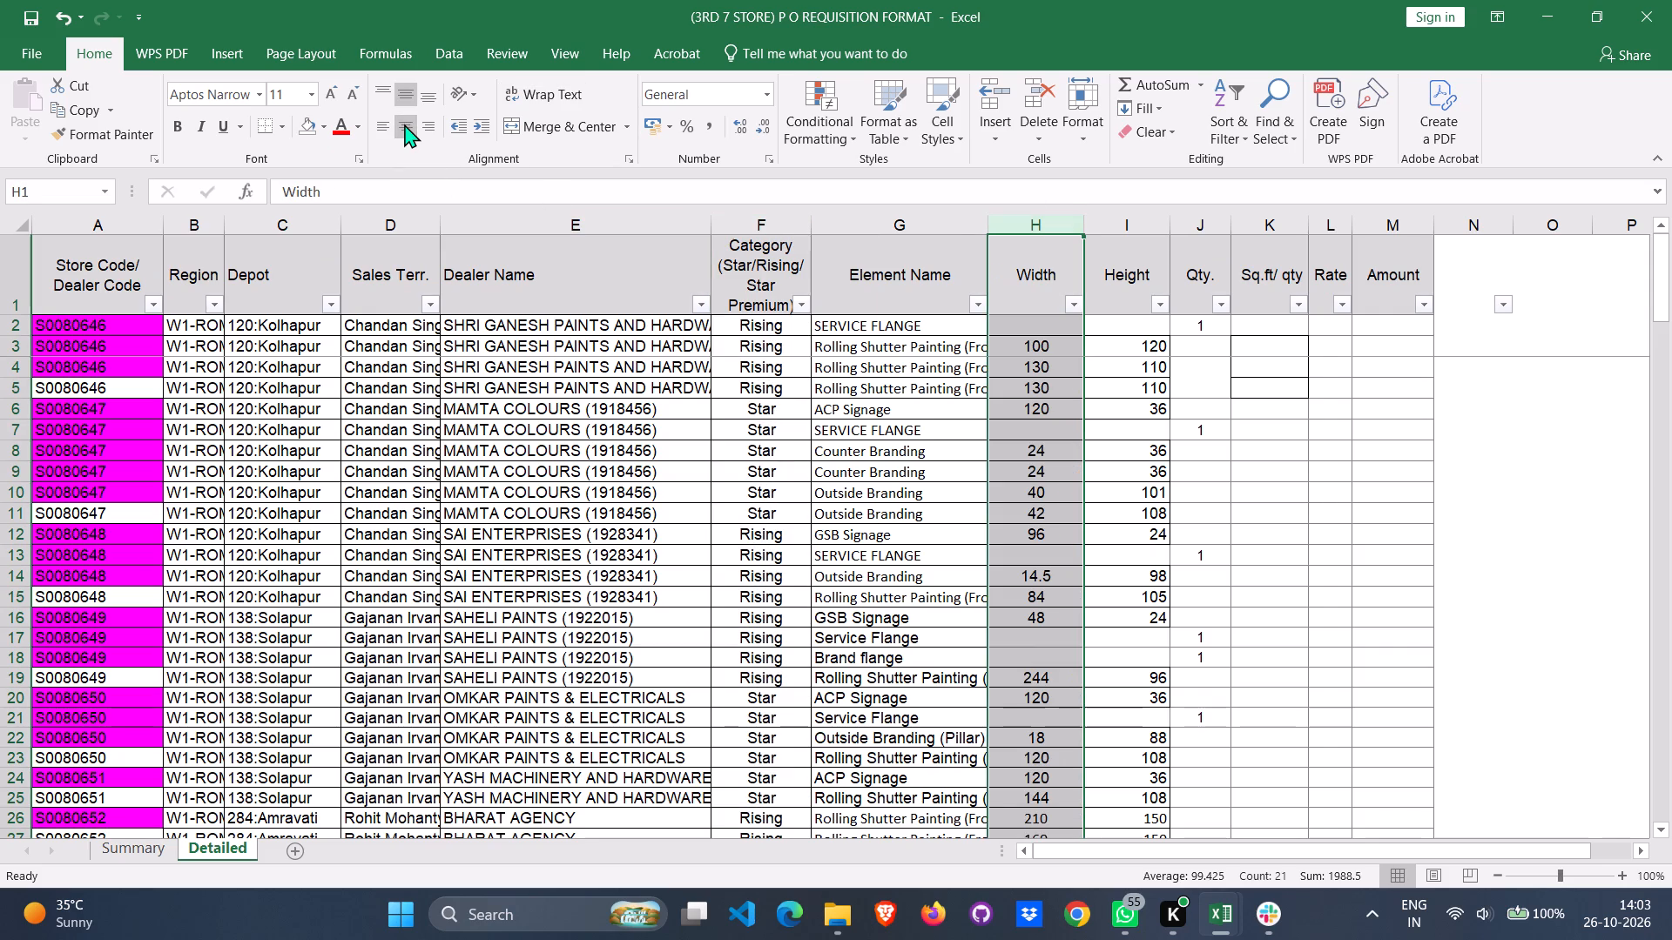
click(1153, 215)
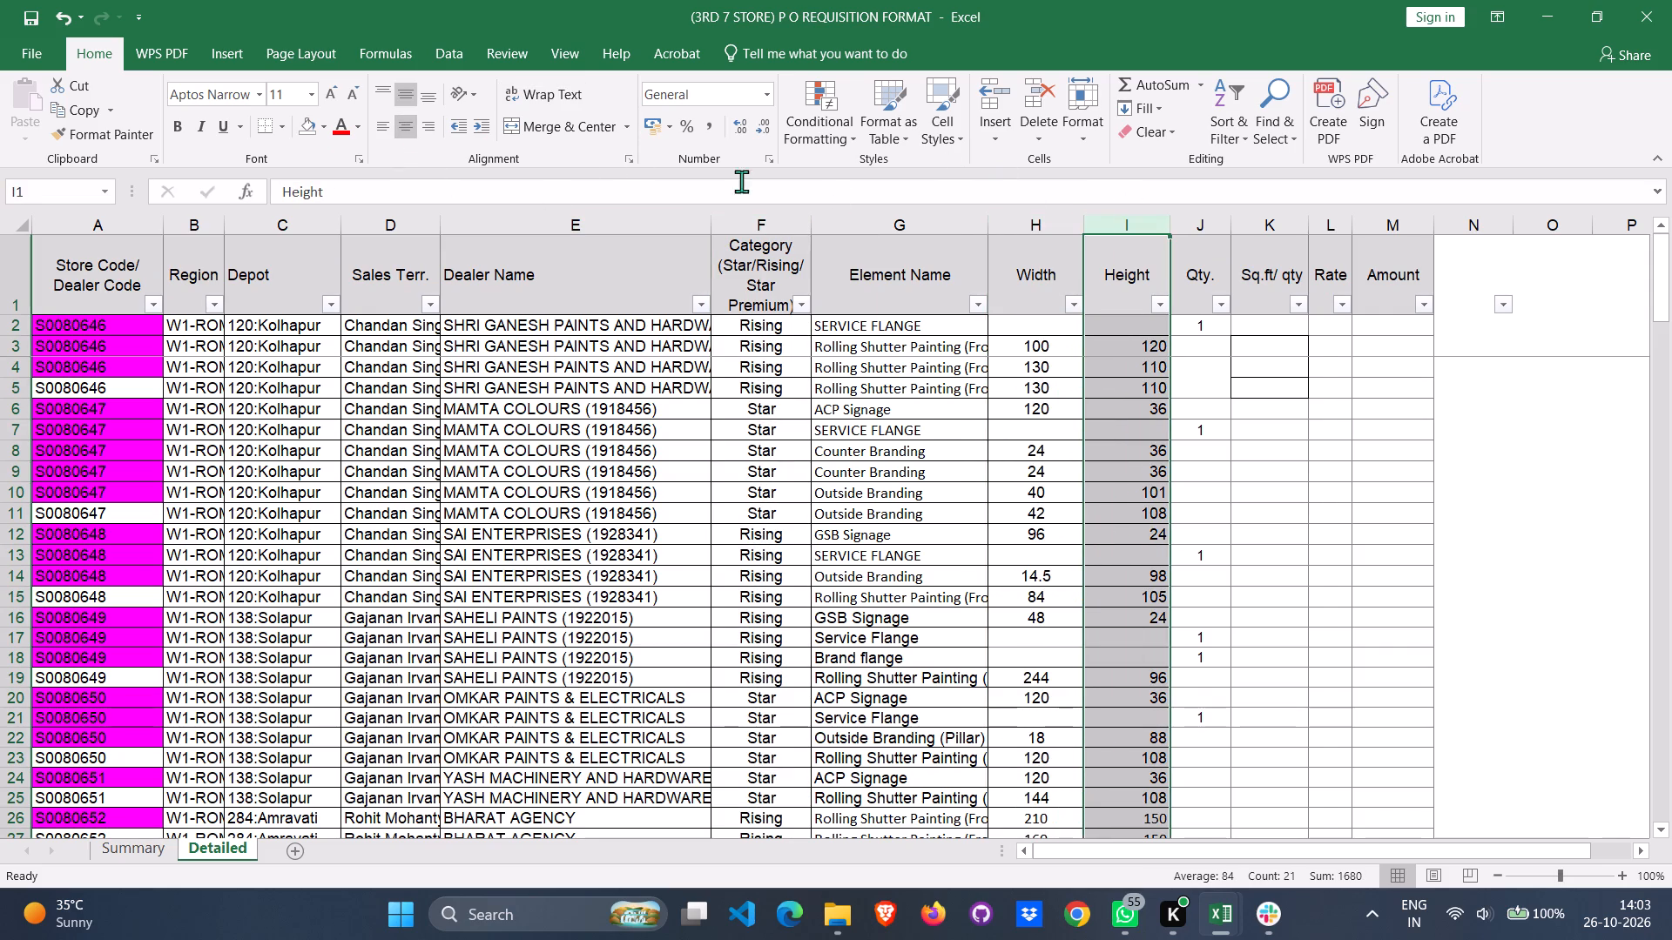
click(403, 138)
click(403, 138)
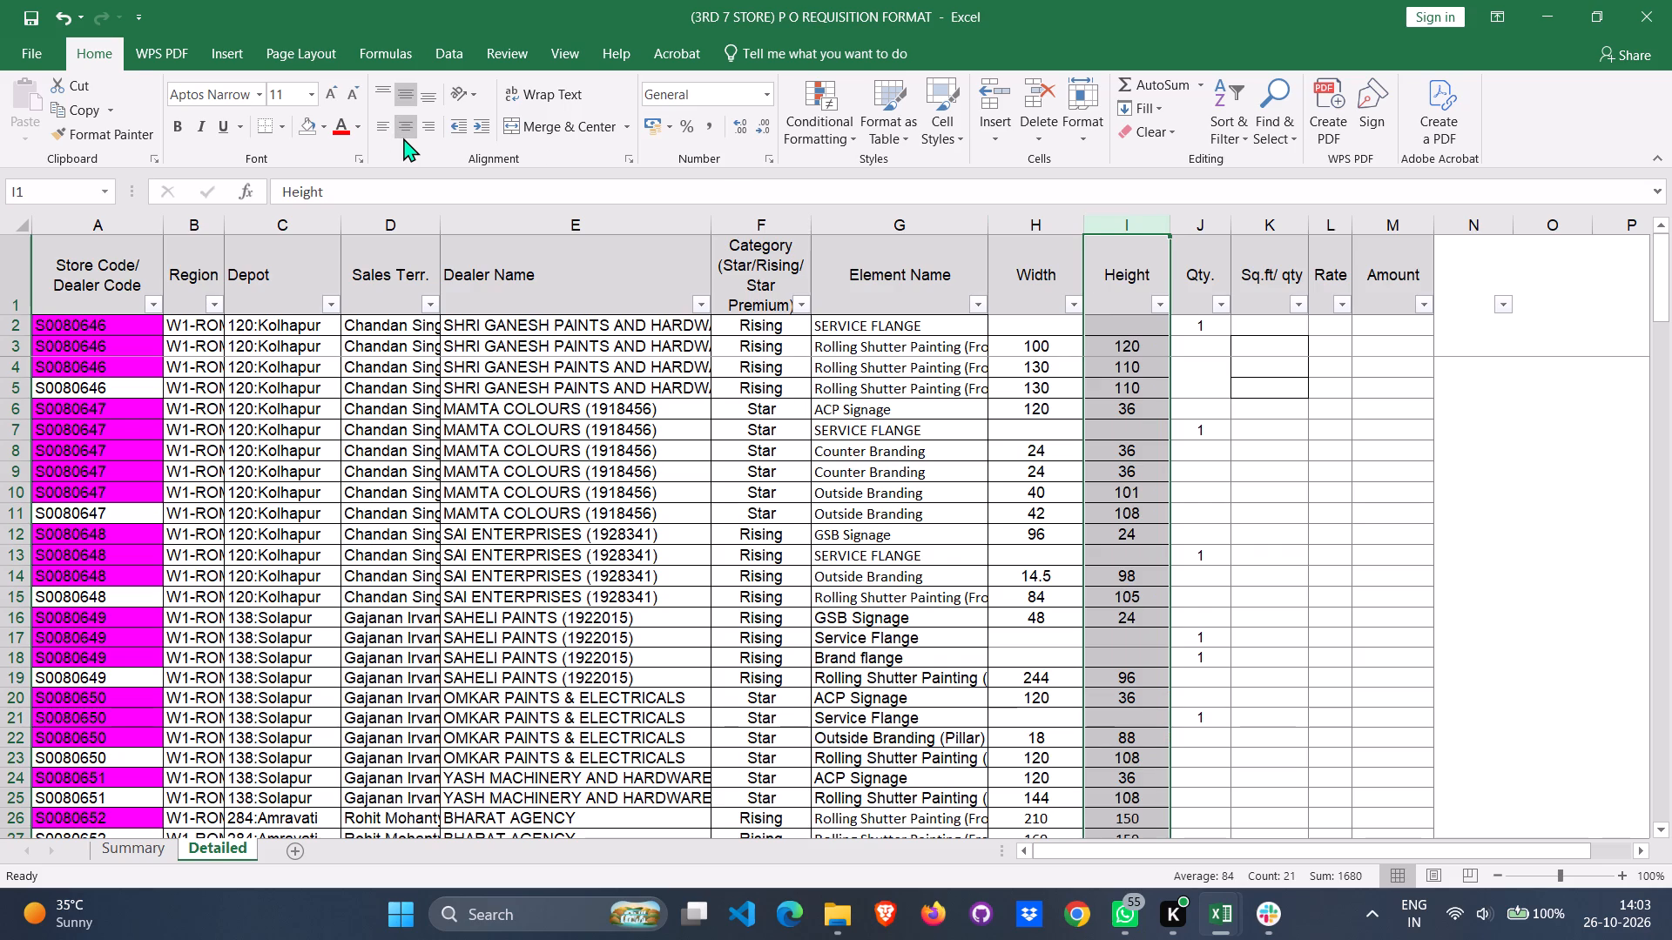
triple_click(32, 17)
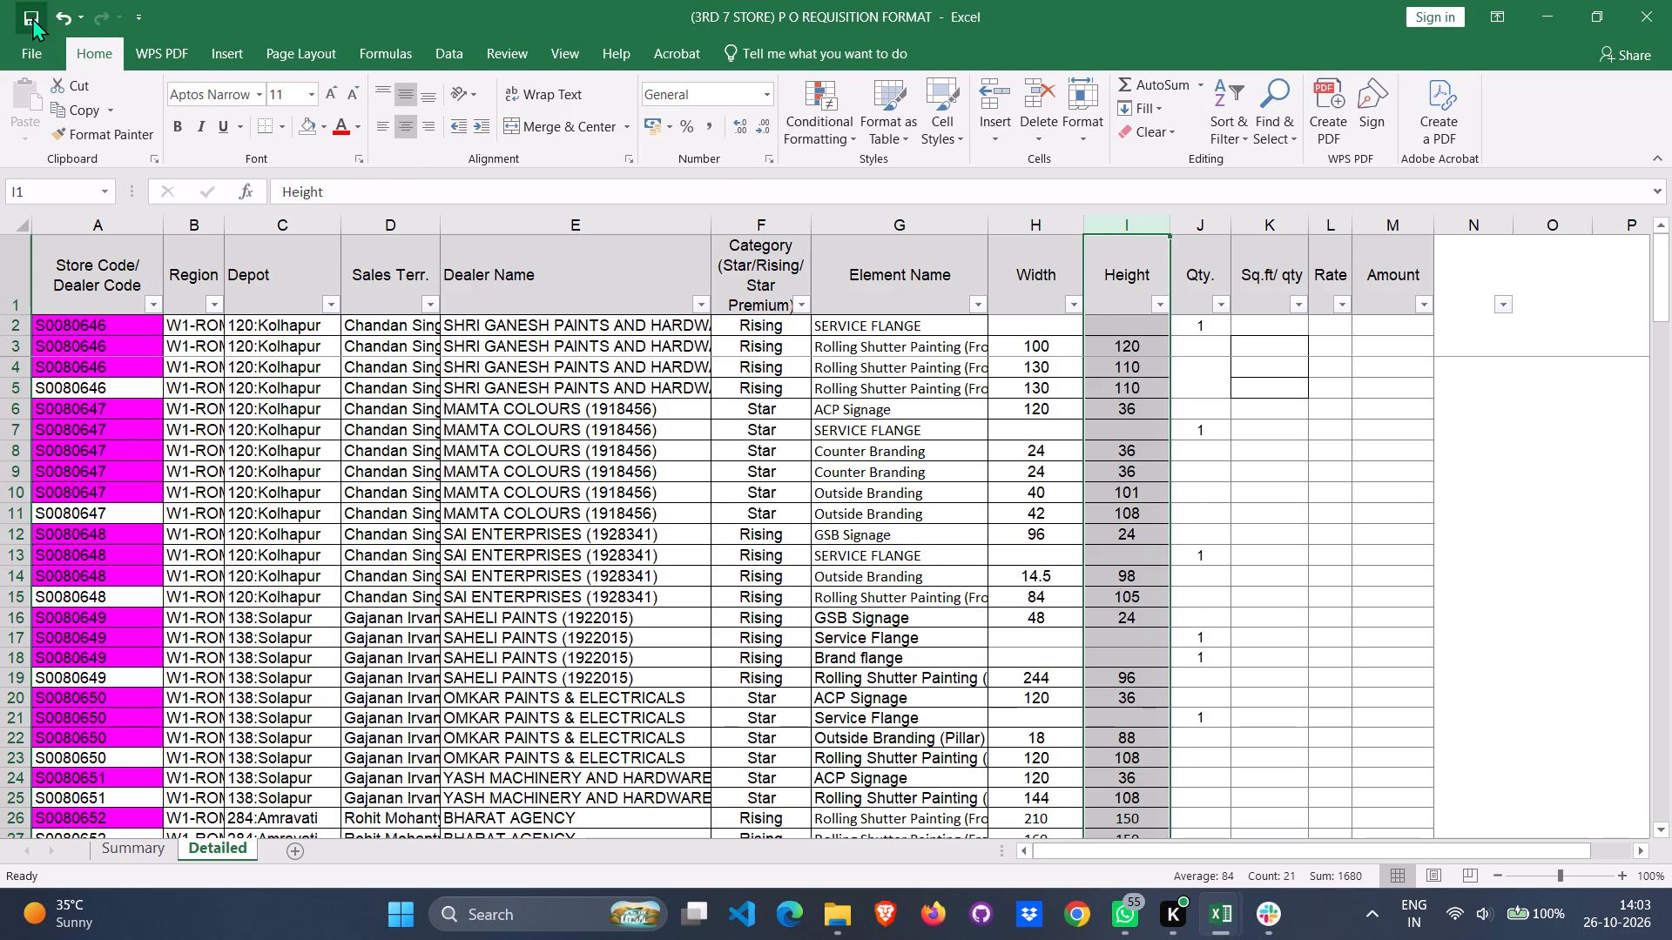
triple_click(32, 17)
triple_click(32, 17)
triple_click(32, 17)
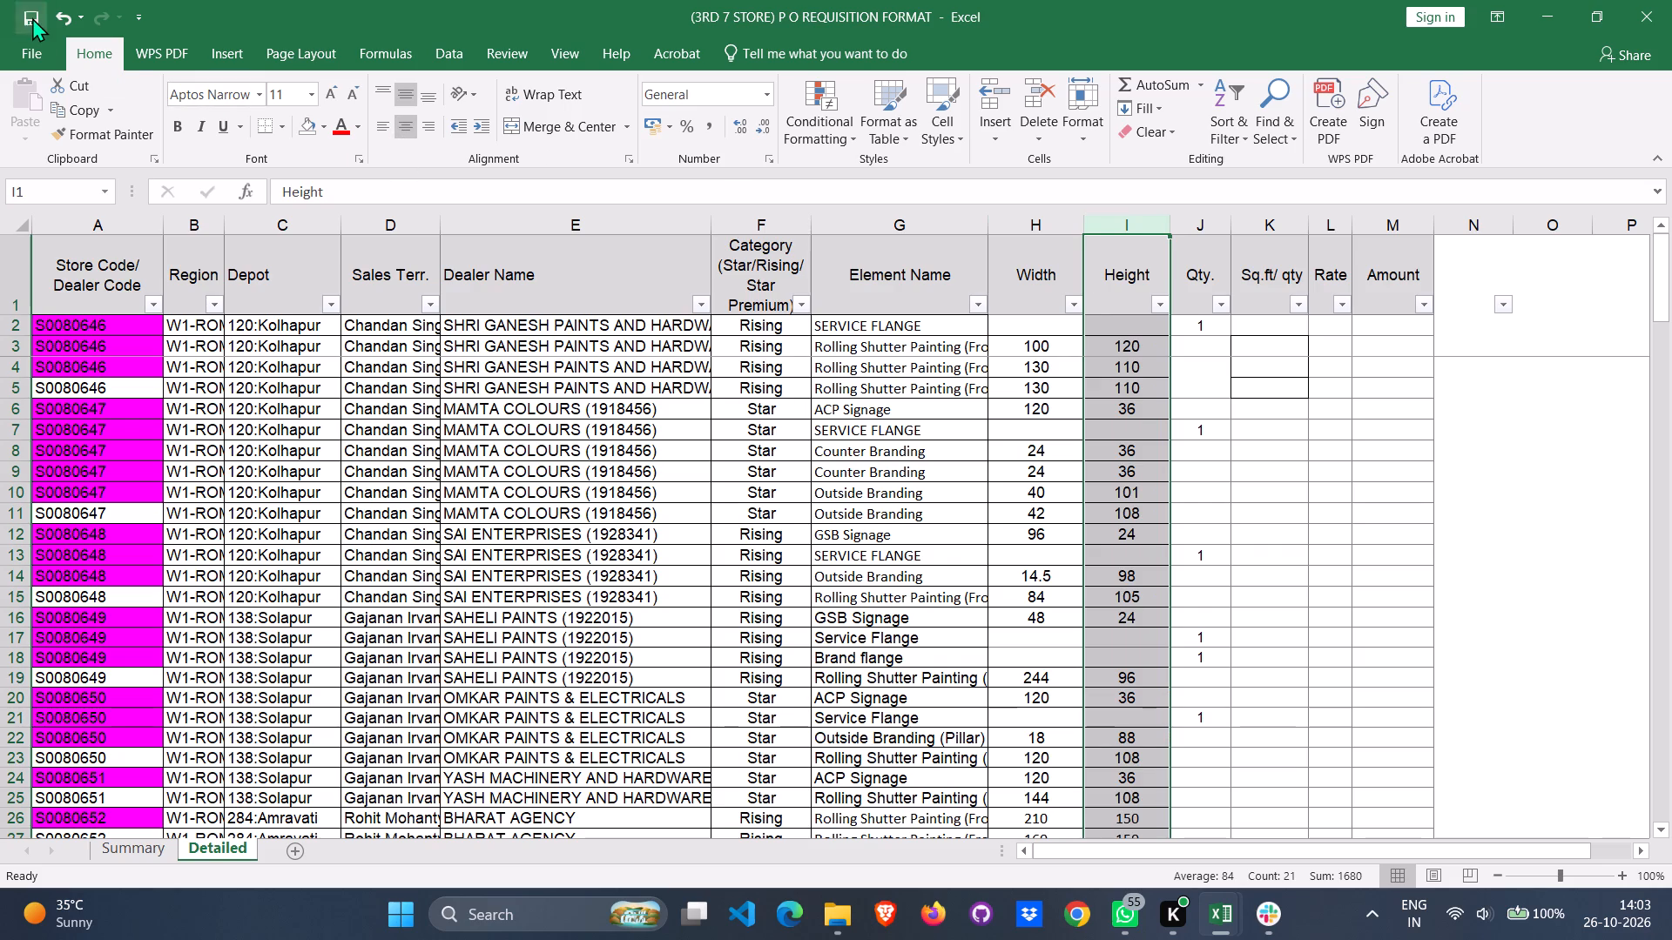
double_click(32, 17)
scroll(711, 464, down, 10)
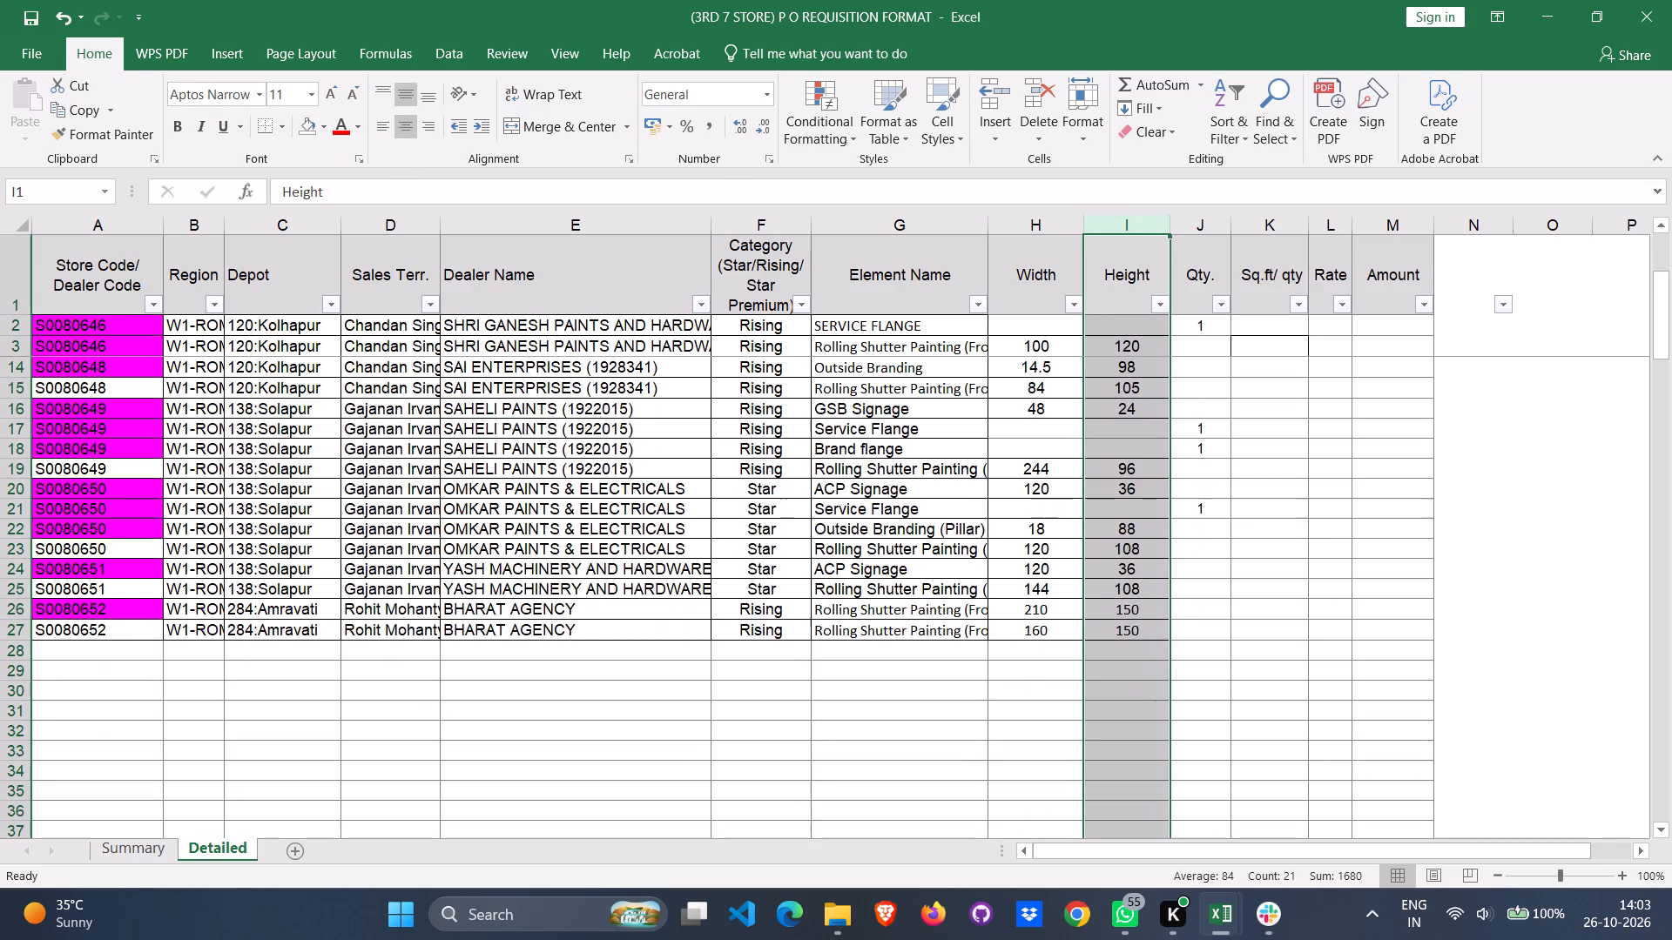
Review the Detailed sheet from its first row, check the Summary sheet, and save the PO requisition with the Detailed sheet active.
scroll(711, 464, up, 11)
scroll(706, 524, up, 12)
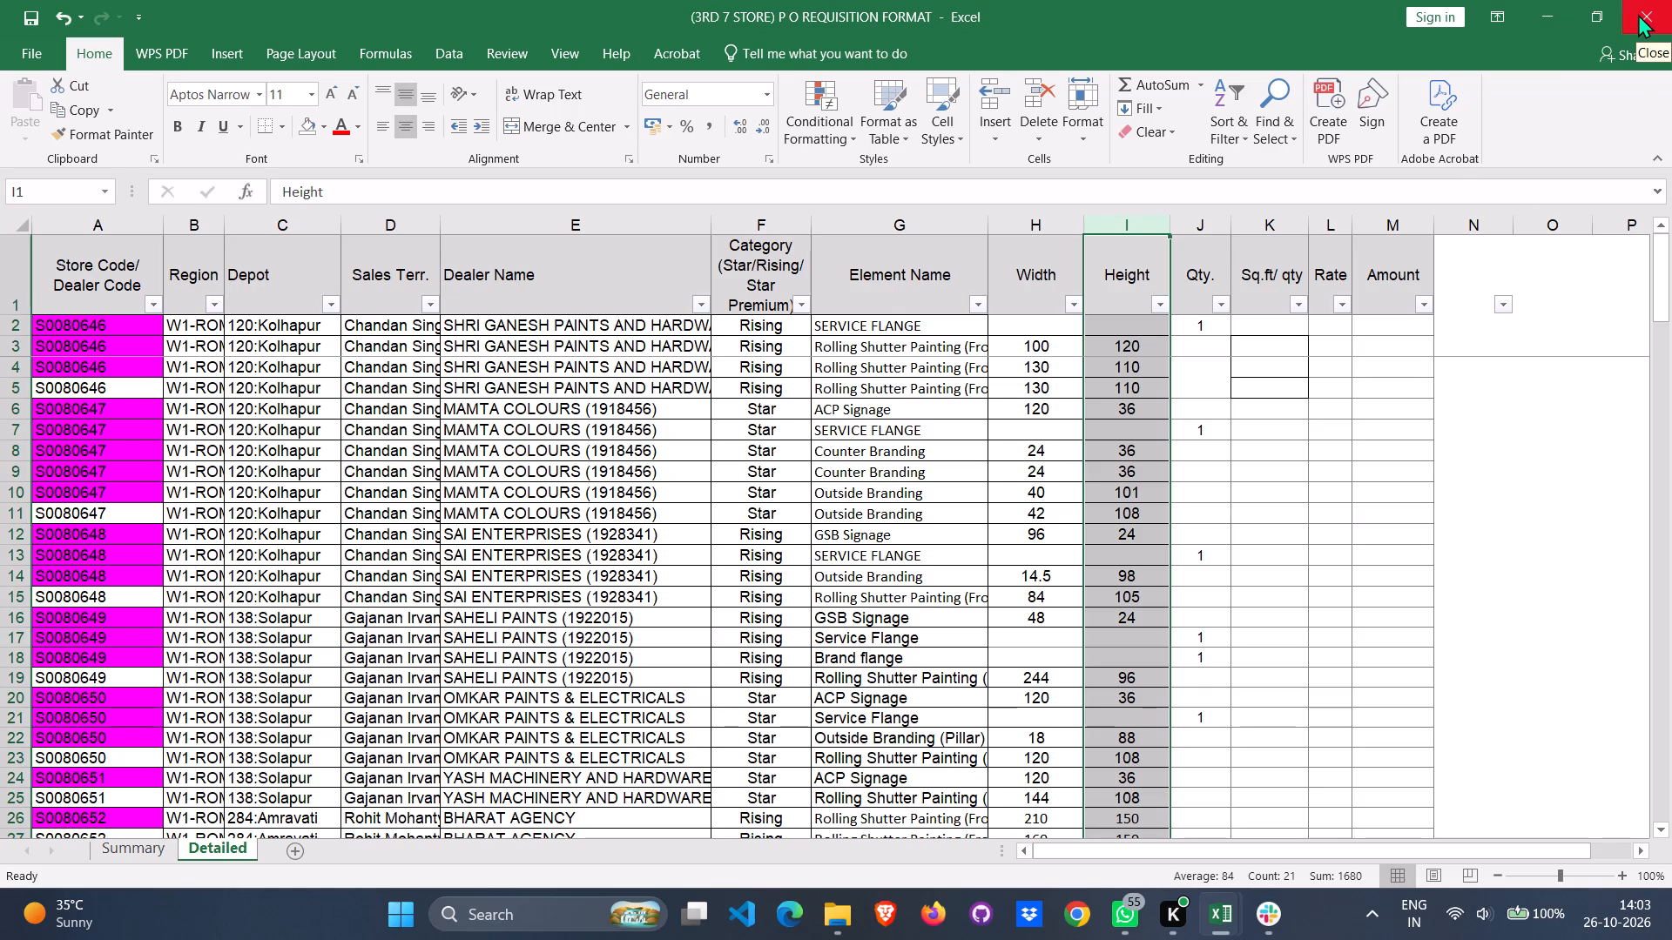
click(144, 853)
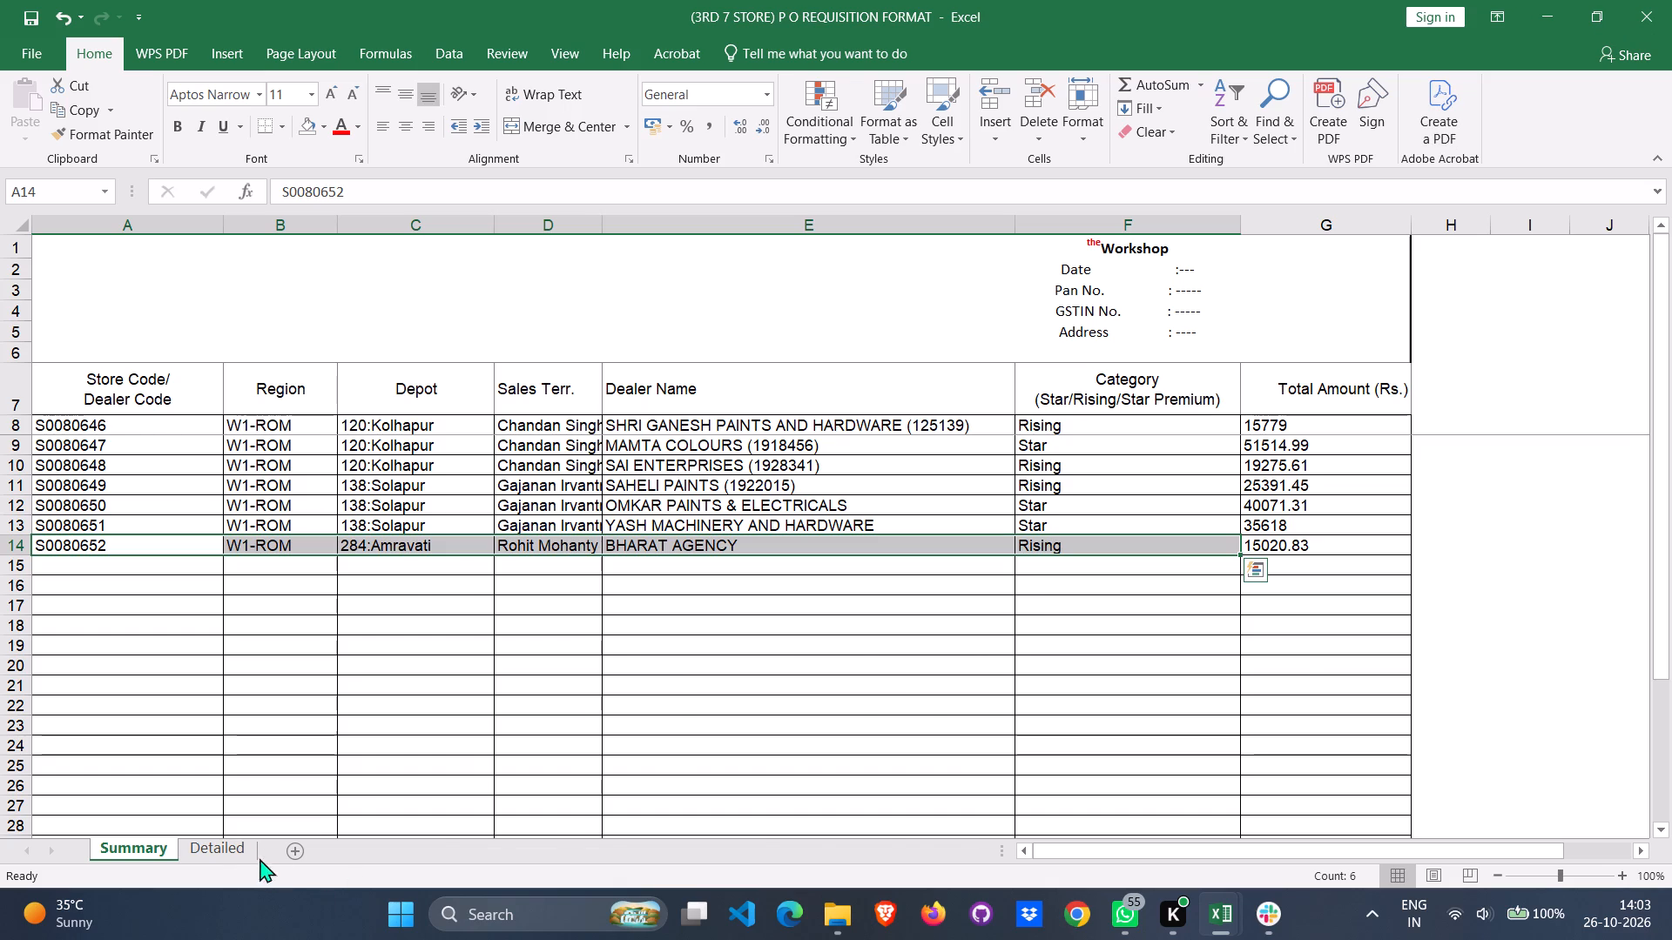
click(234, 843)
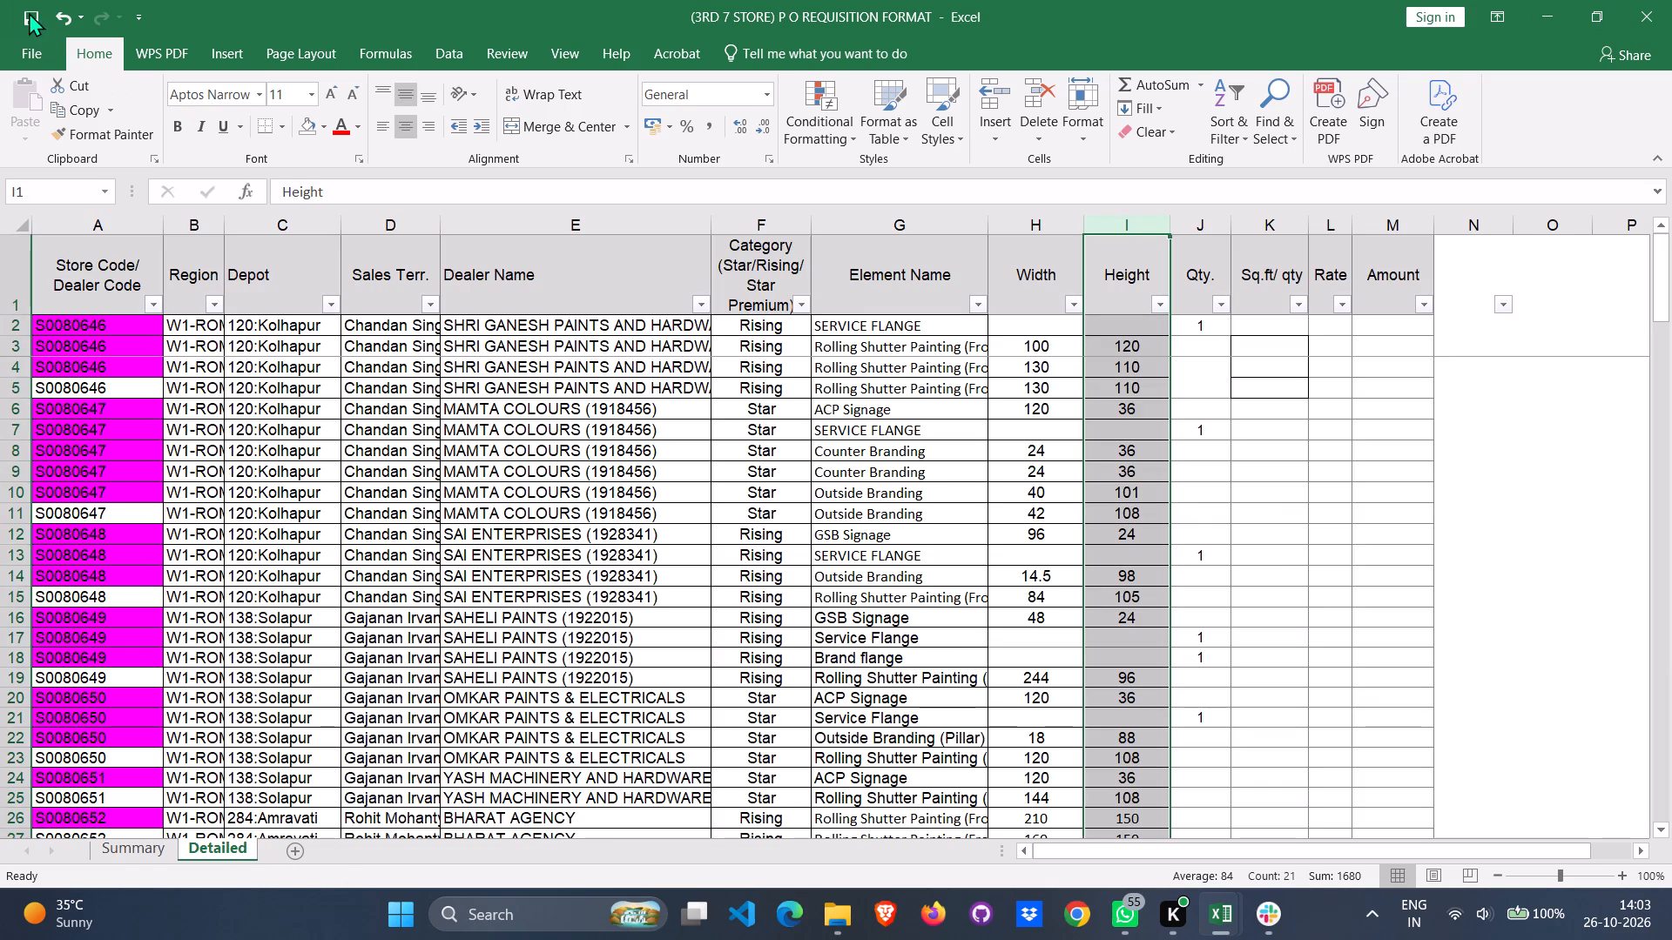
double_click(27, 11)
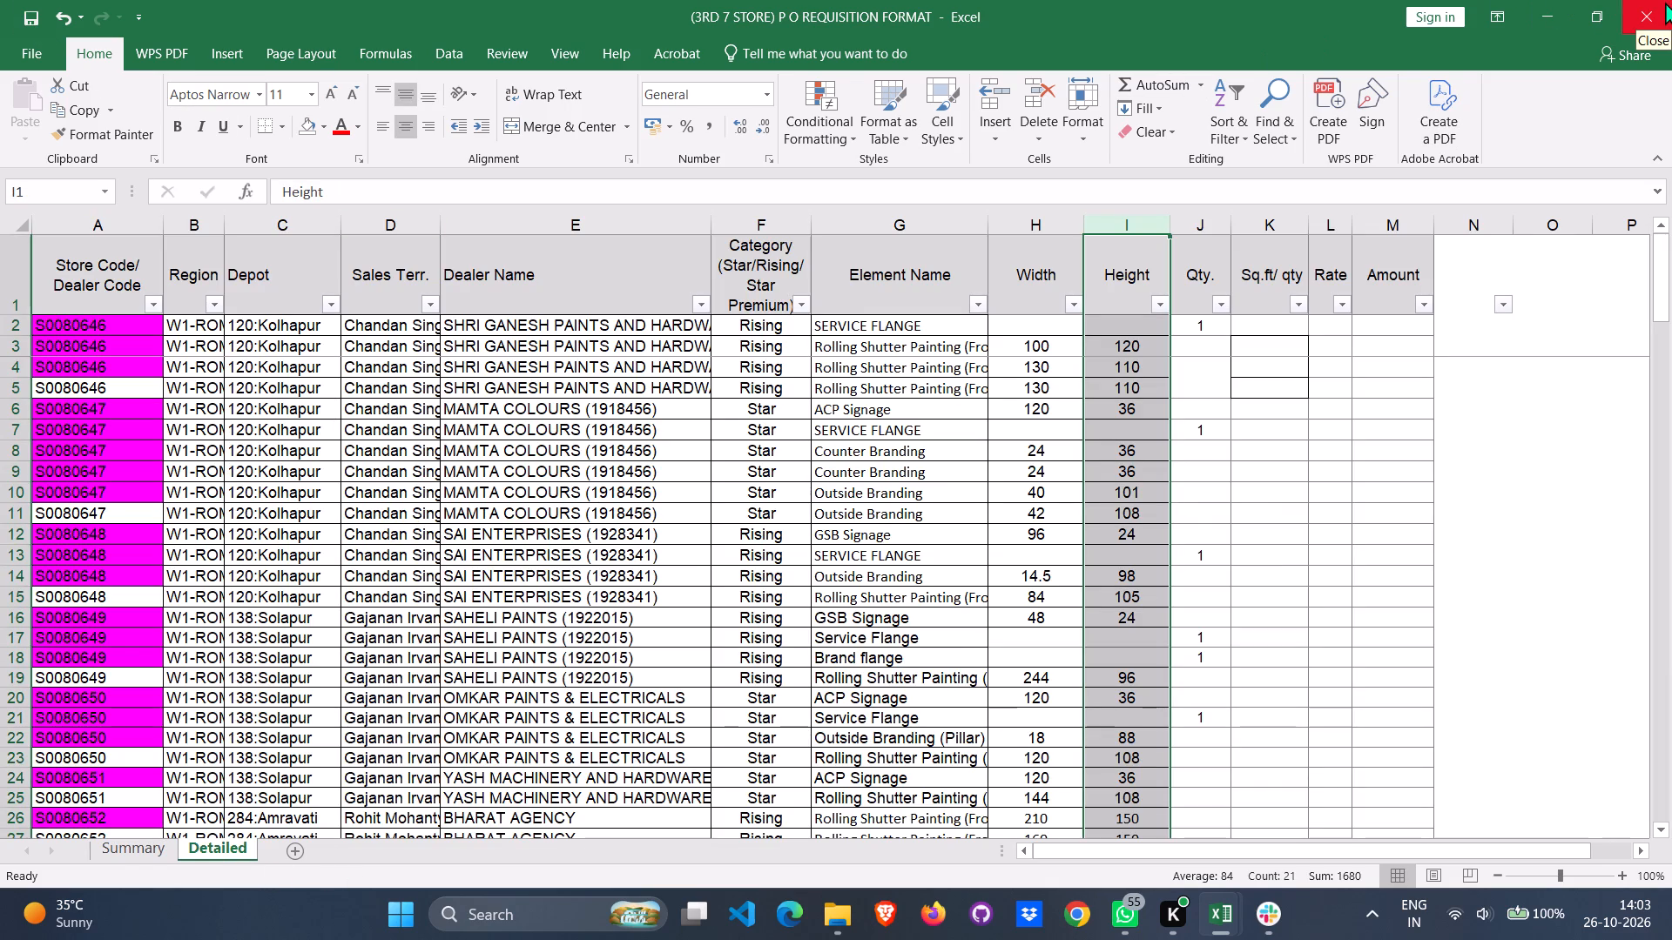
Close the PO requisition workbook and the BHARAT AGENCY quotation workbook.
click(1665, 2)
click(1665, 2)
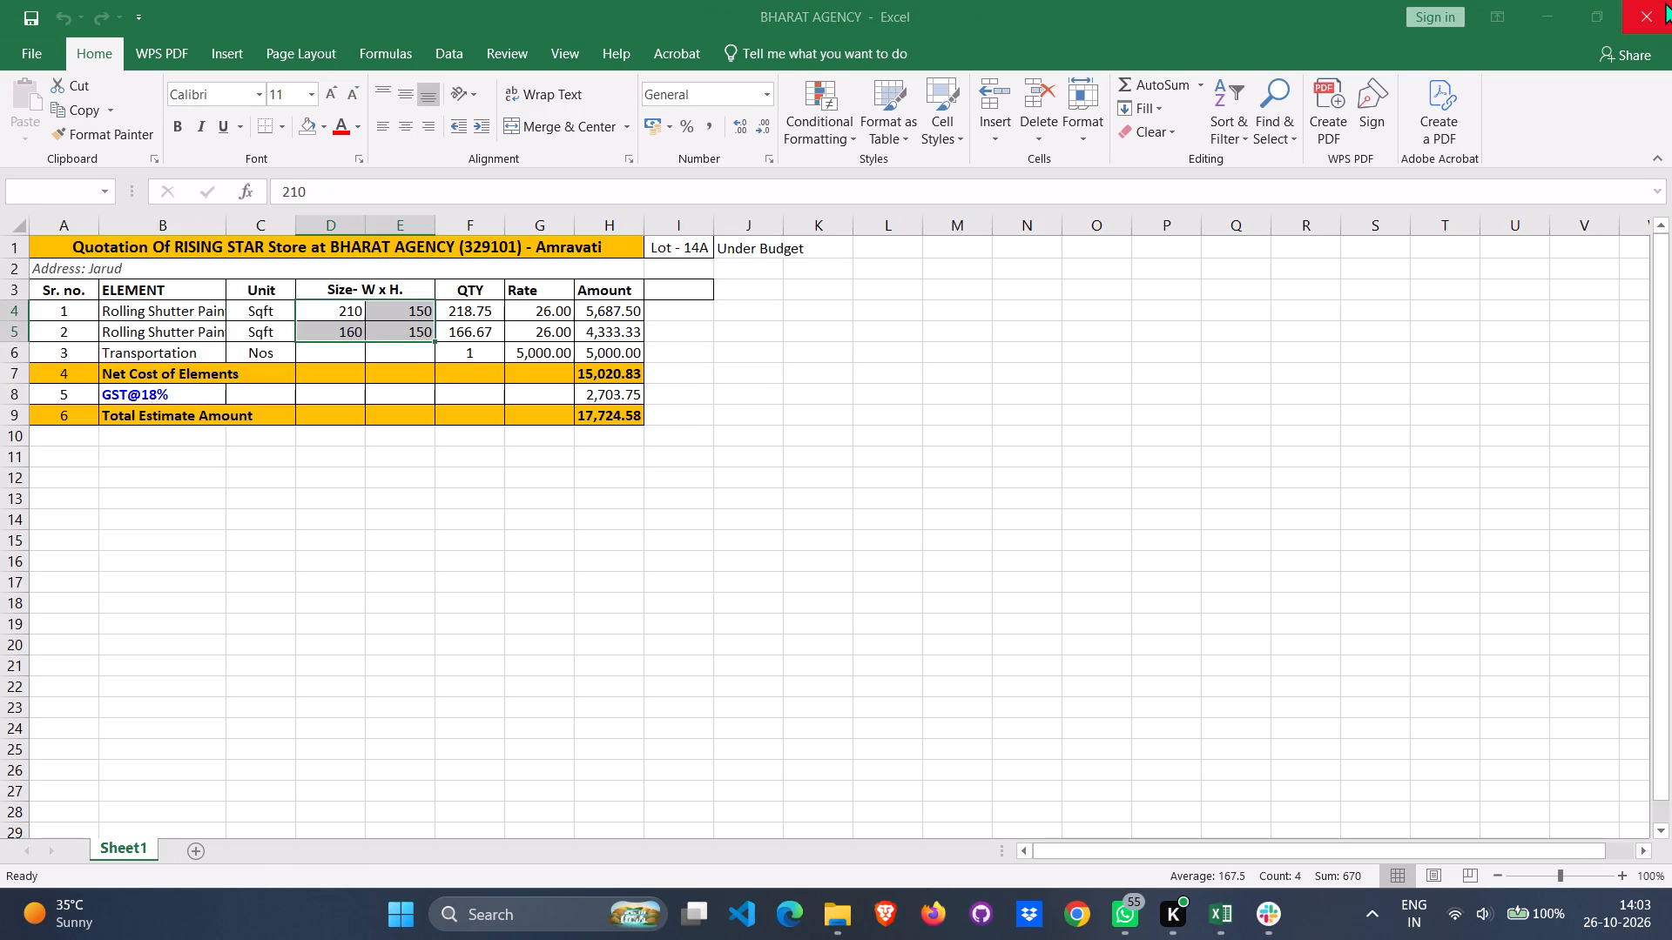
click(841, 476)
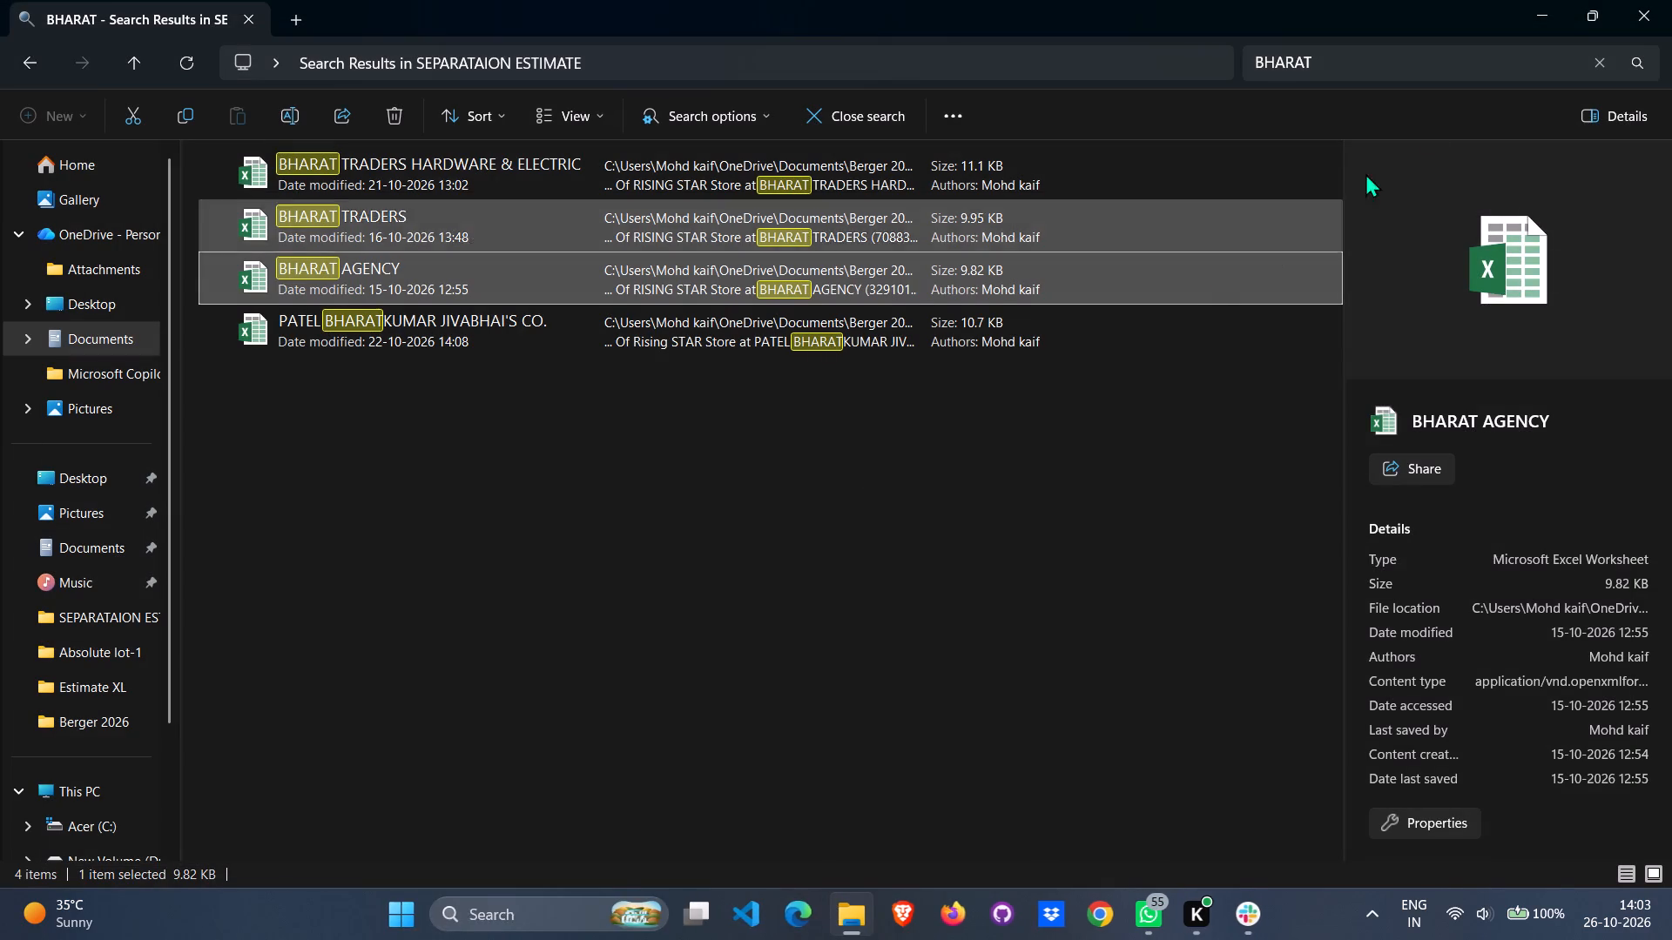